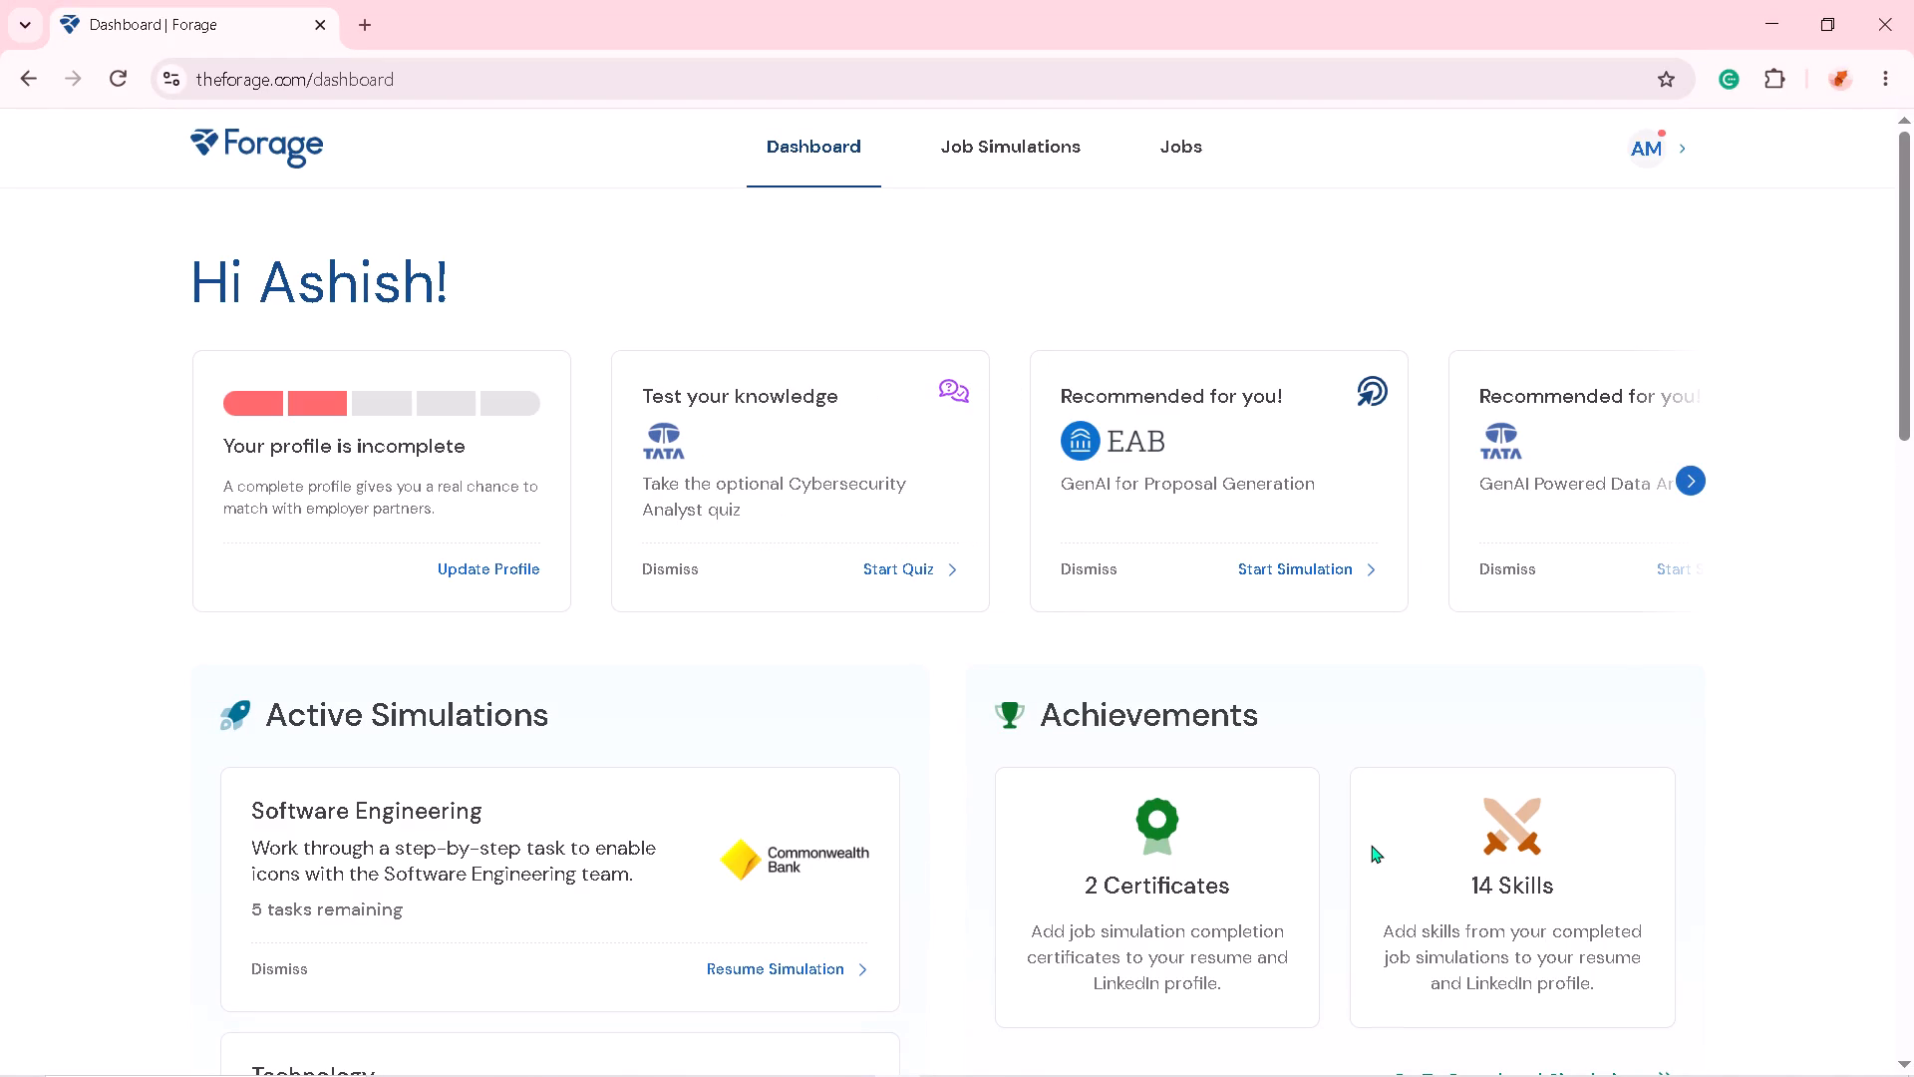
# Look over the Forage dashboard, including the account menu, active simulations, achievements, job matches, recommended simulations and the page footer.
pyautogui.click(1188, 887)
pyautogui.scroll(-1, 1188, 887)
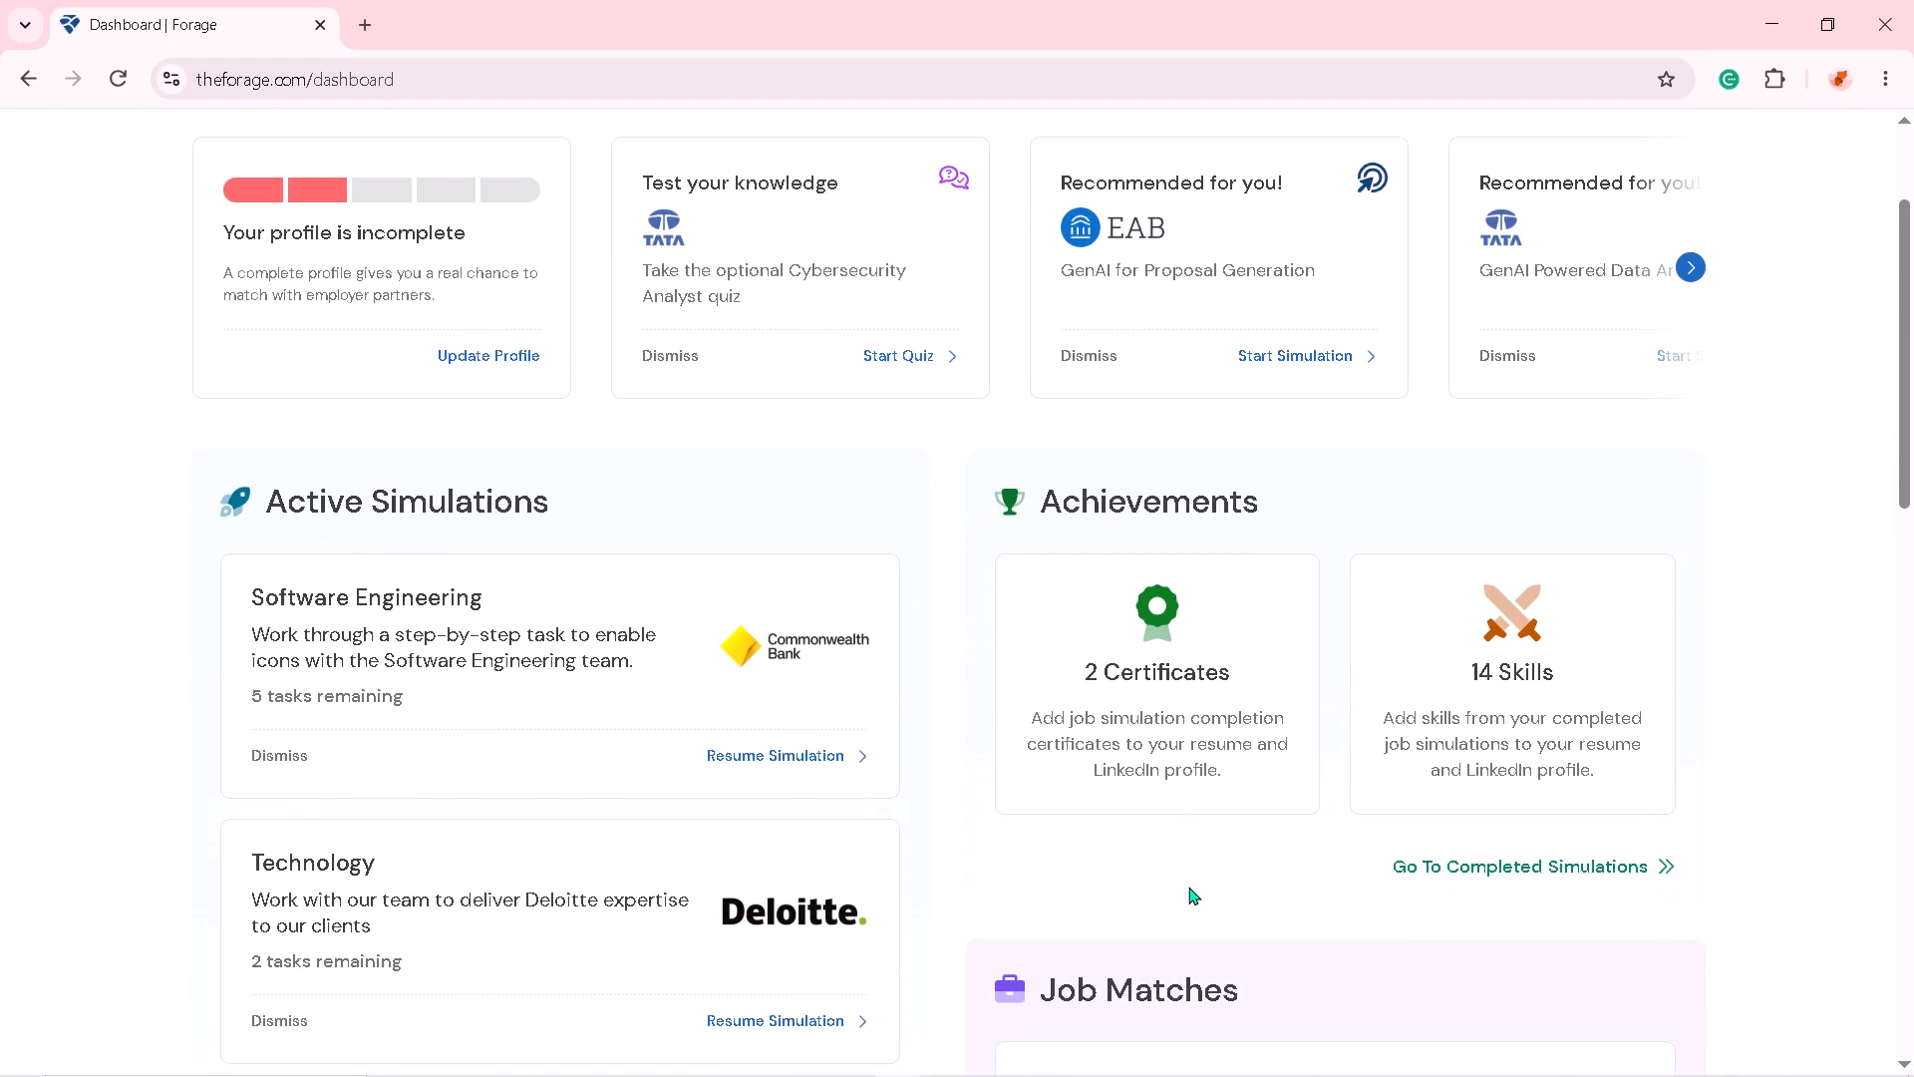
pyautogui.scroll(1, 1188, 887)
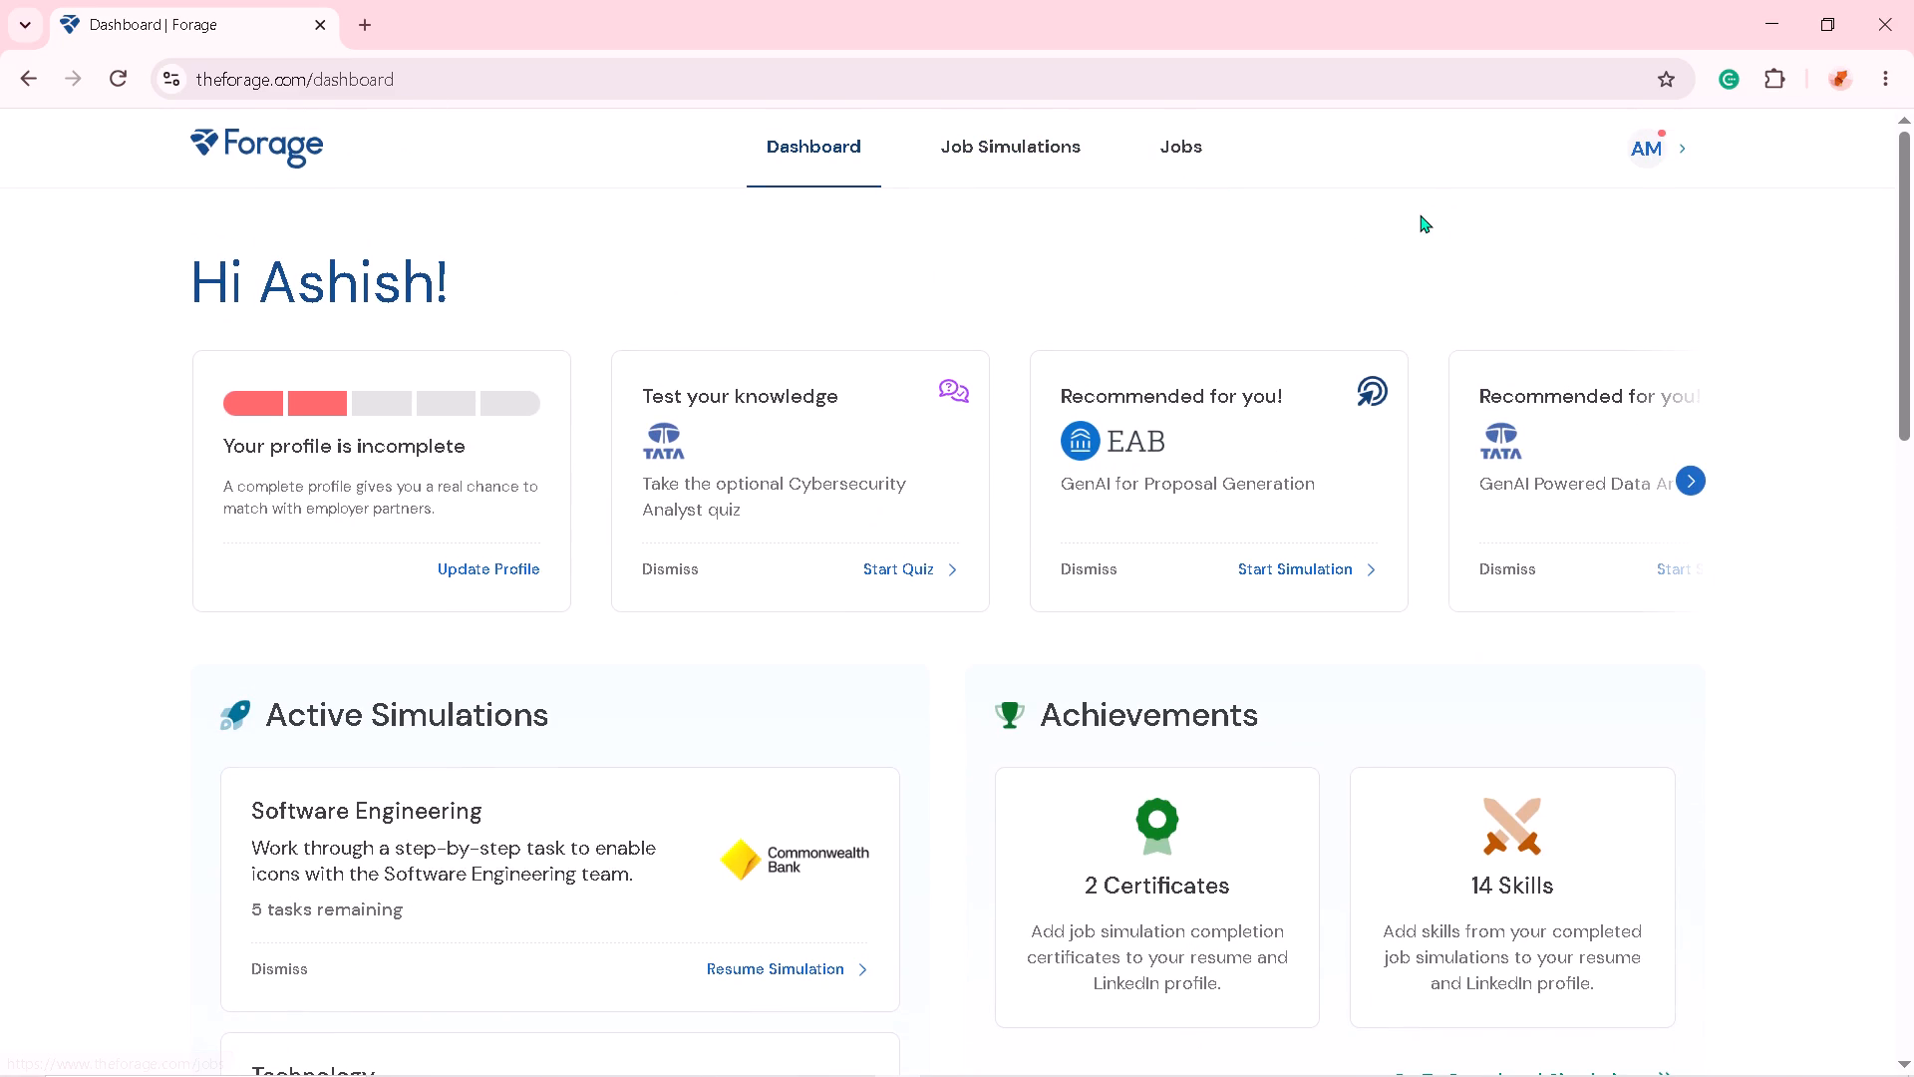
pyautogui.click(1655, 148)
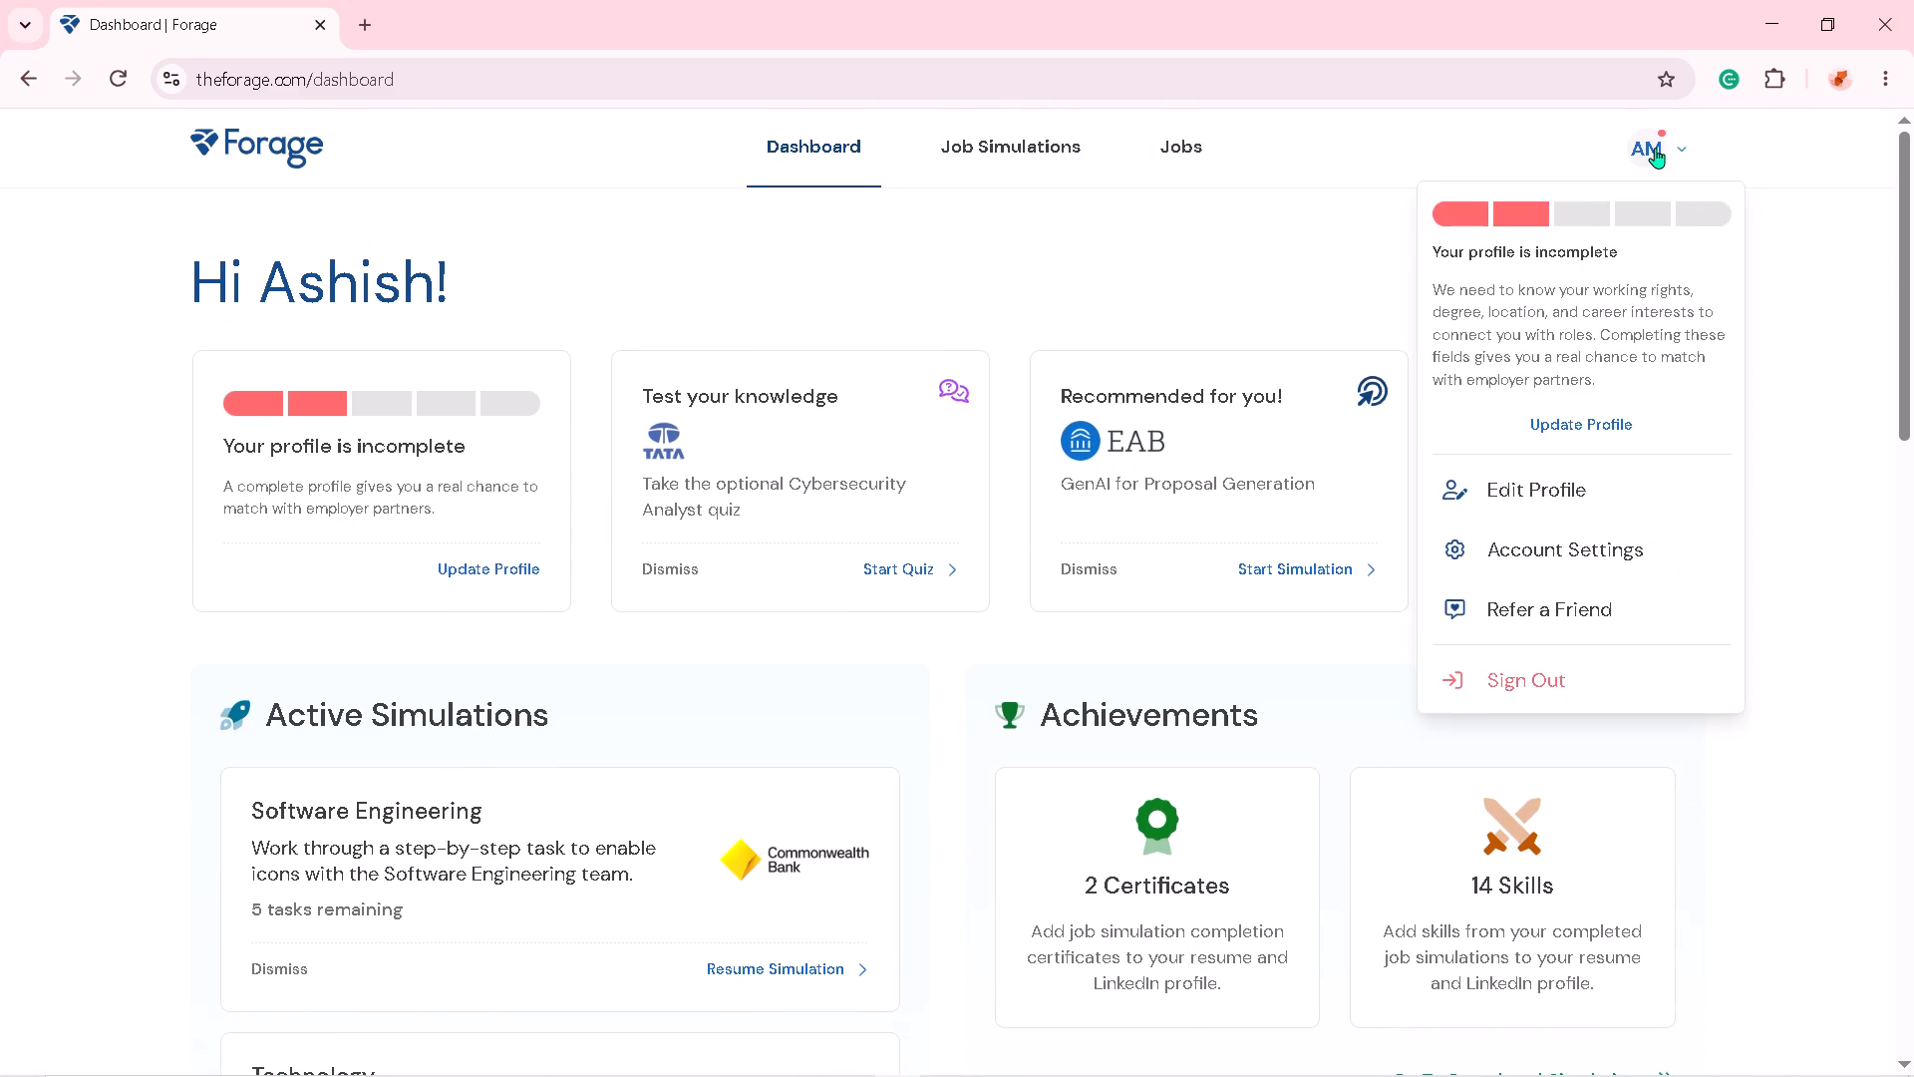
pyautogui.click(1655, 148)
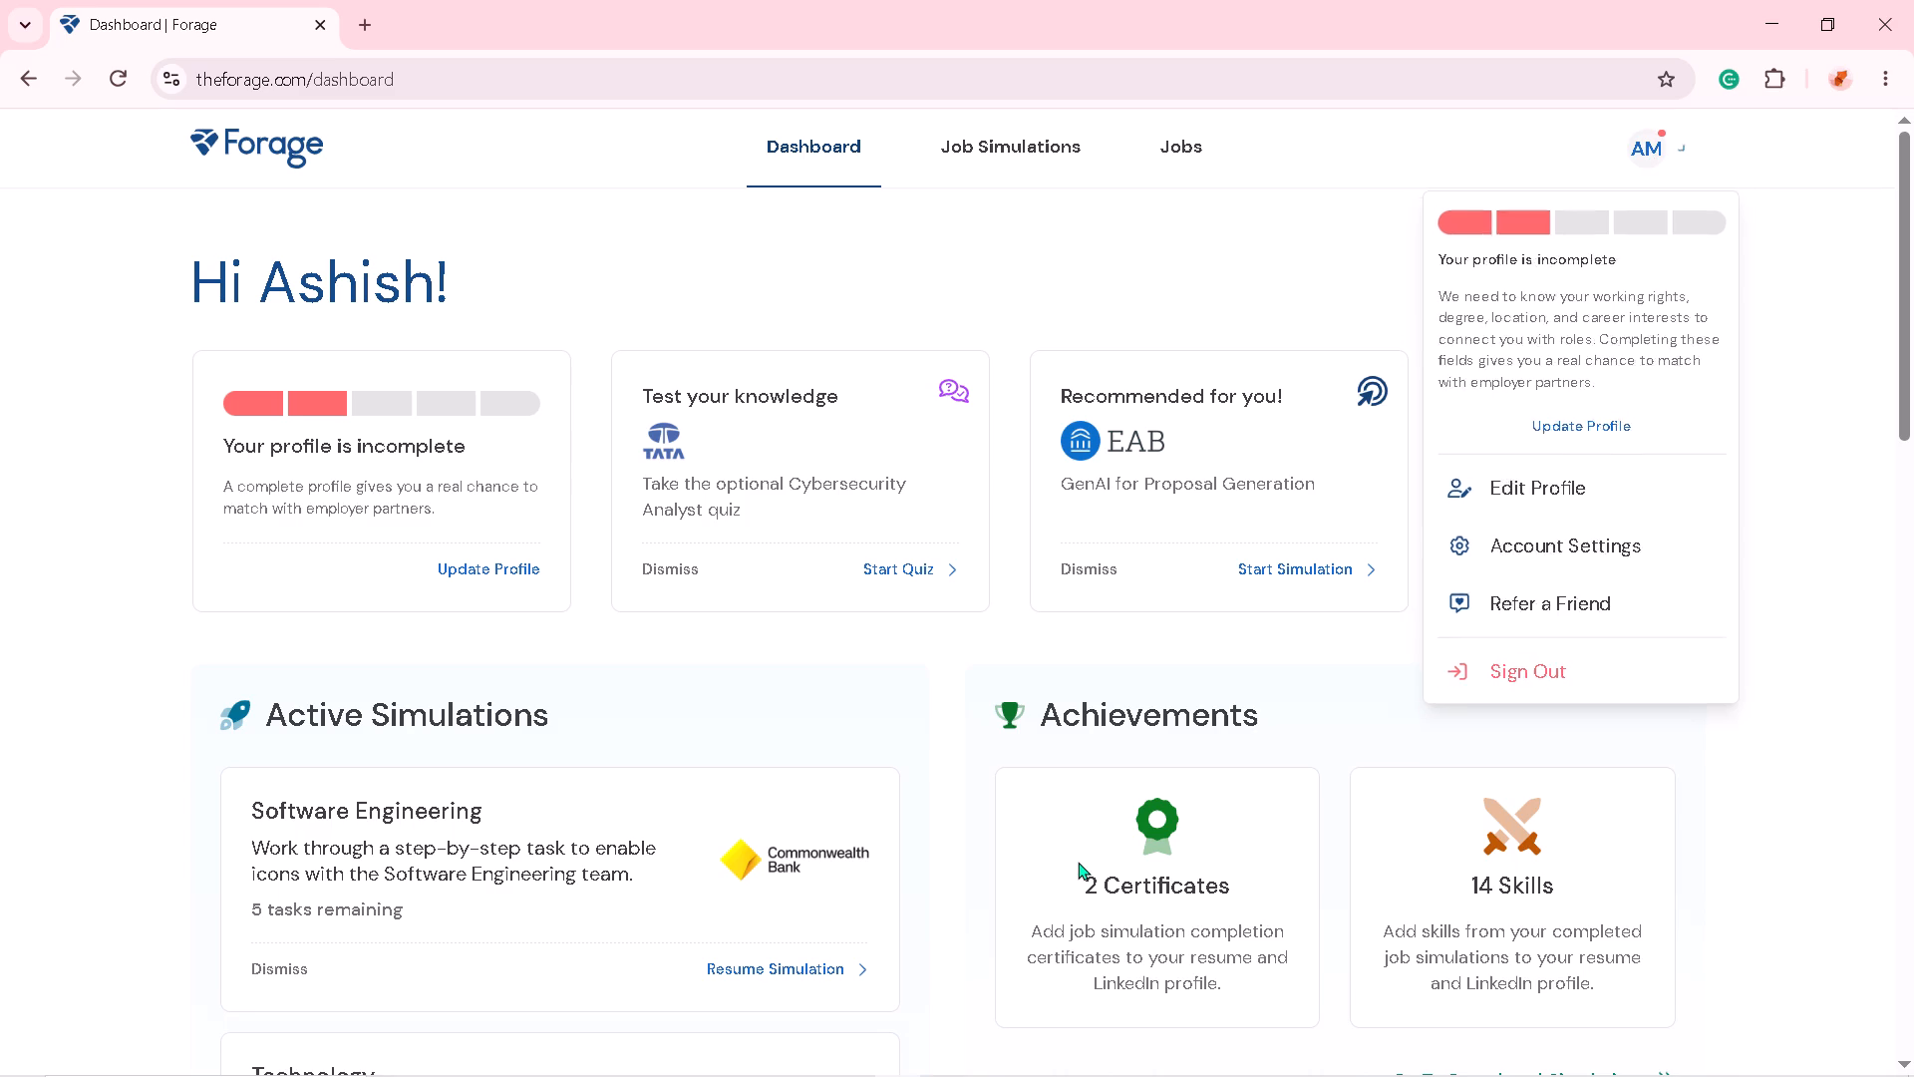
pyautogui.scroll(-2, 1063, 838)
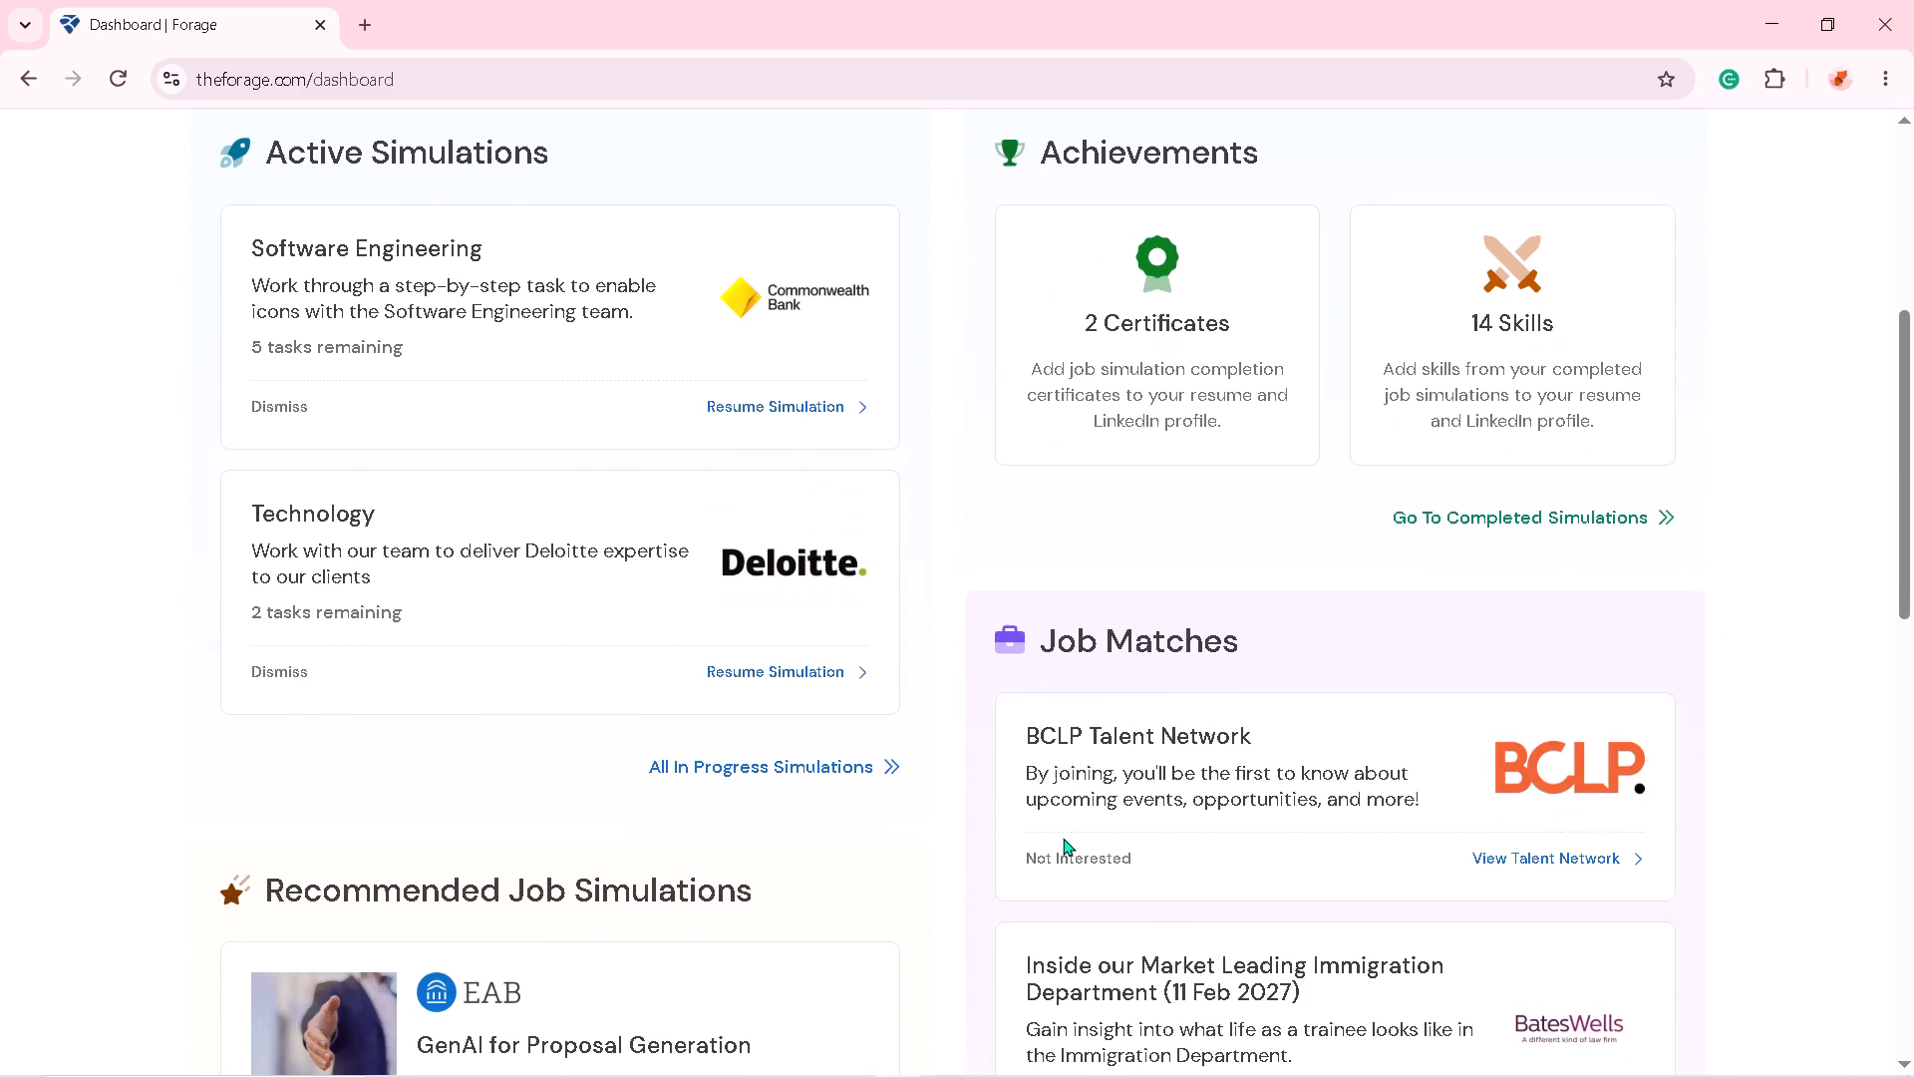
pyautogui.scroll(-2, 1063, 838)
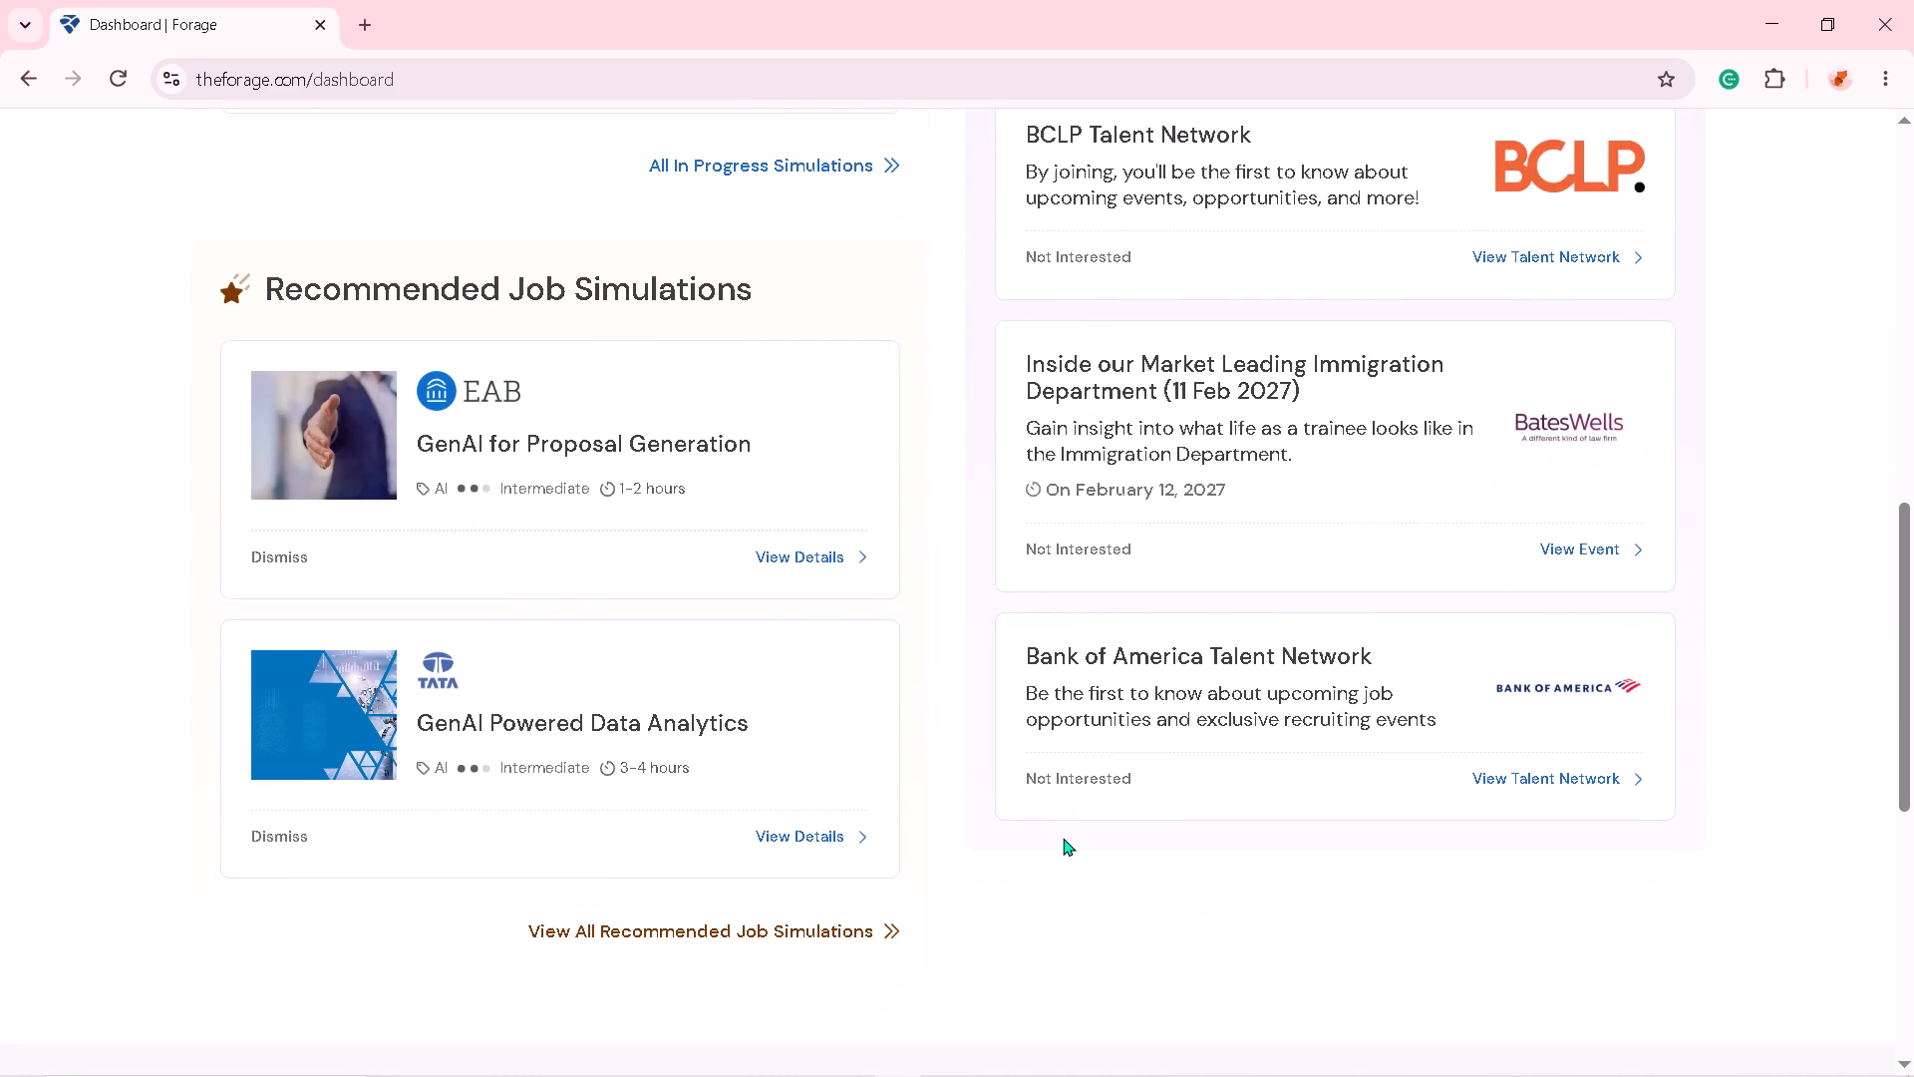
pyautogui.scroll(-2, 1063, 838)
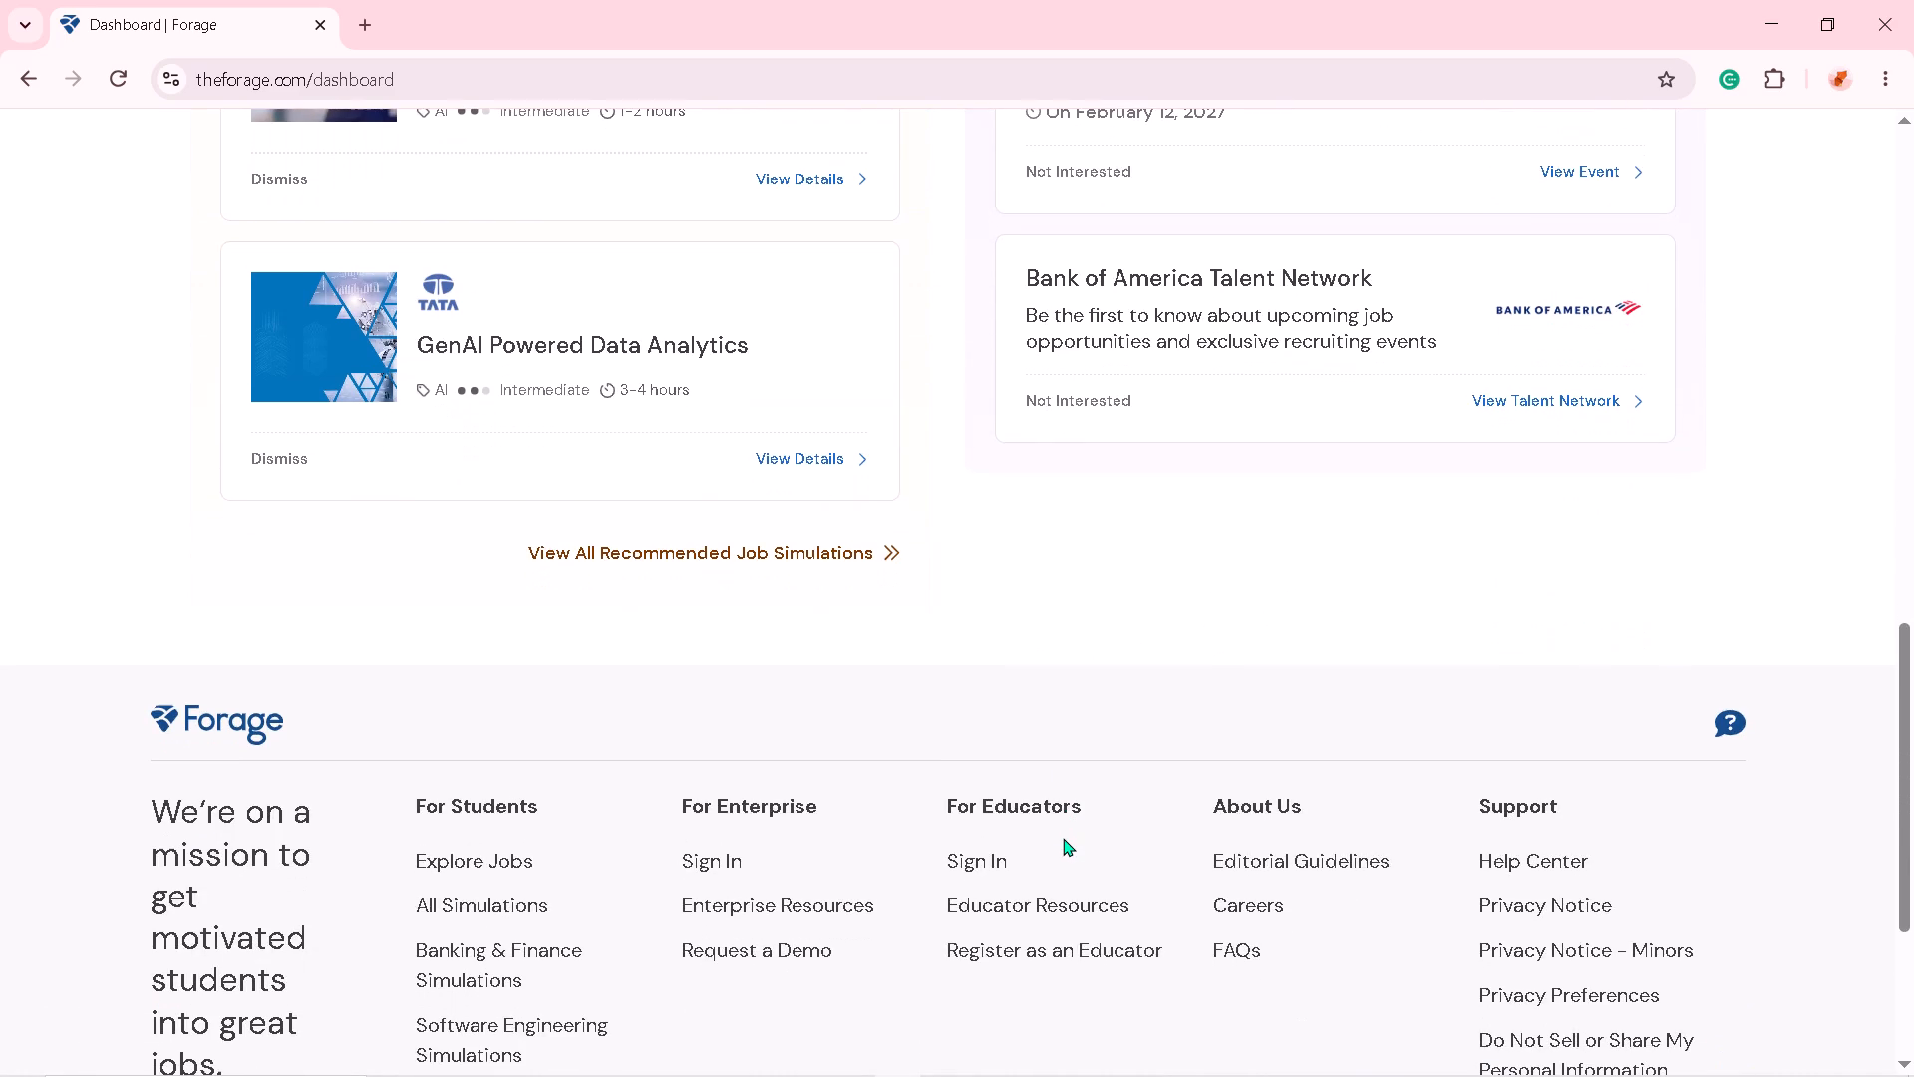
pyautogui.scroll(-2, 1063, 838)
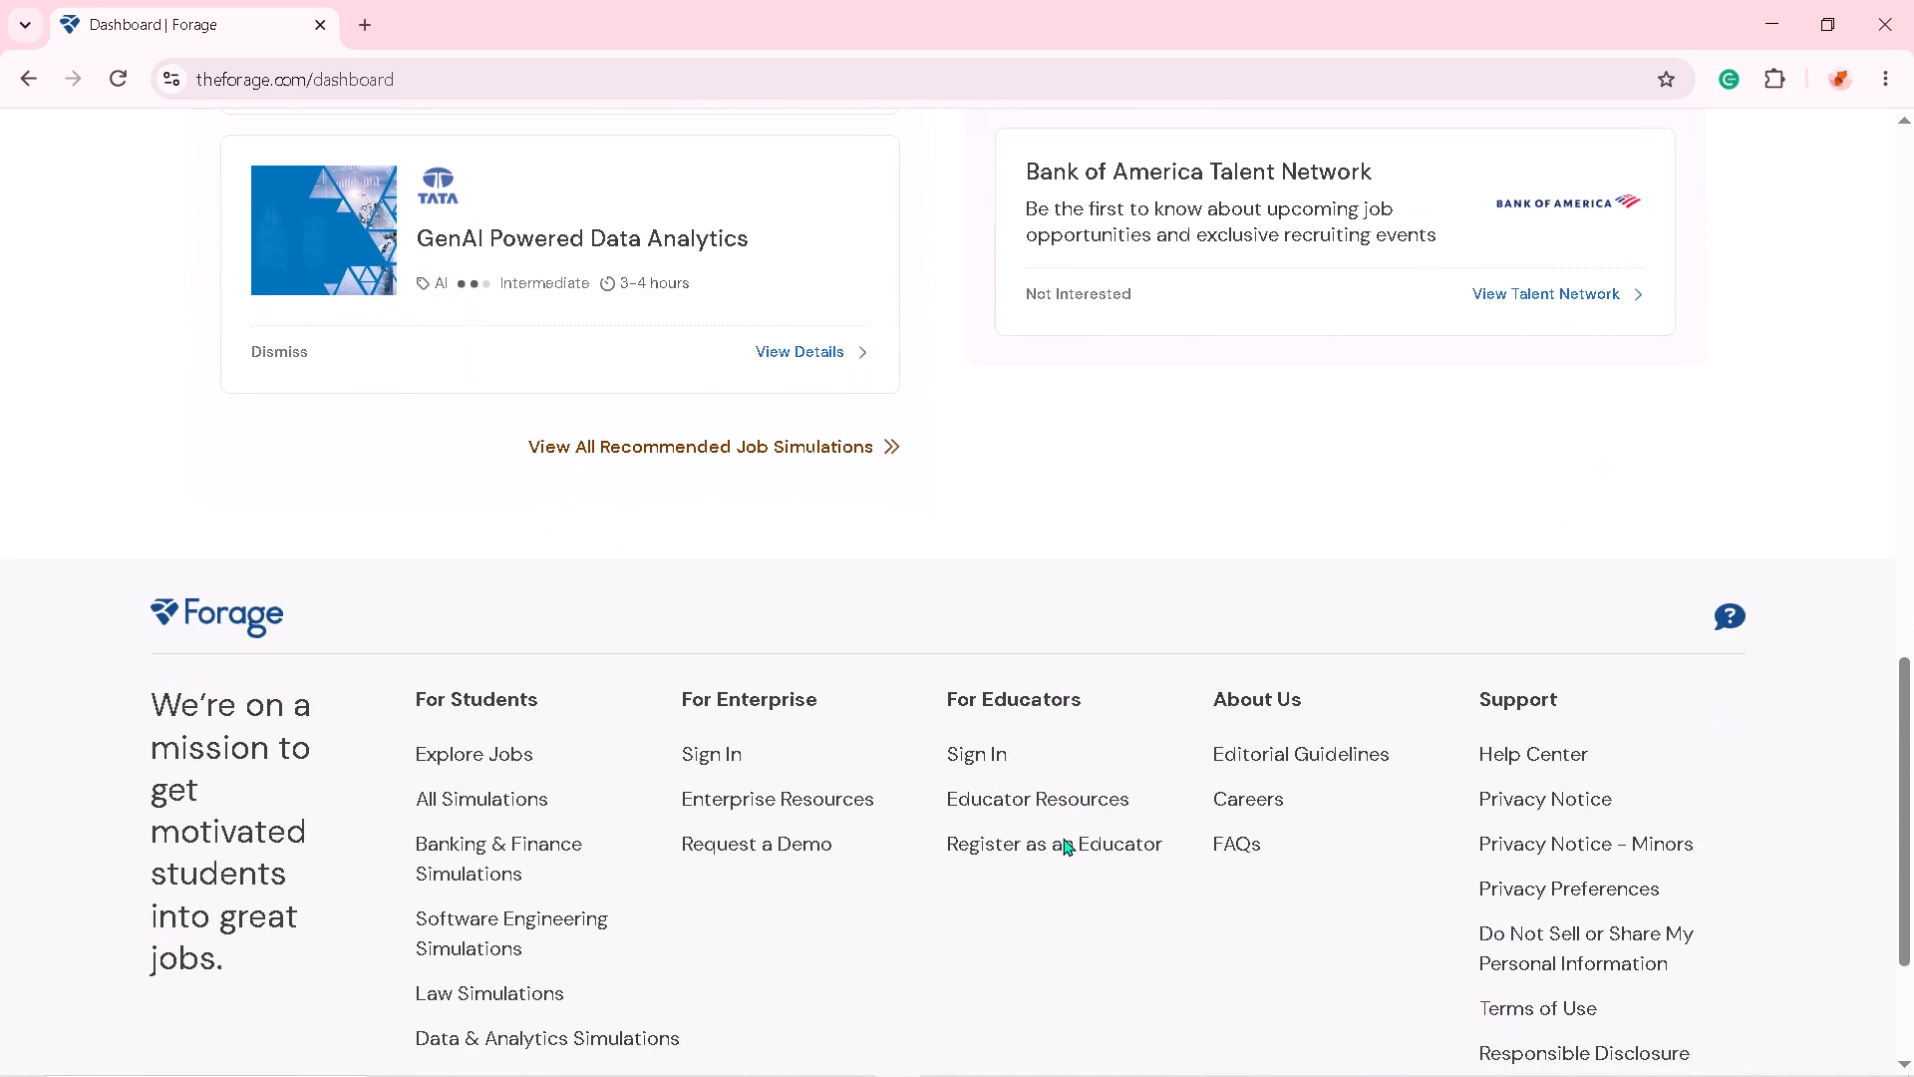
pyautogui.scroll(-1, 1063, 838)
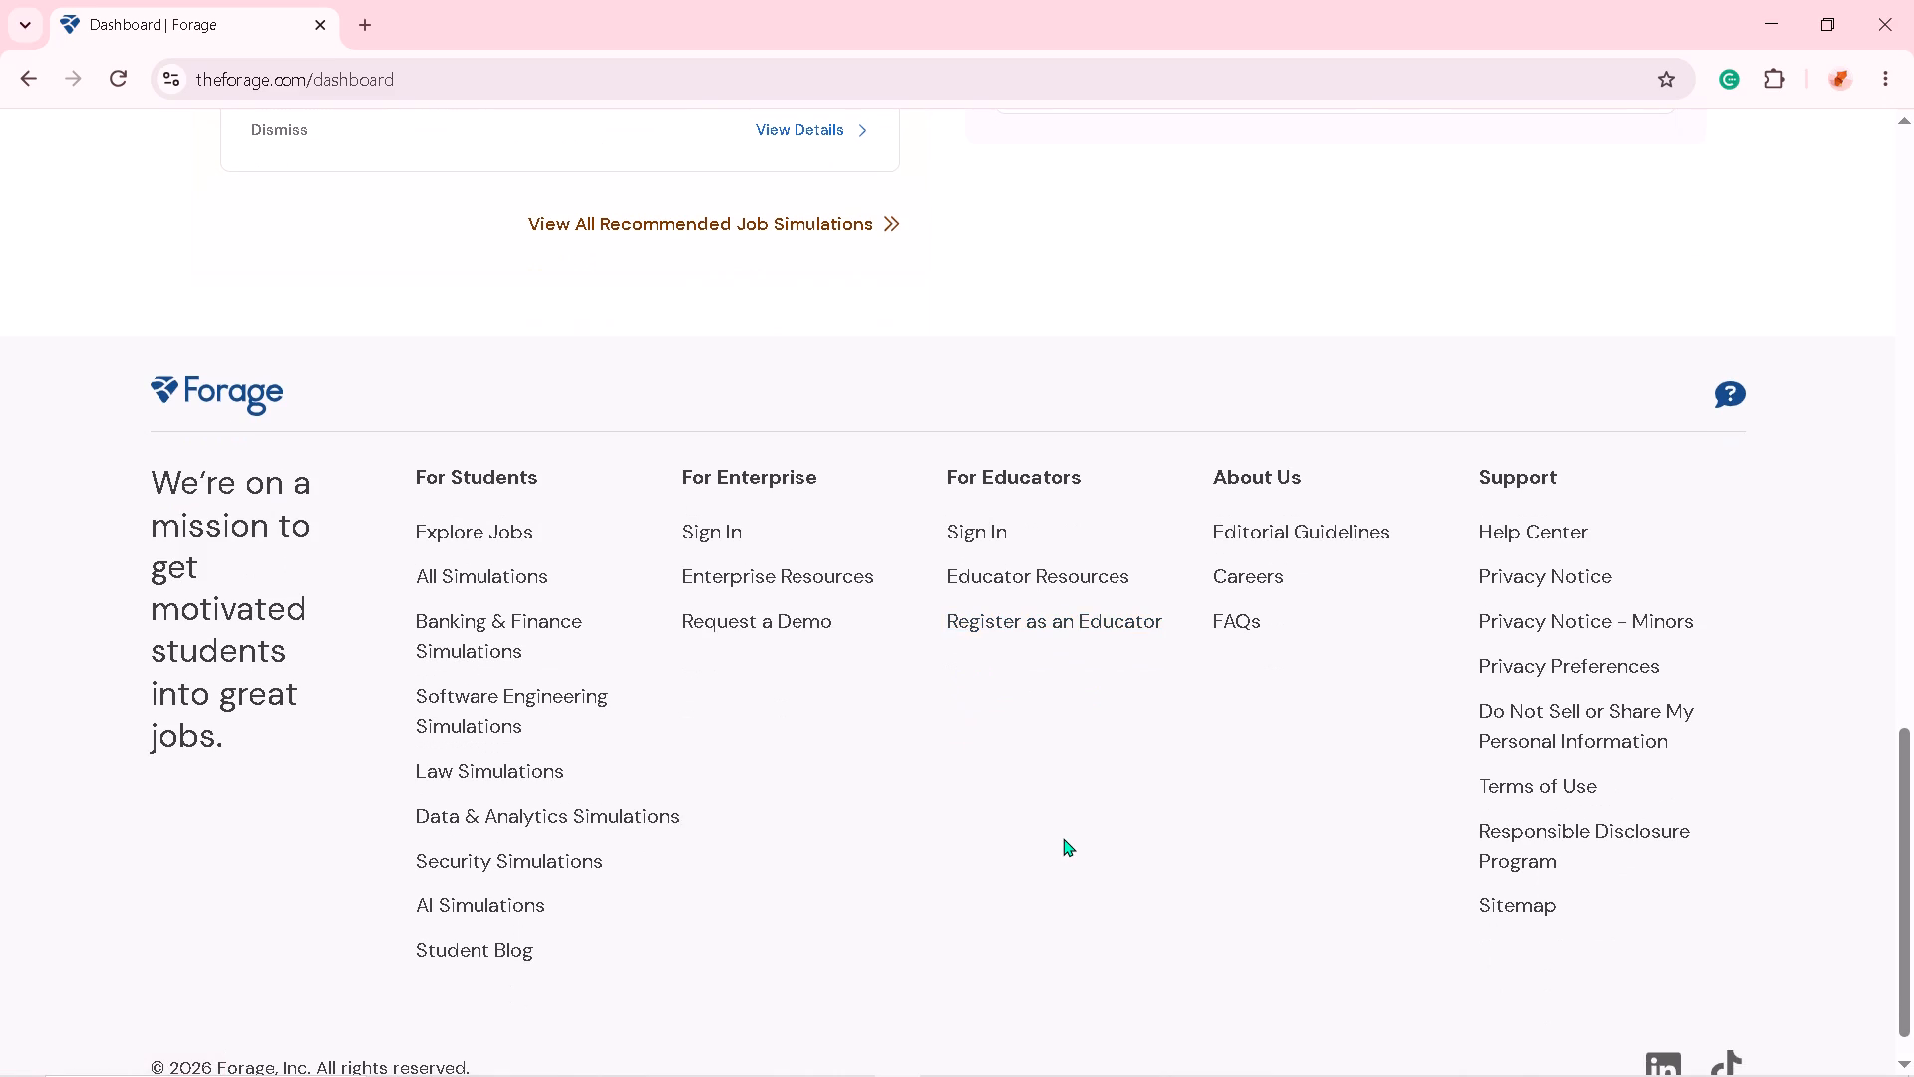
pyautogui.scroll(17, 1063, 838)
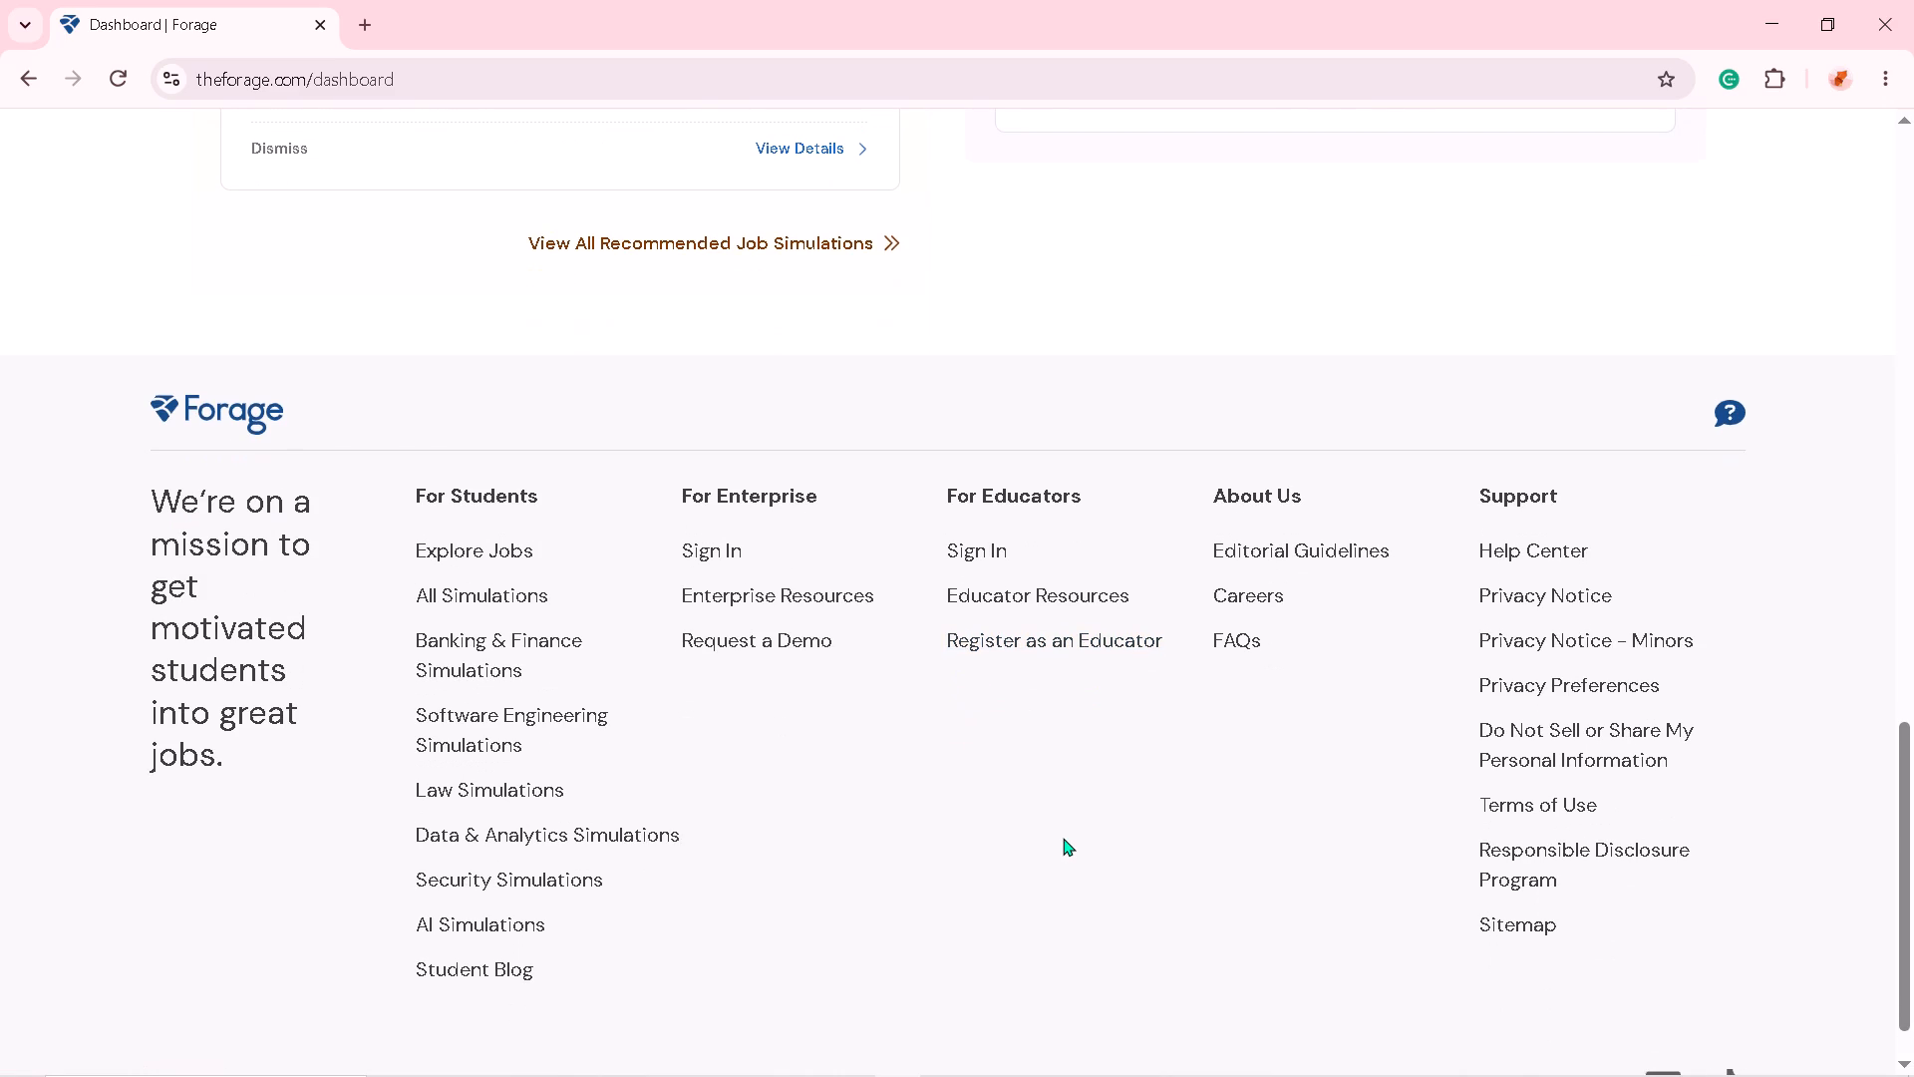
pyautogui.scroll(1, 1063, 838)
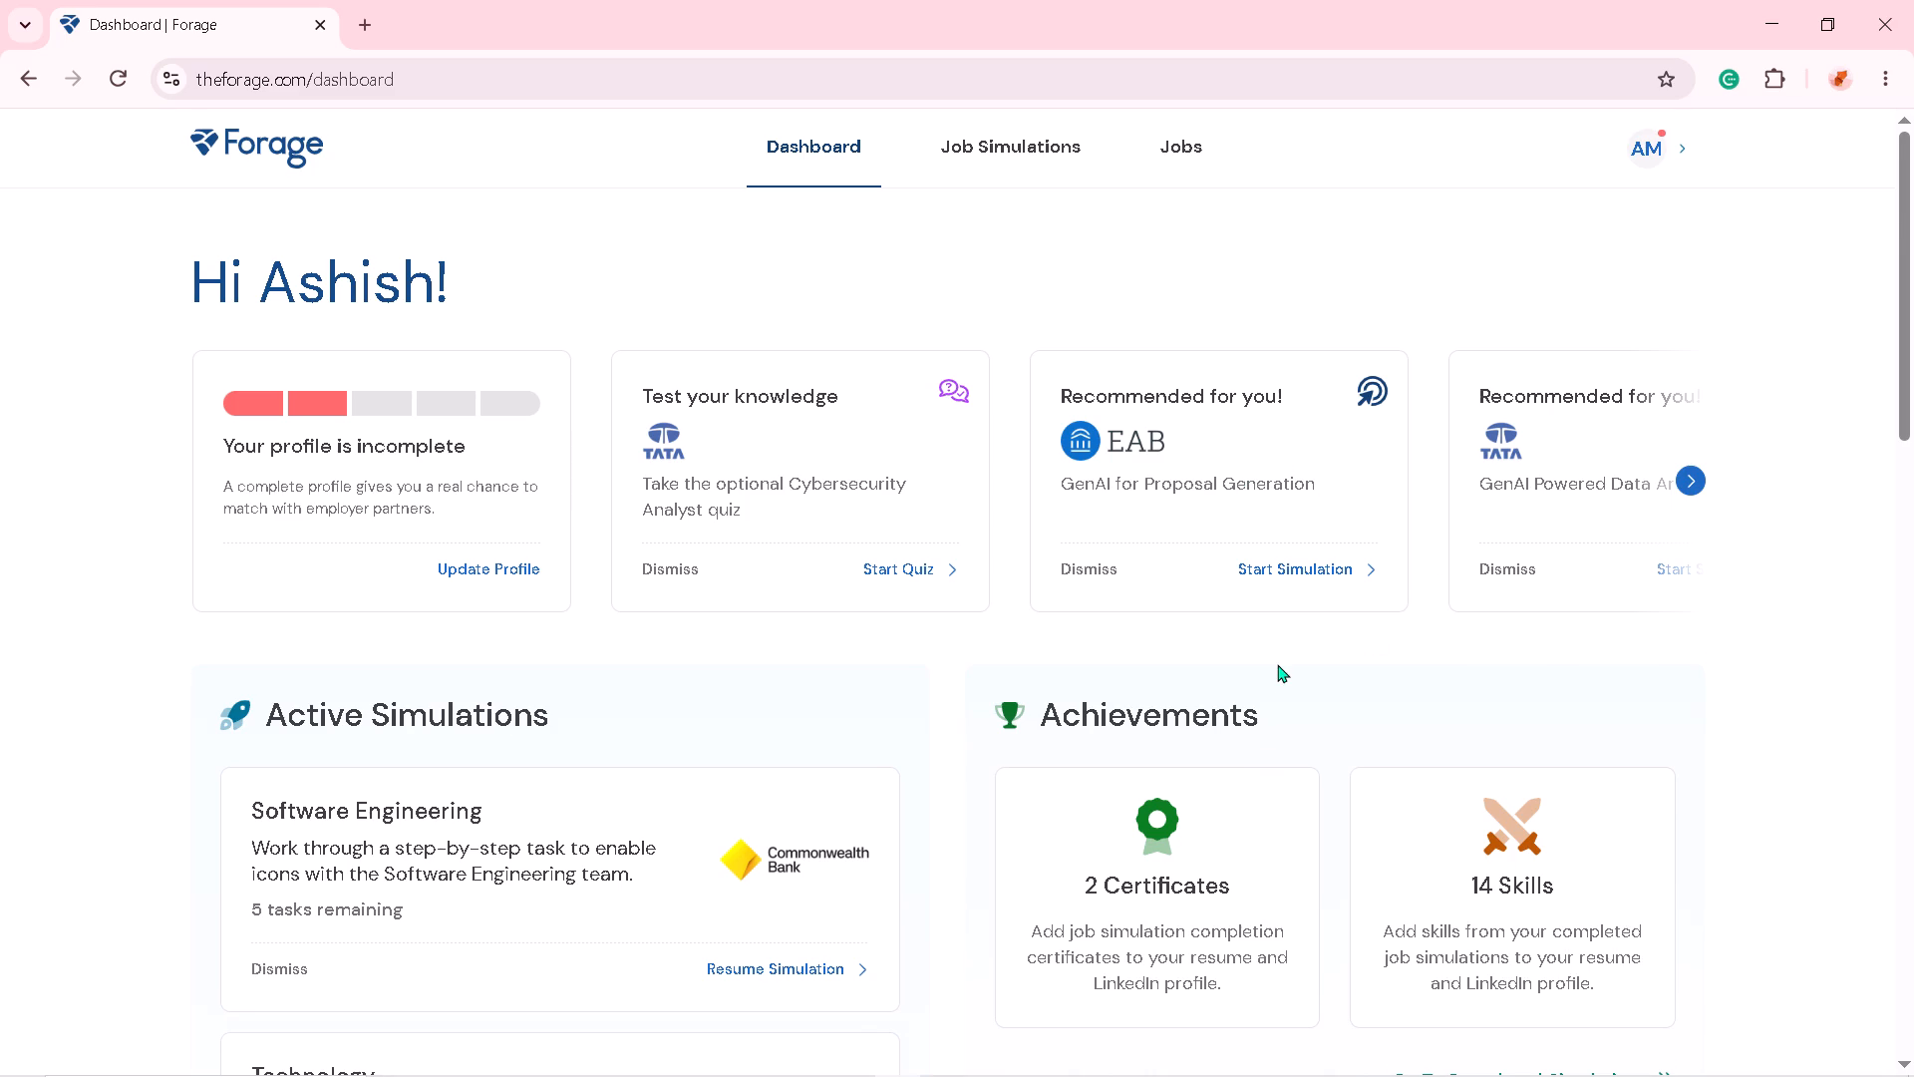
# Open the list of completed simulations from the dashboard's Achievements section.
pyautogui.scroll(-1, 1277, 664)
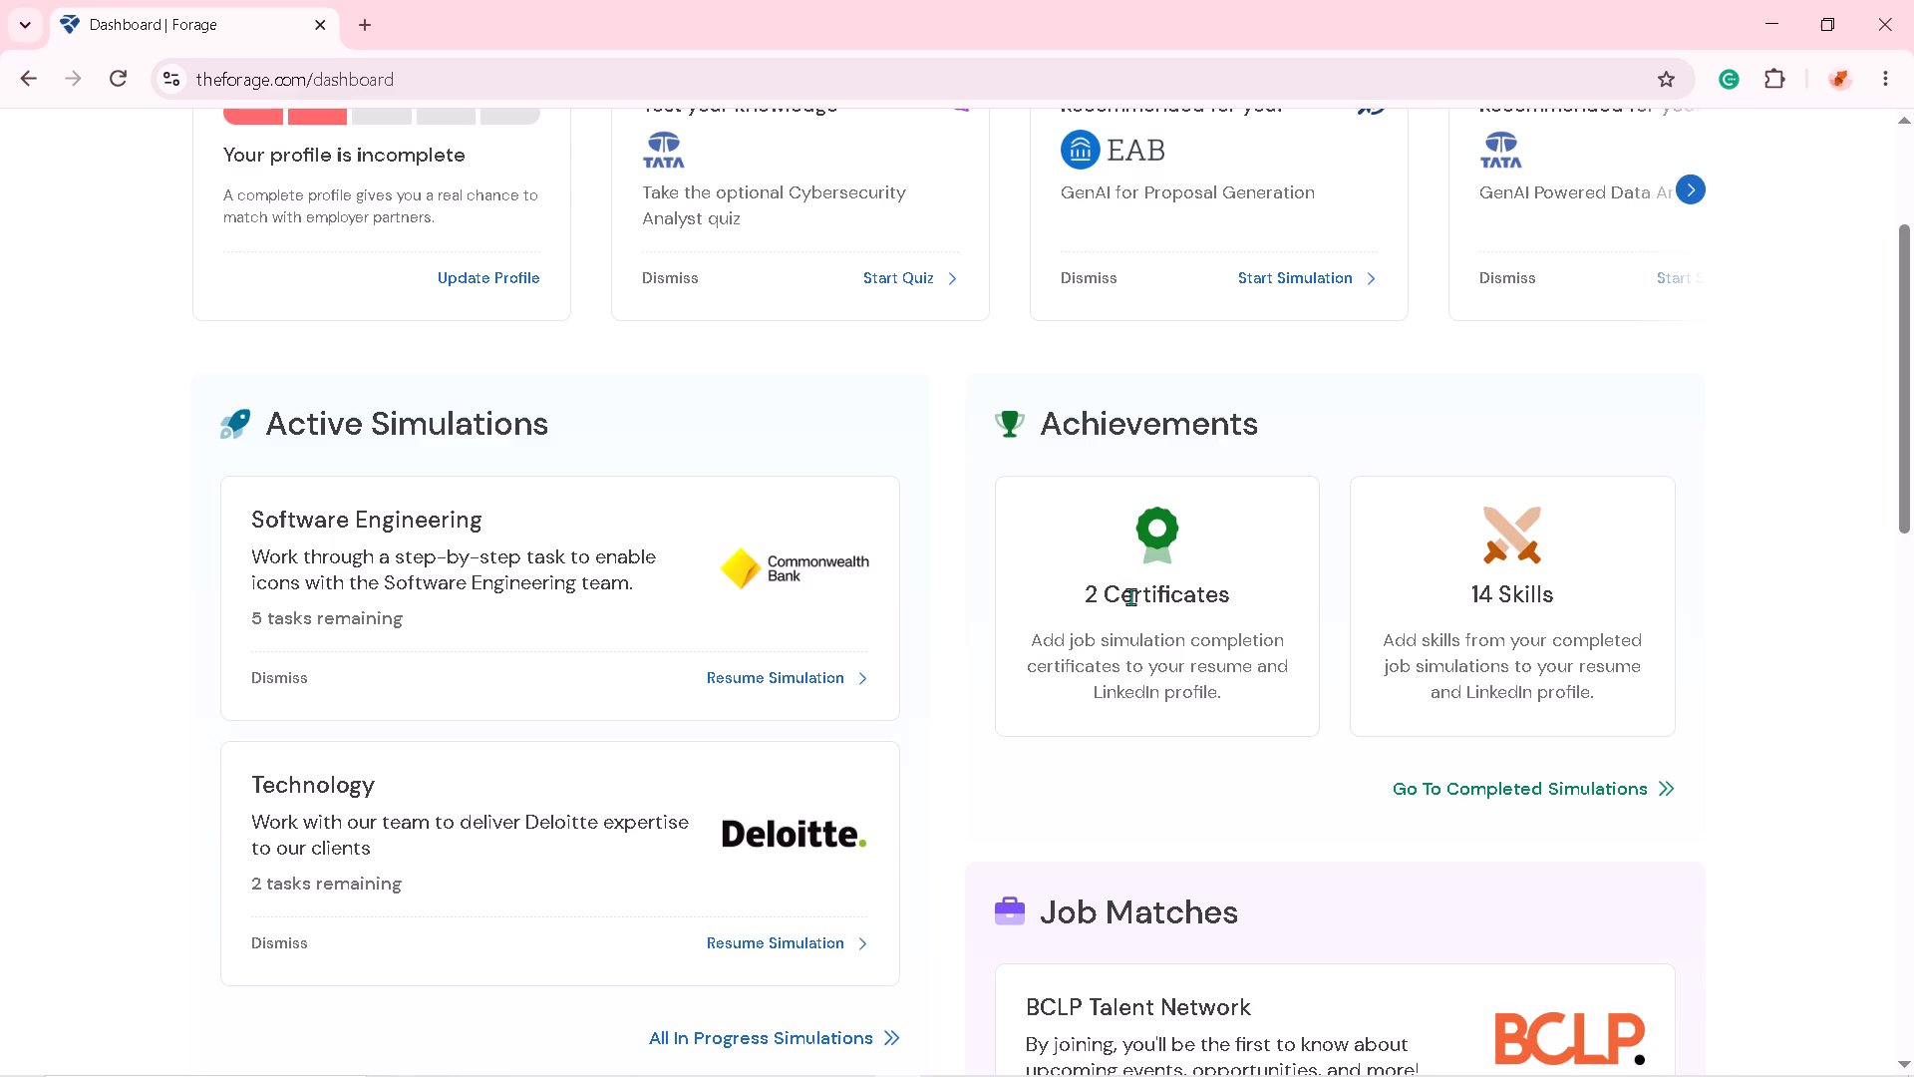
pyautogui.click(1155, 534)
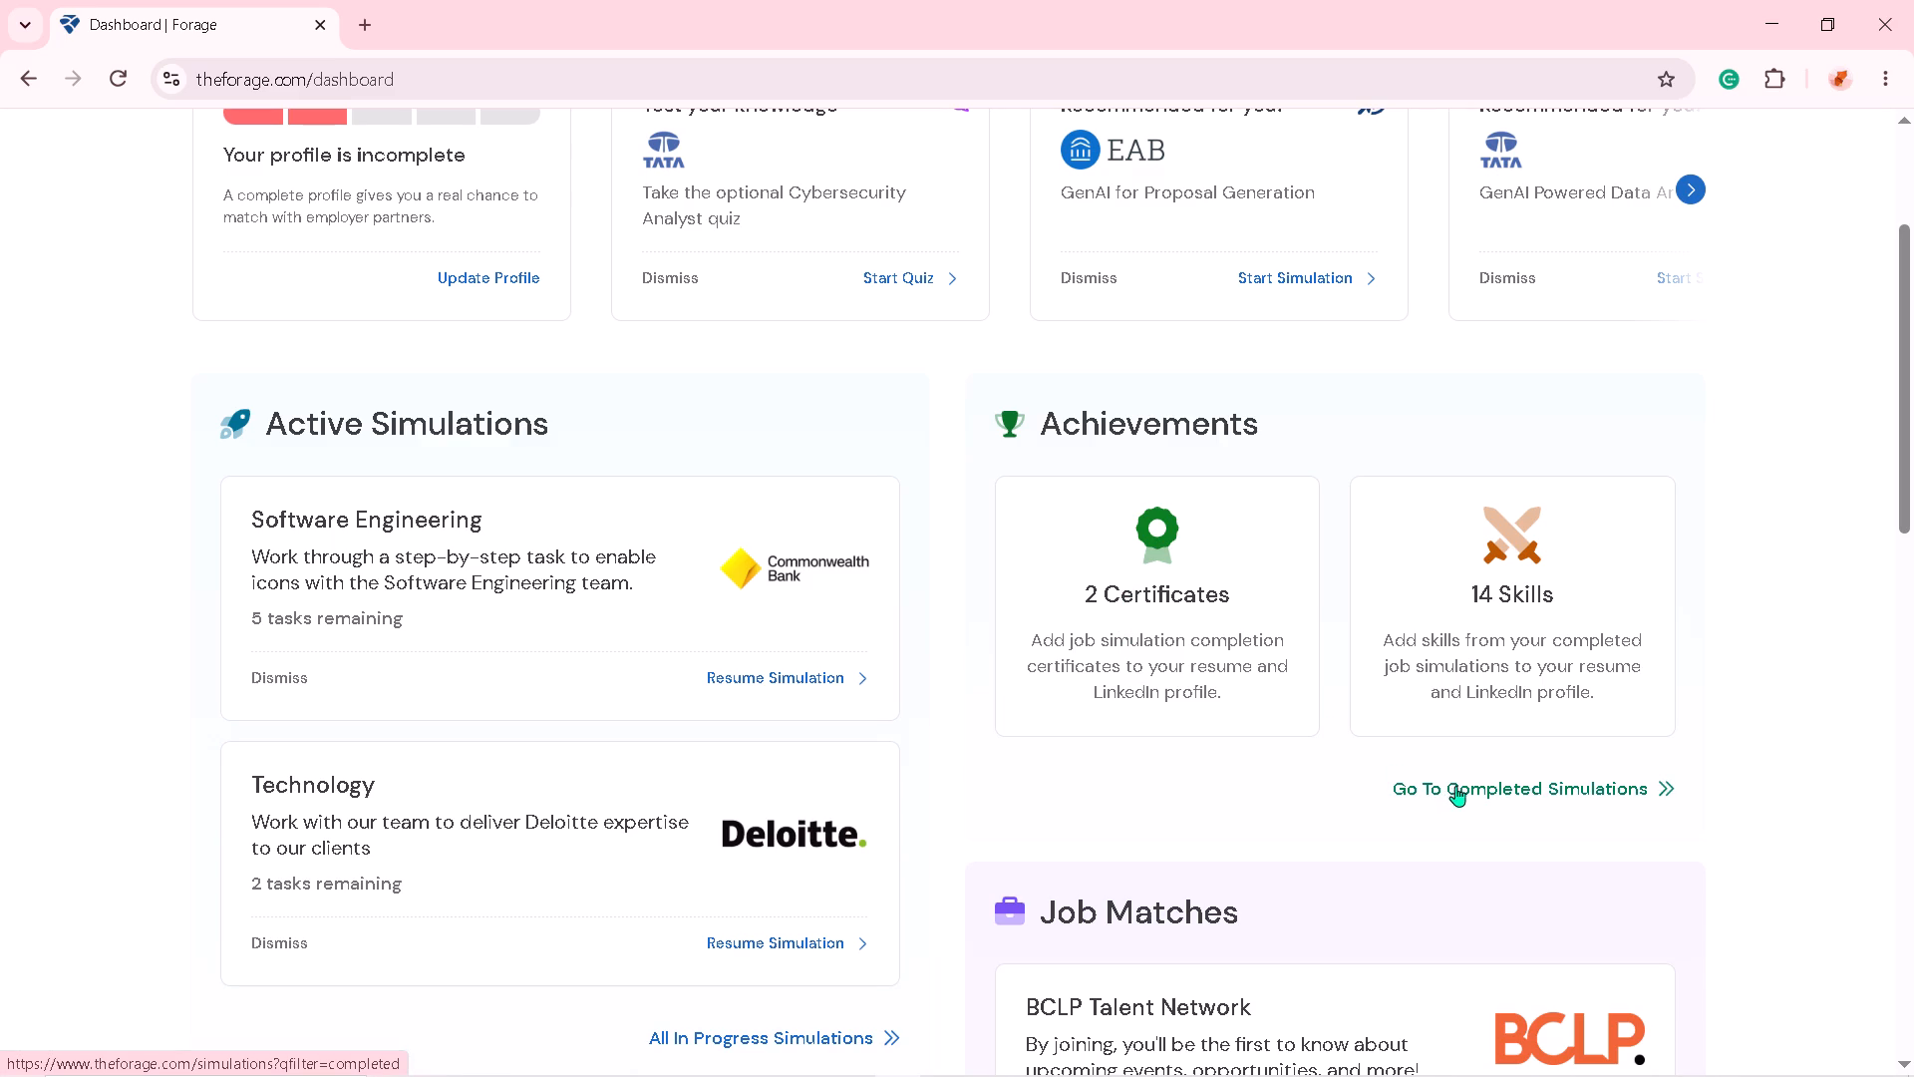
pyautogui.click(1468, 788)
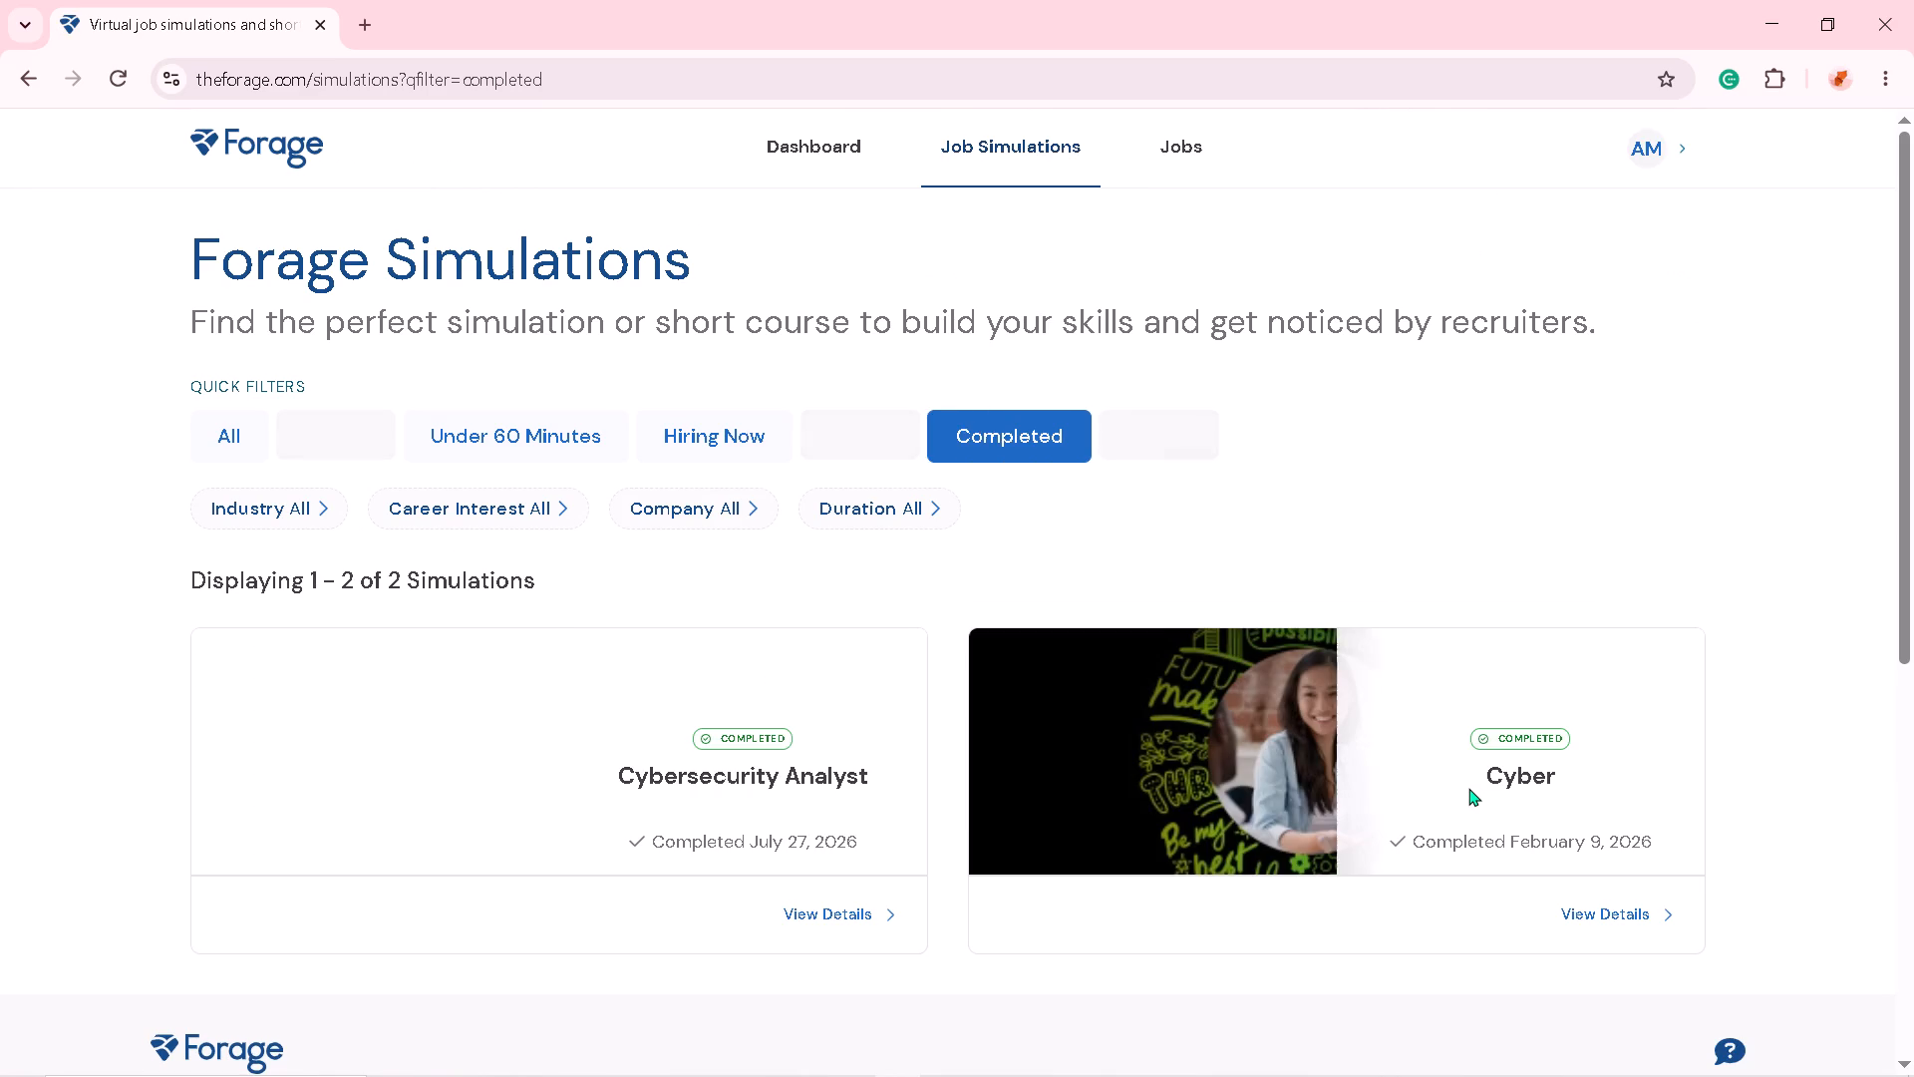
# Open the details of the completed Tata Cybersecurity Analyst simulation.
pyautogui.scroll(-1, 871, 819)
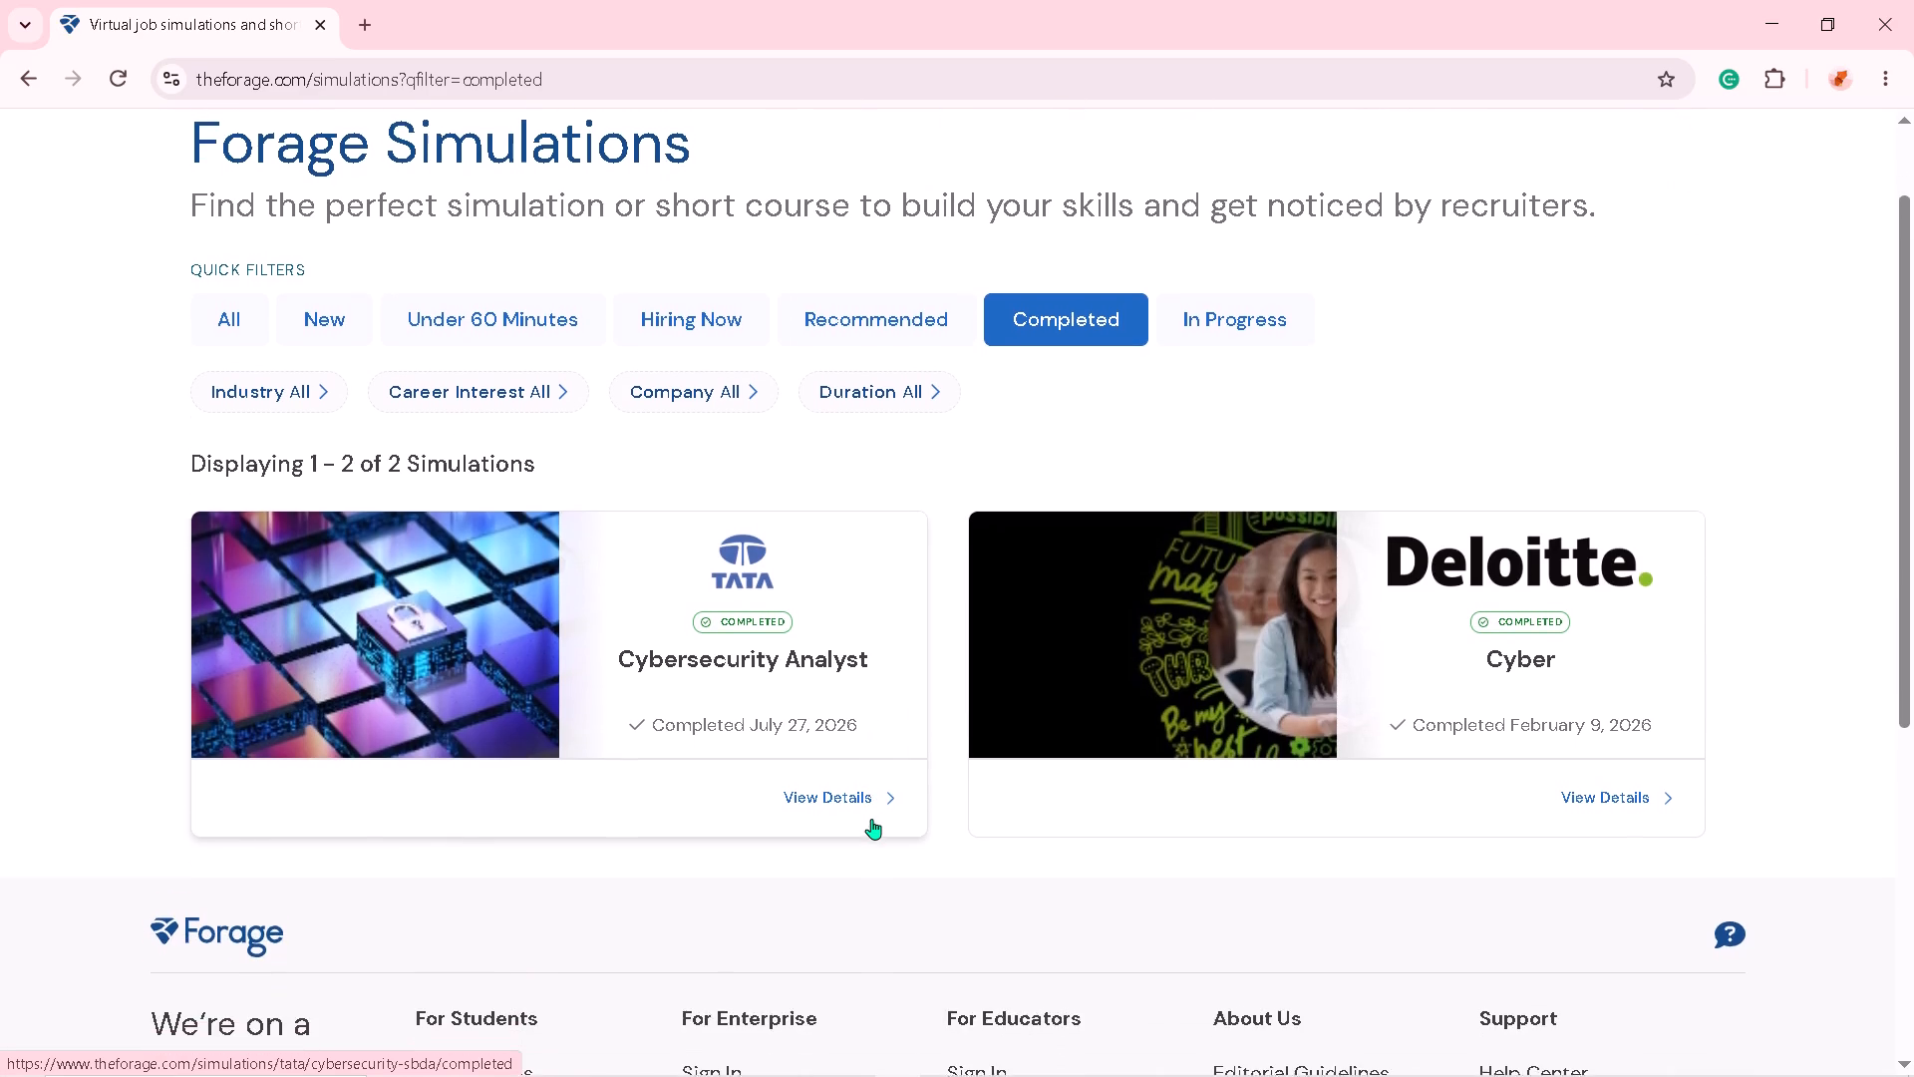
pyautogui.scroll(-1, 871, 819)
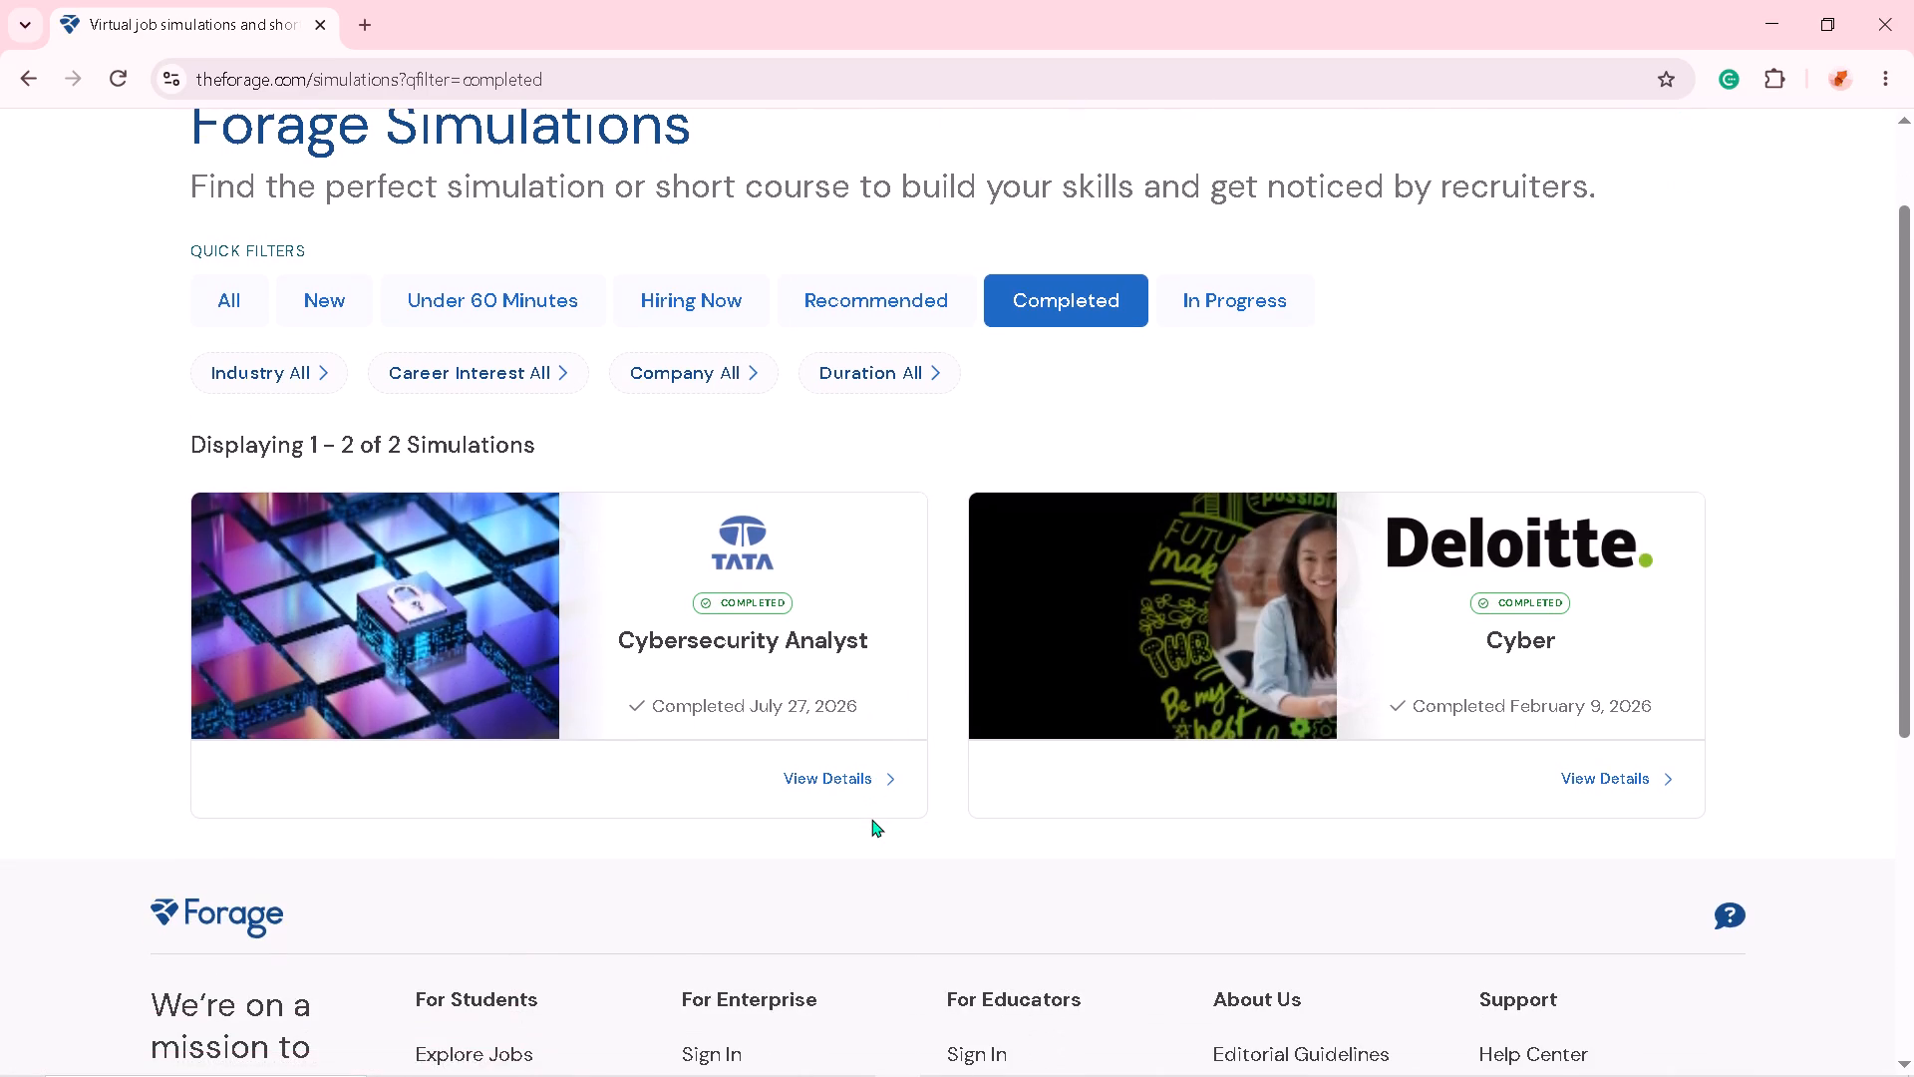
pyautogui.click(821, 775)
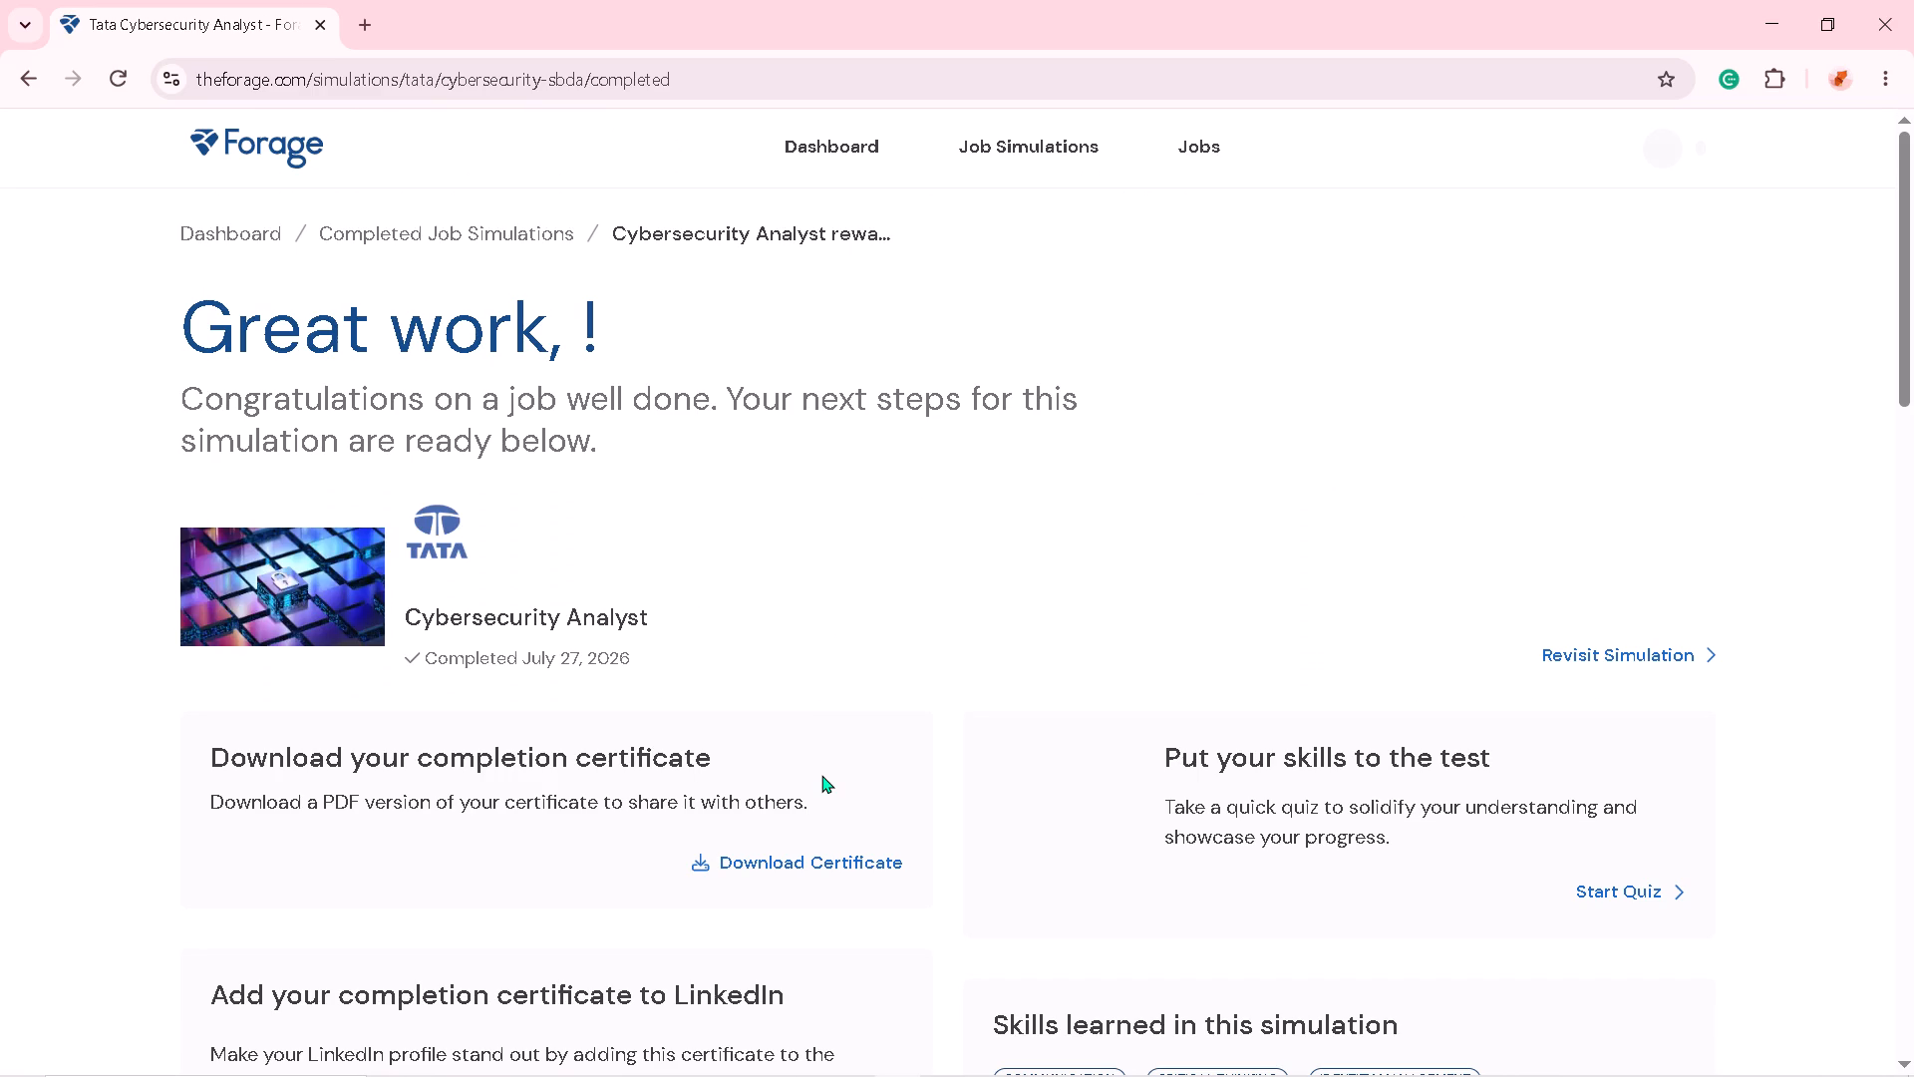
# Open the PDF completion certificate for the Tata Cybersecurity Analyst simulation and examine it from top to bottom.
pyautogui.click(698, 861)
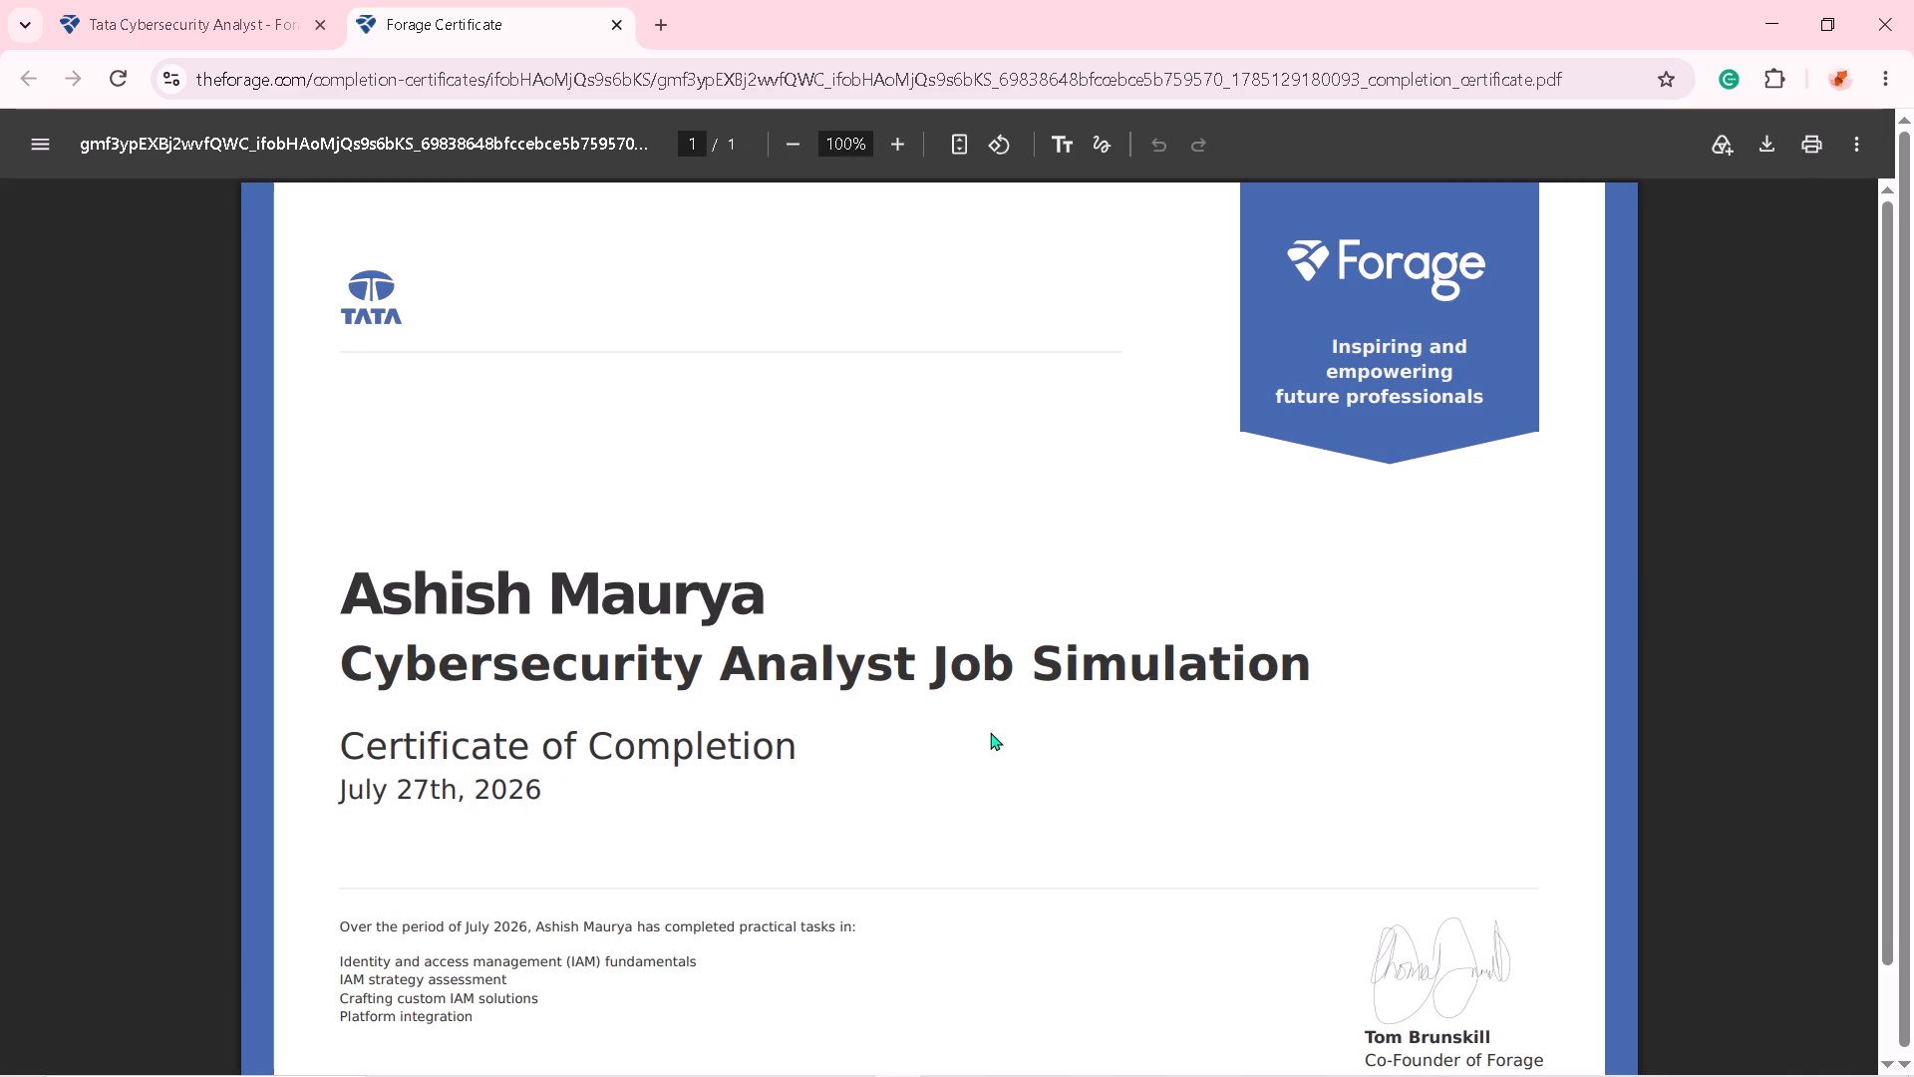
pyautogui.scroll(-2, 990, 732)
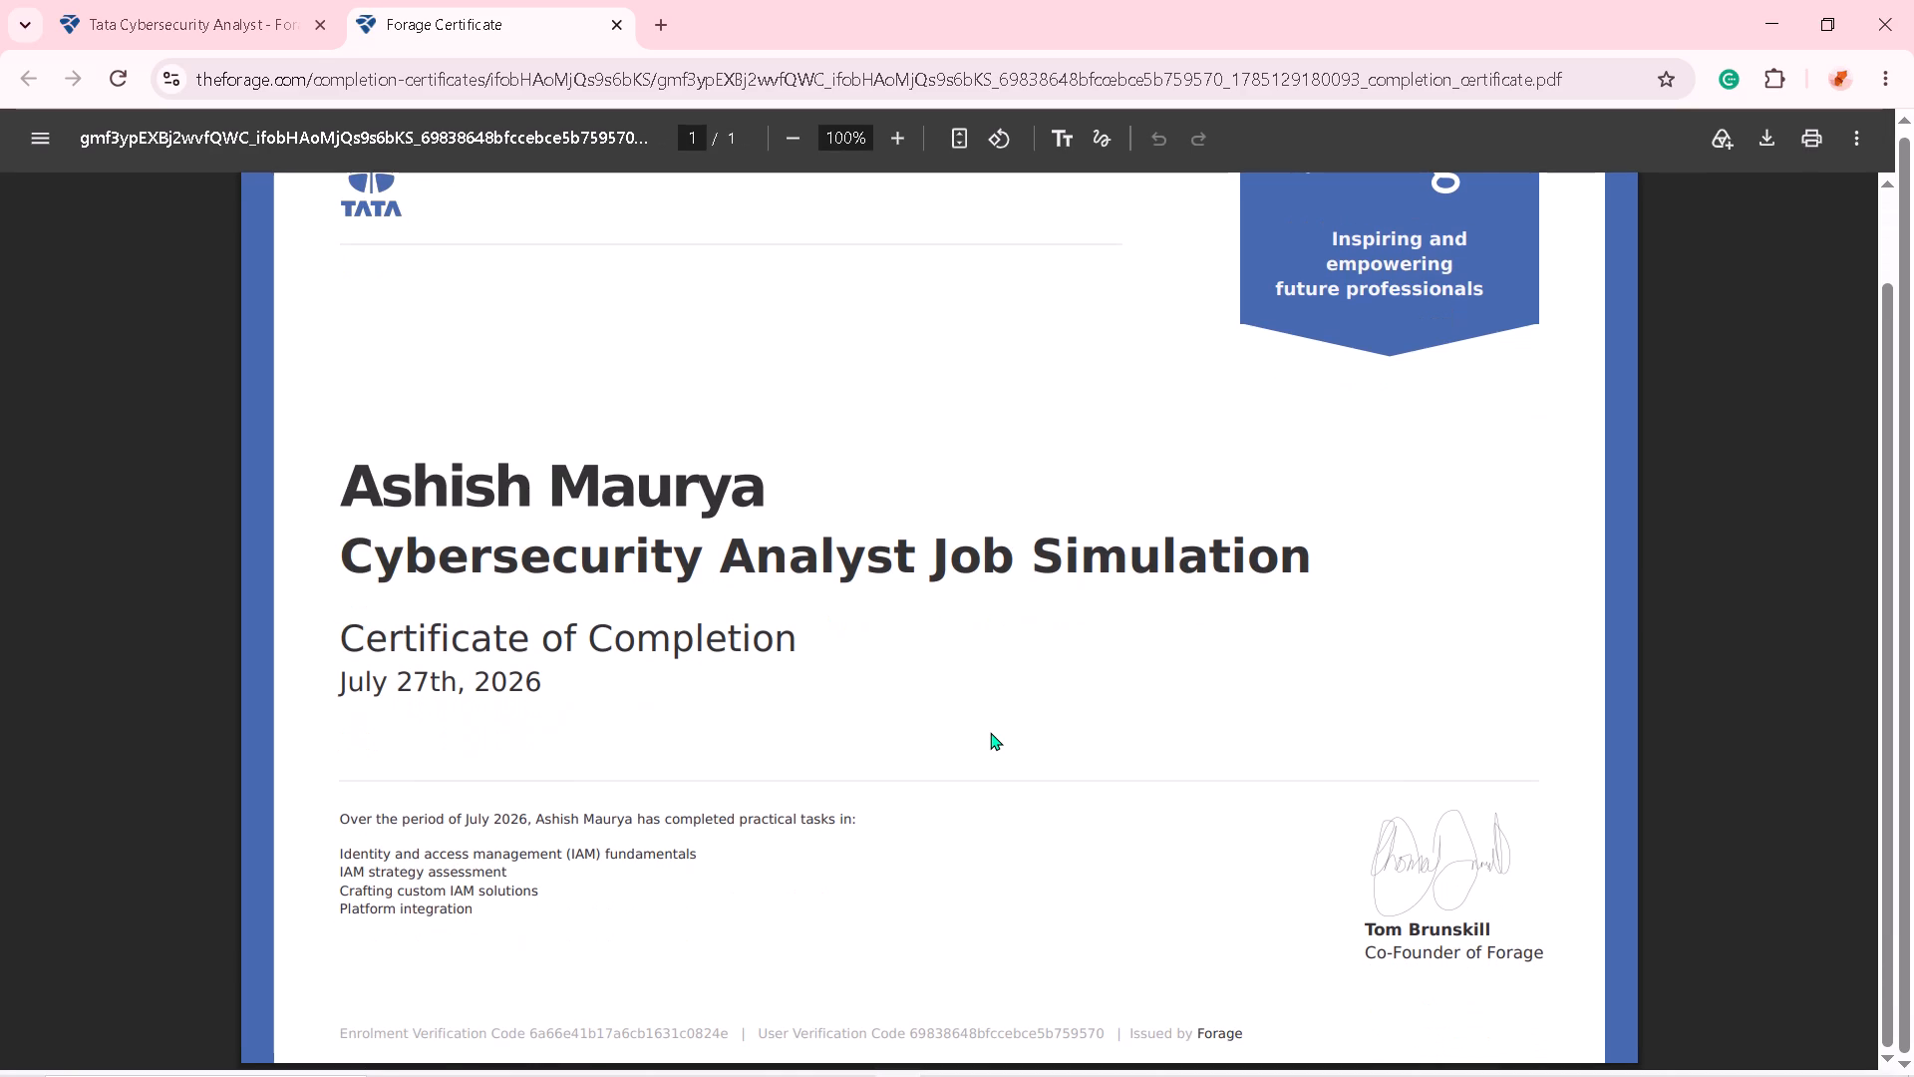
pyautogui.scroll(-1, 990, 732)
pyautogui.scroll(2, 990, 732)
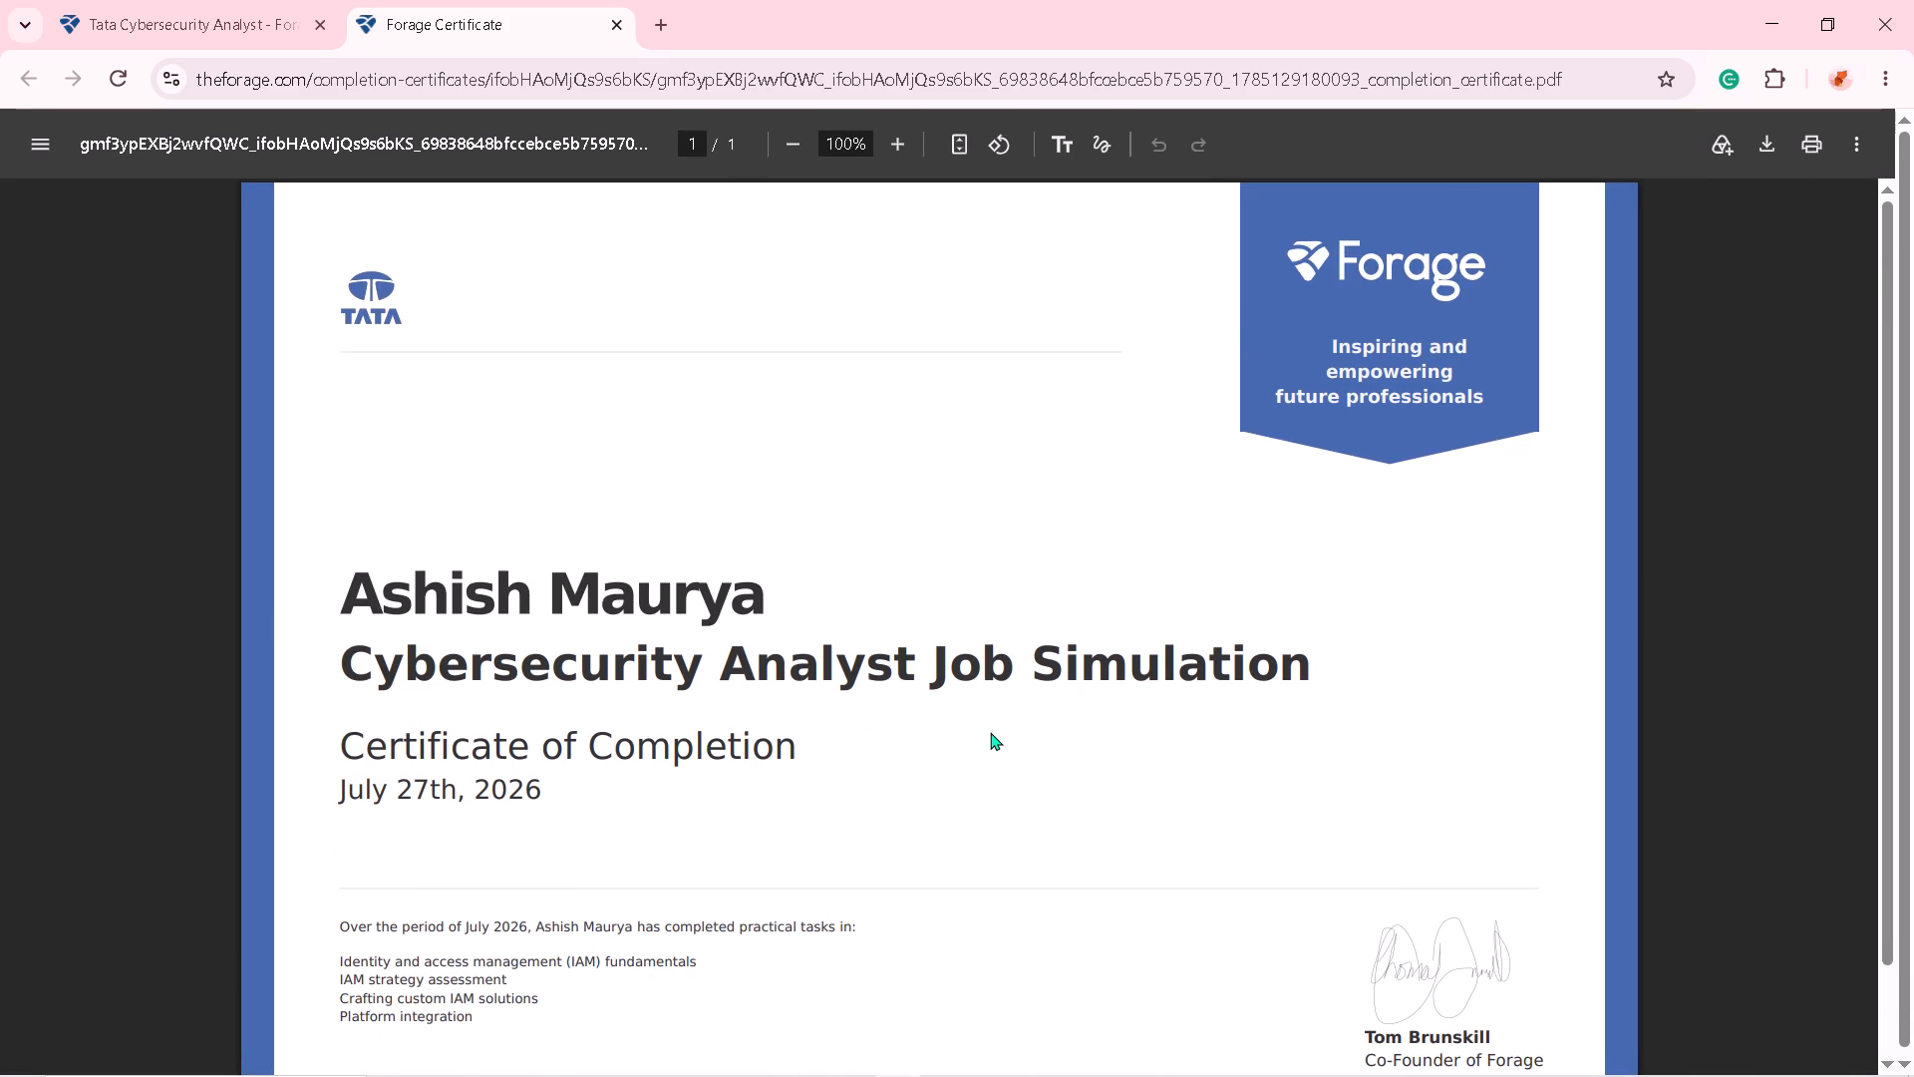
pyautogui.scroll(-2, 990, 732)
pyautogui.scroll(1, 990, 732)
# Download the certificate PDF to the Downloads folder, appending 2026-27 to the end of the suggested file name.
pyautogui.click(1772, 137)
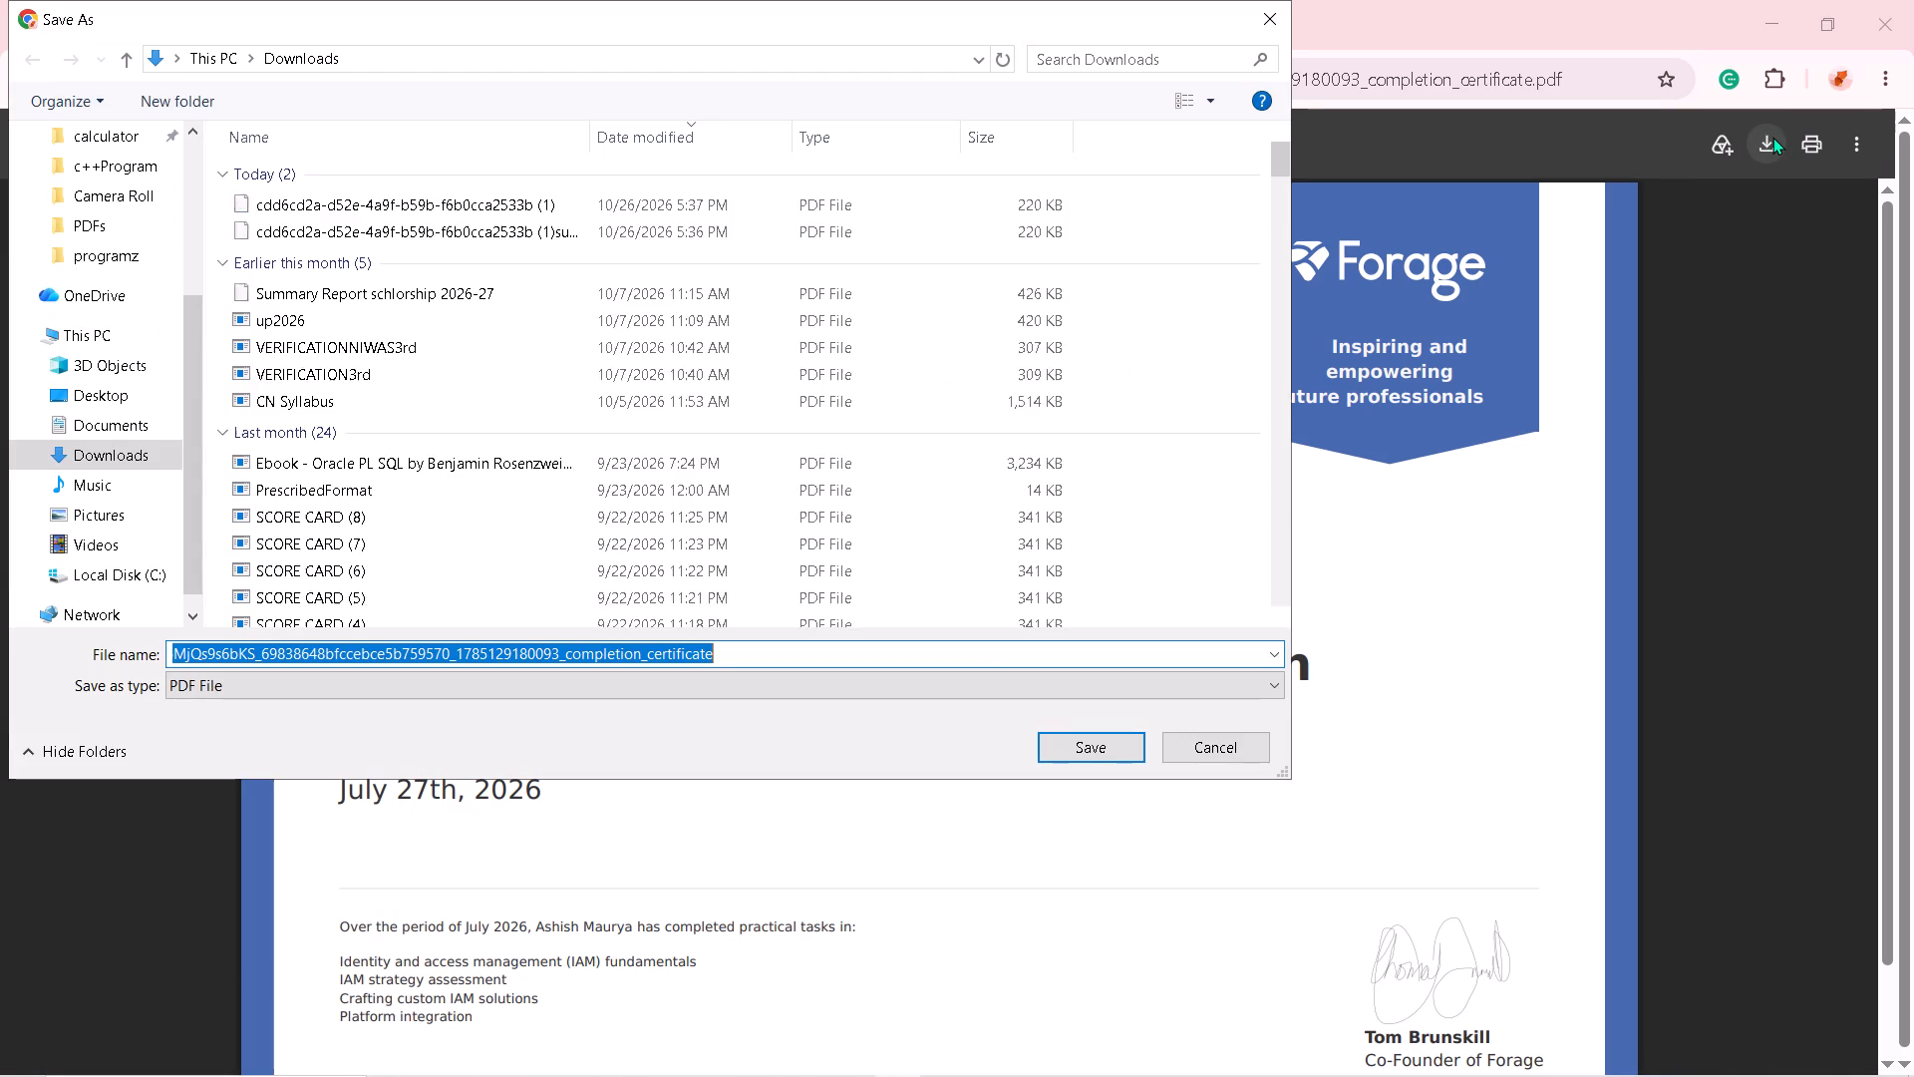
pyautogui.click(721, 655)
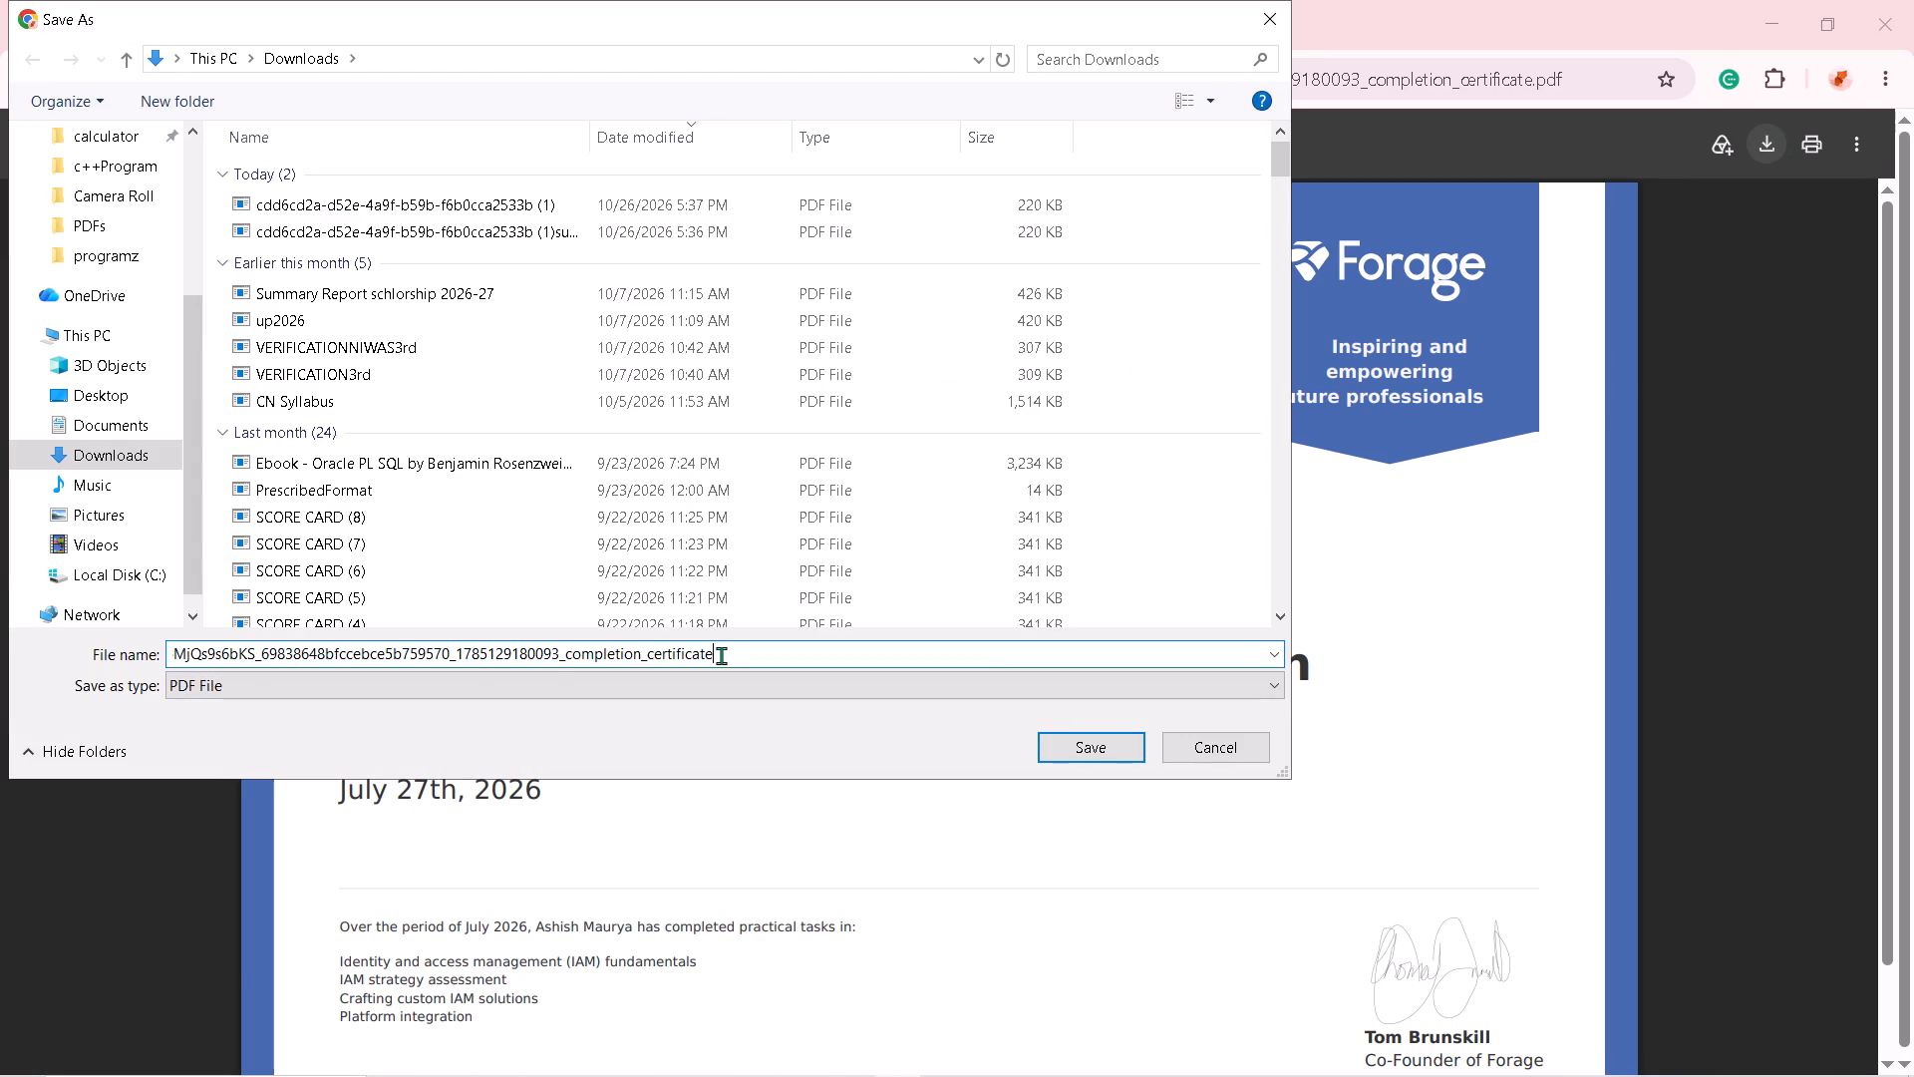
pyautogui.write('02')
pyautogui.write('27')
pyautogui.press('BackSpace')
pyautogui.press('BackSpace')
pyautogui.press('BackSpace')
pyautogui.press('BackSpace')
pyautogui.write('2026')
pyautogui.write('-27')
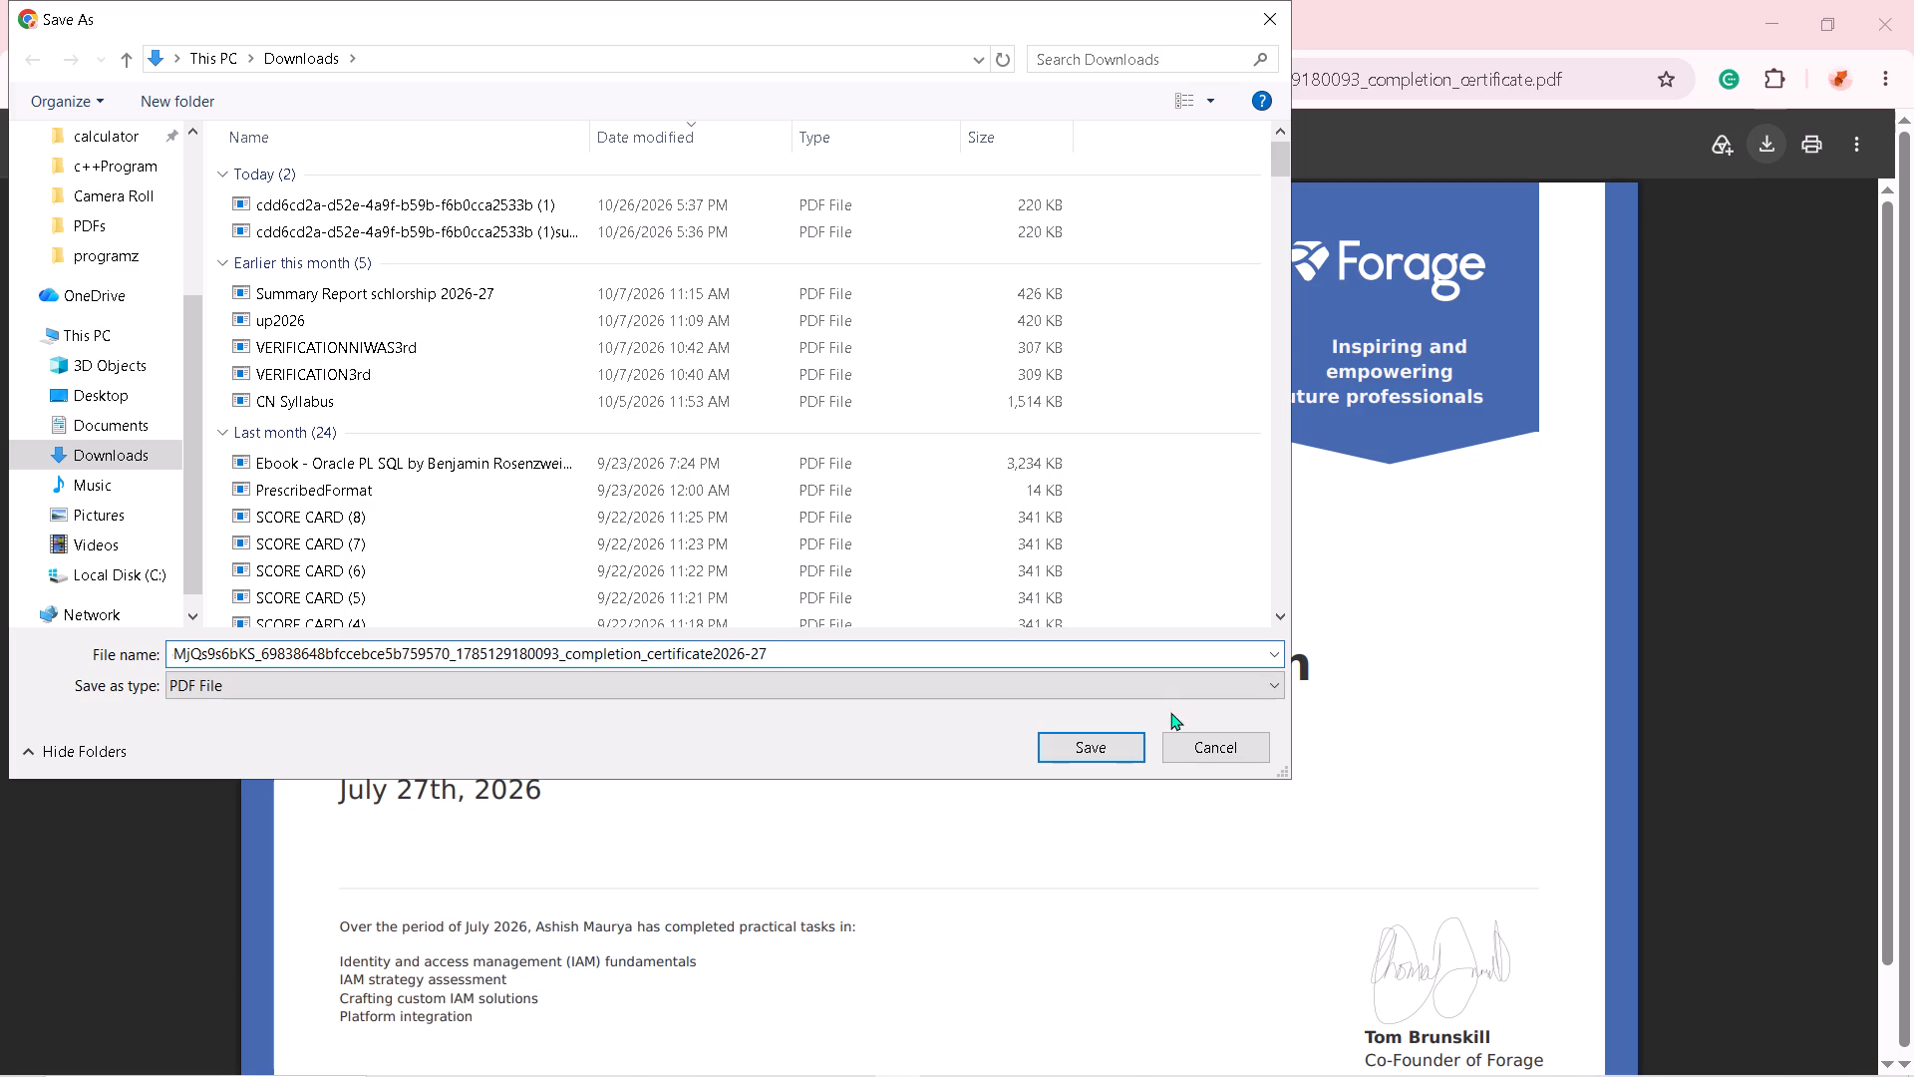
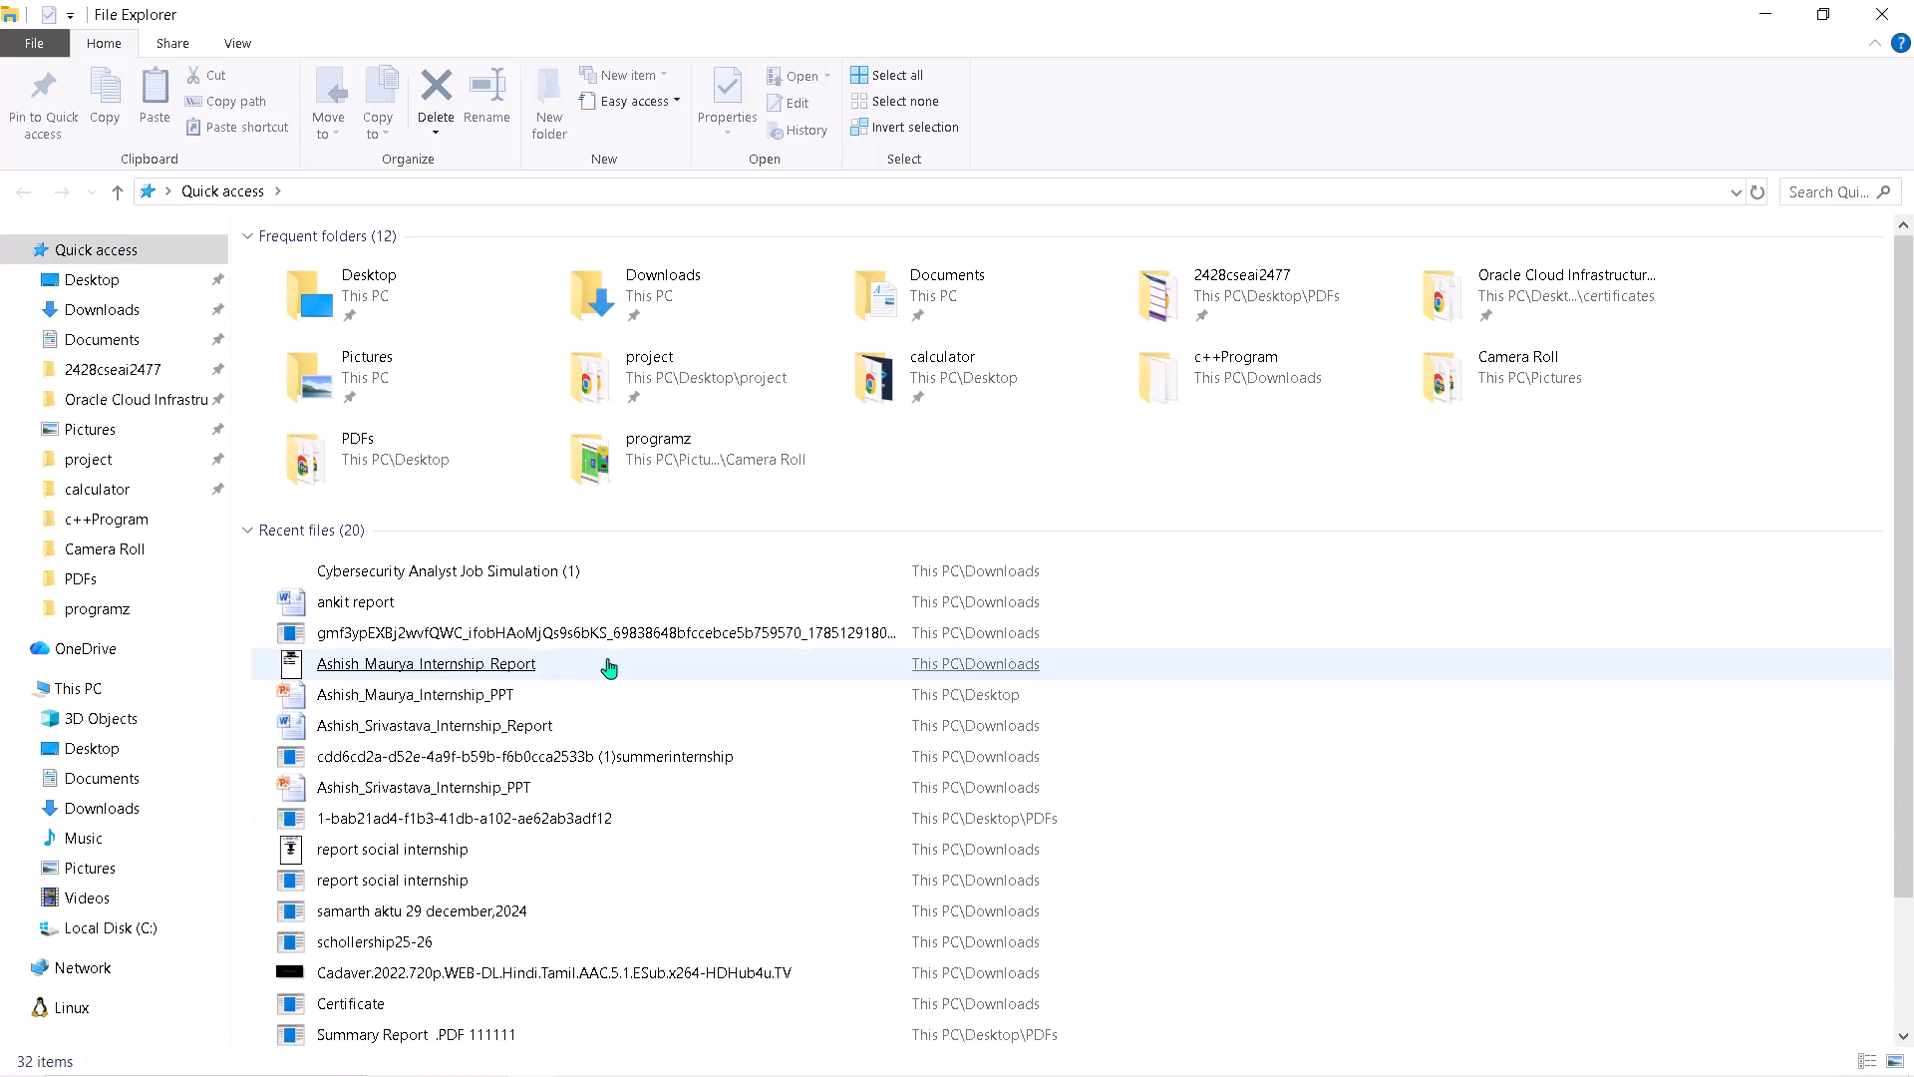
# Open the downloaded completion certificate PDF ending in 2026-27 from File Explorer's recent files and examine it from top to bottom.
pyautogui.click(603, 630)
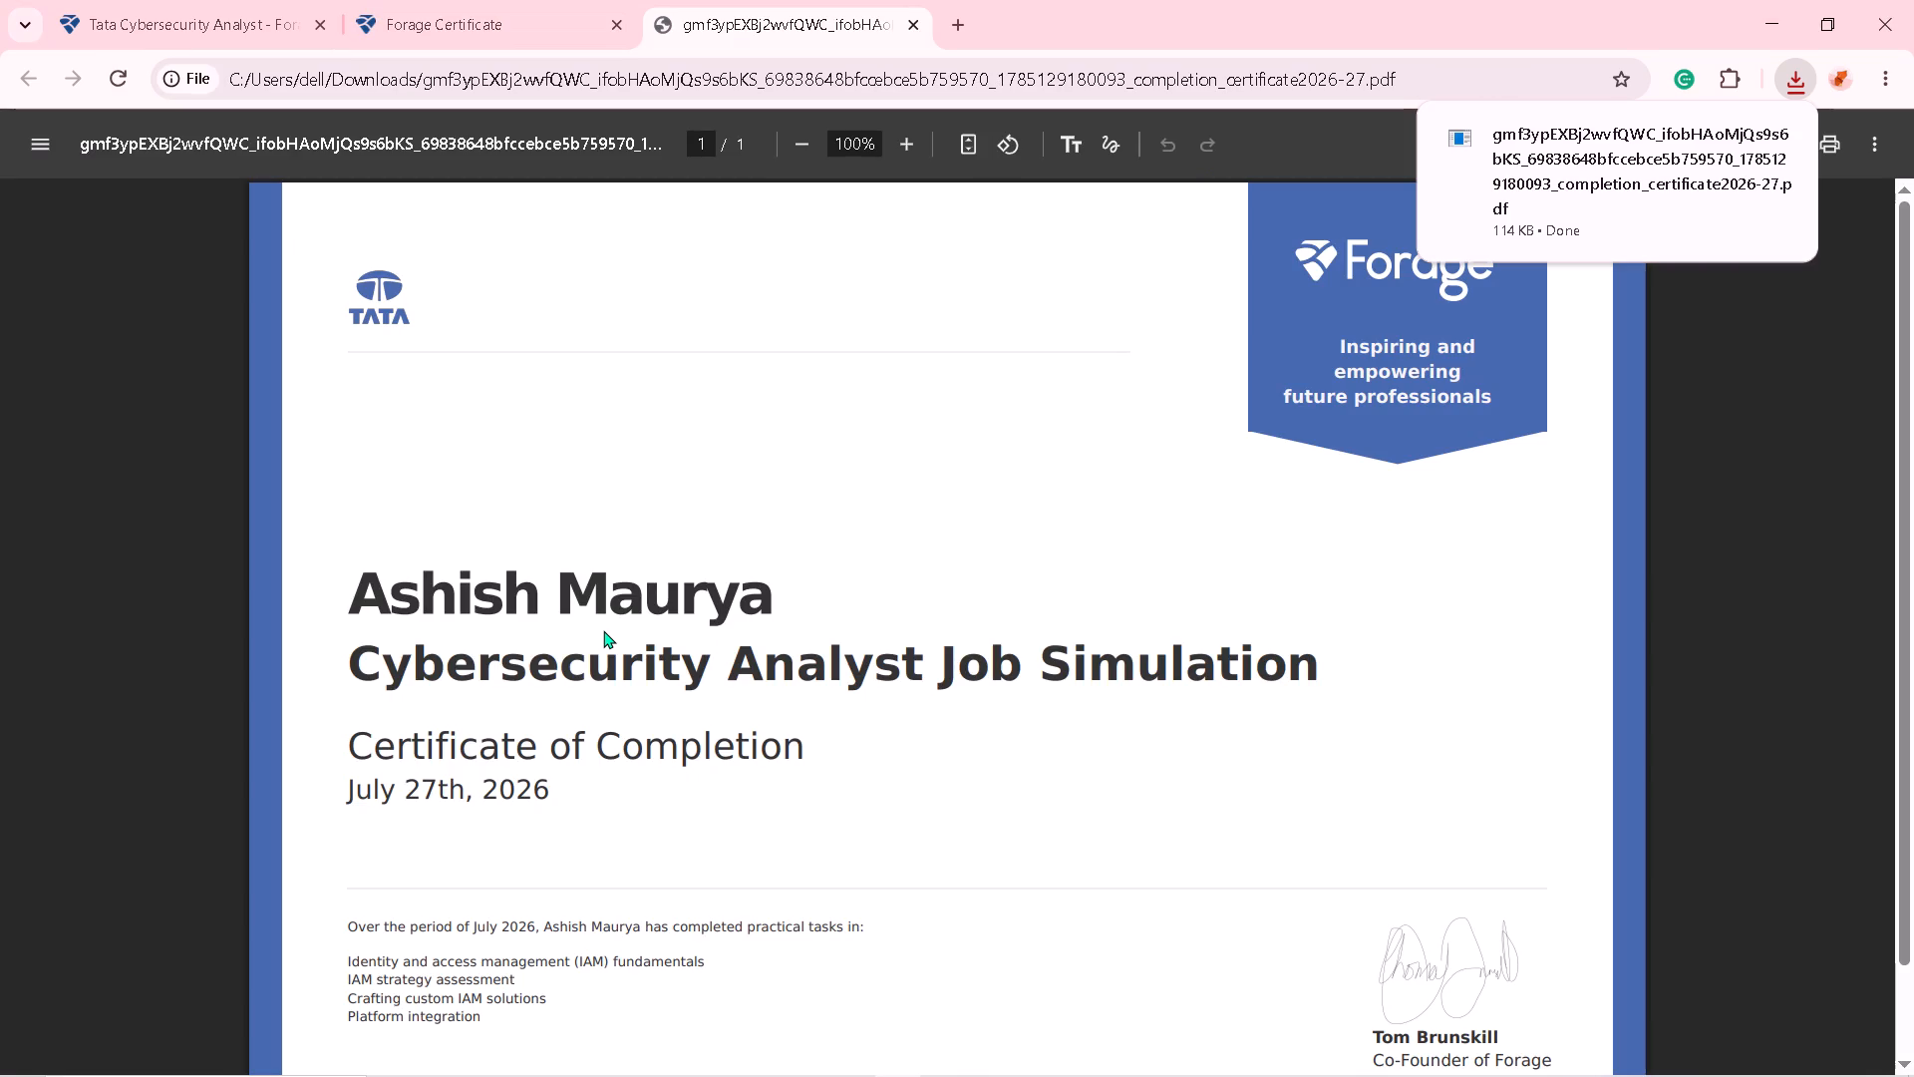
pyautogui.scroll(-7, 841, 665)
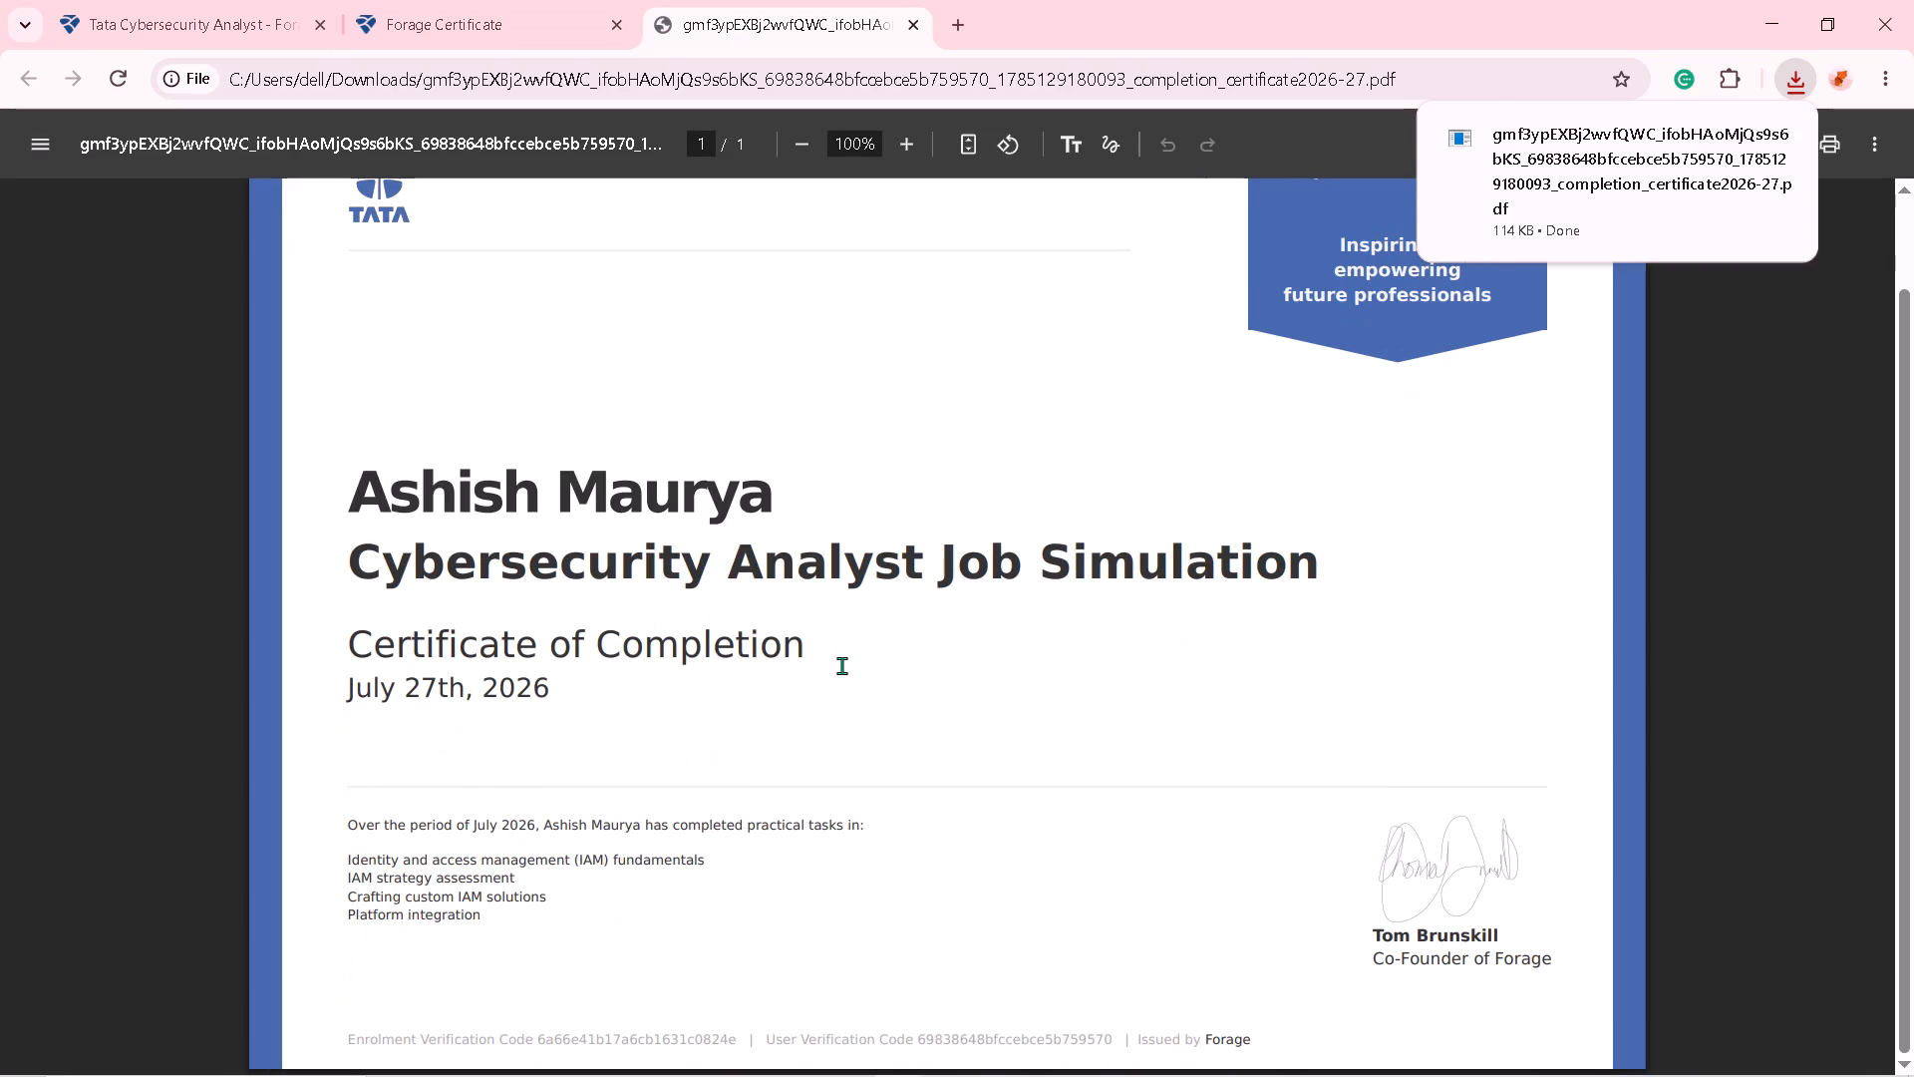
pyautogui.scroll(8, 841, 665)
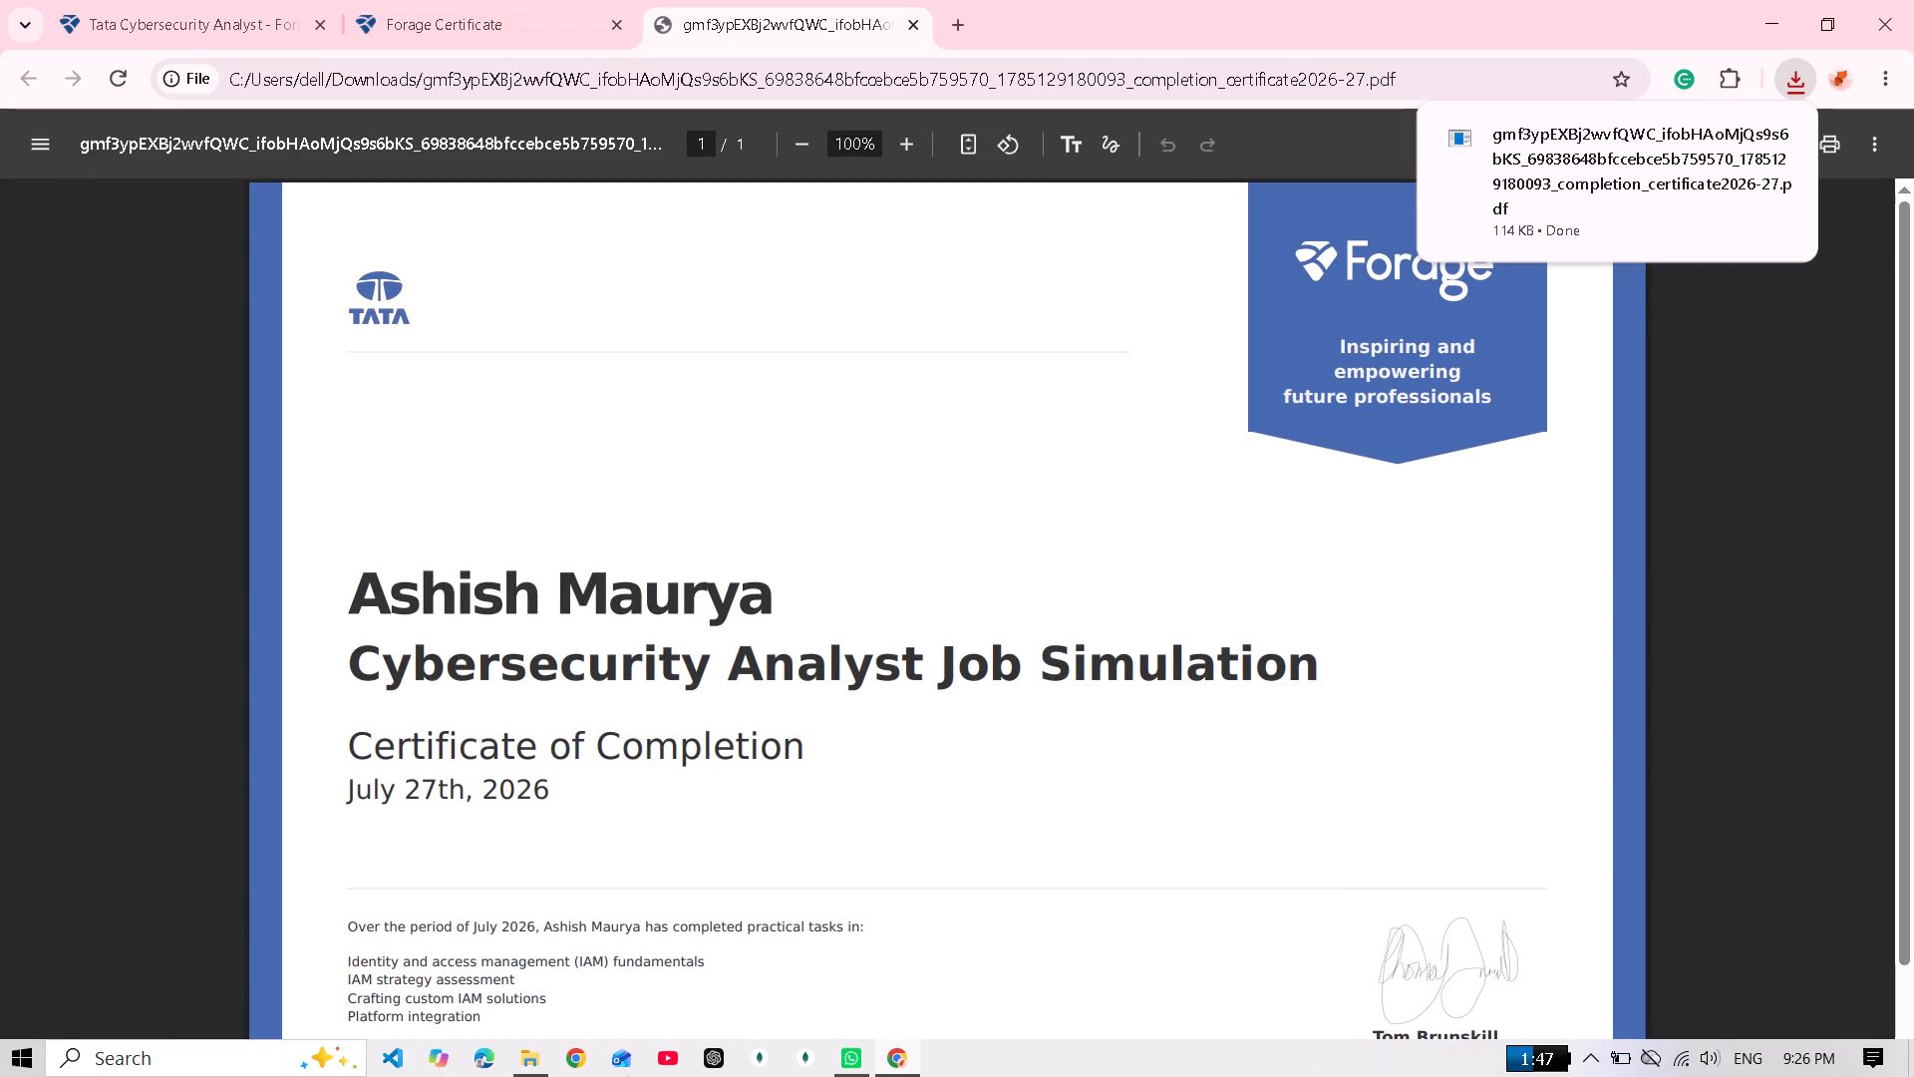
# Switch back to File Explorer's recent files list.
pyautogui.click(525, 1068)
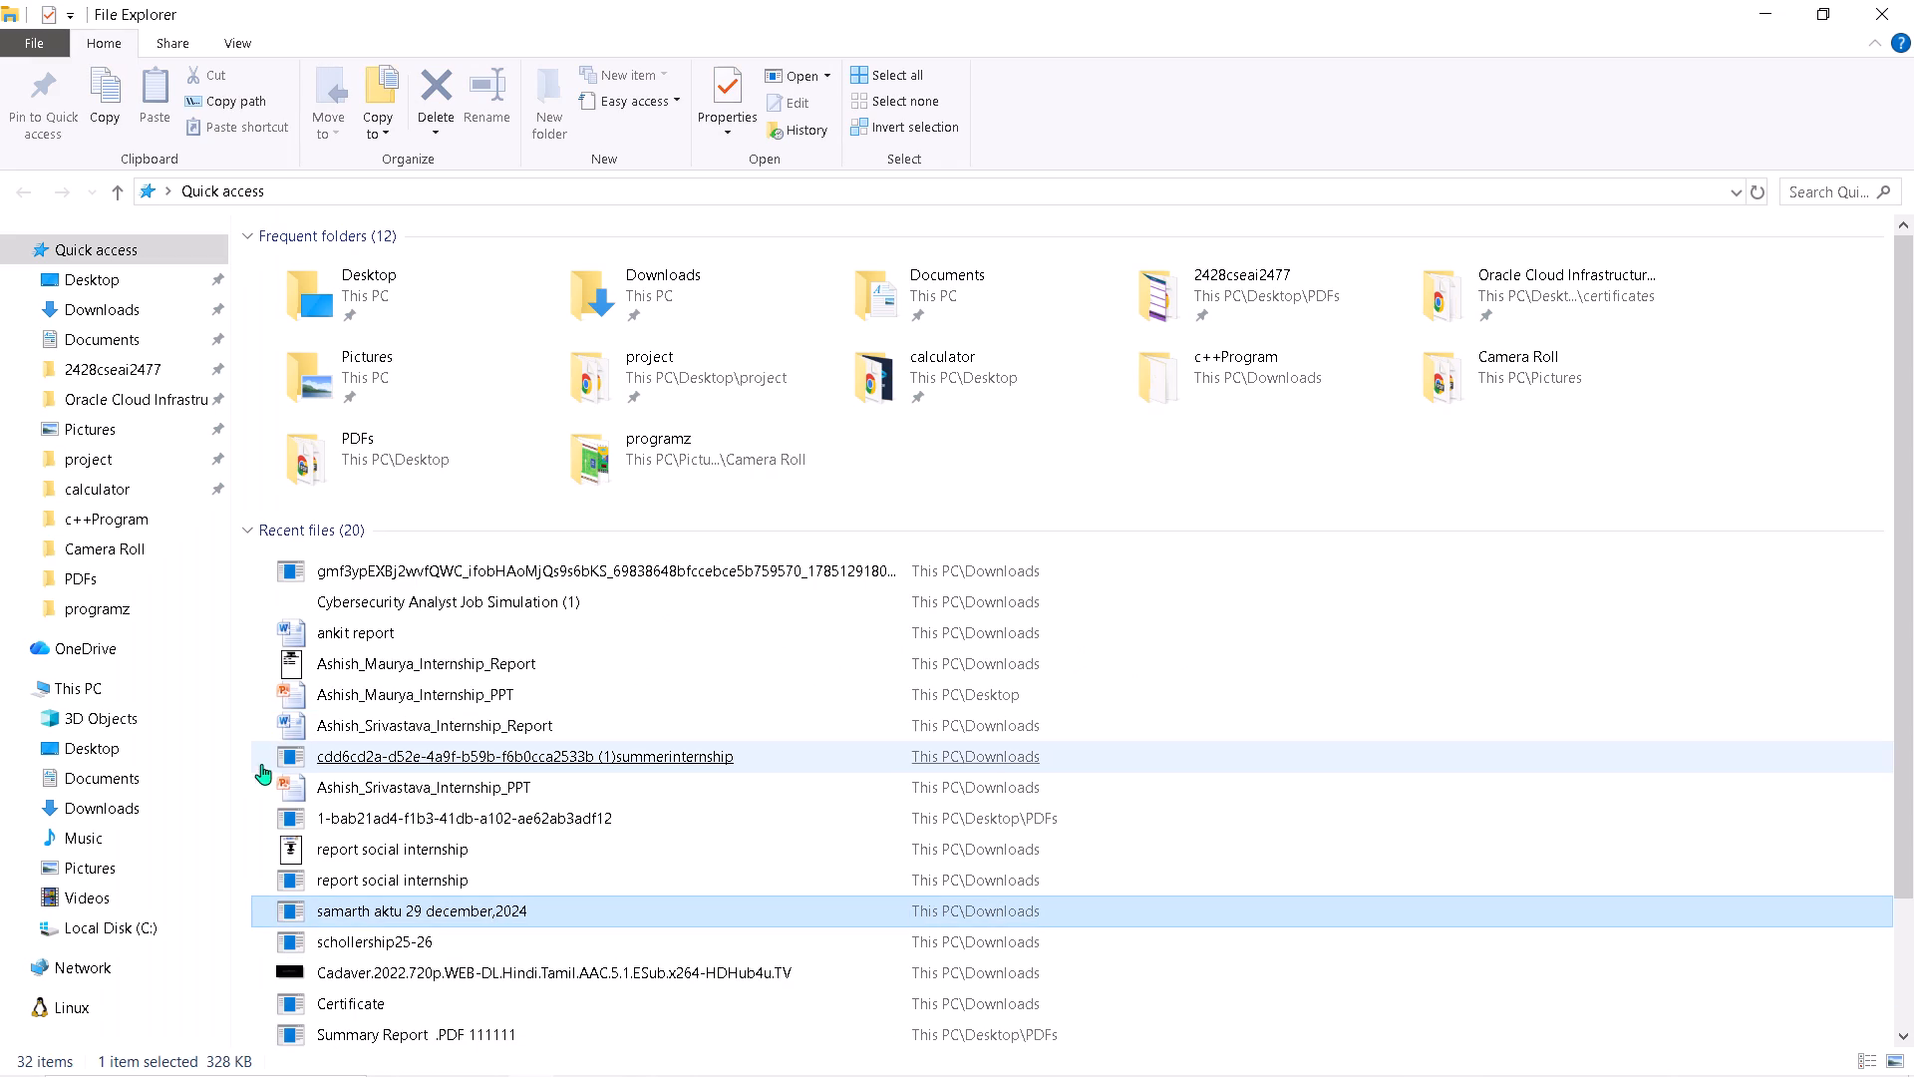
# Open the recent Cybersecurity Analyst Job Simulation (1) presentation in PowerPoint and enable editing, dismissing the dialogs that appear.
pyautogui.click(420, 604)
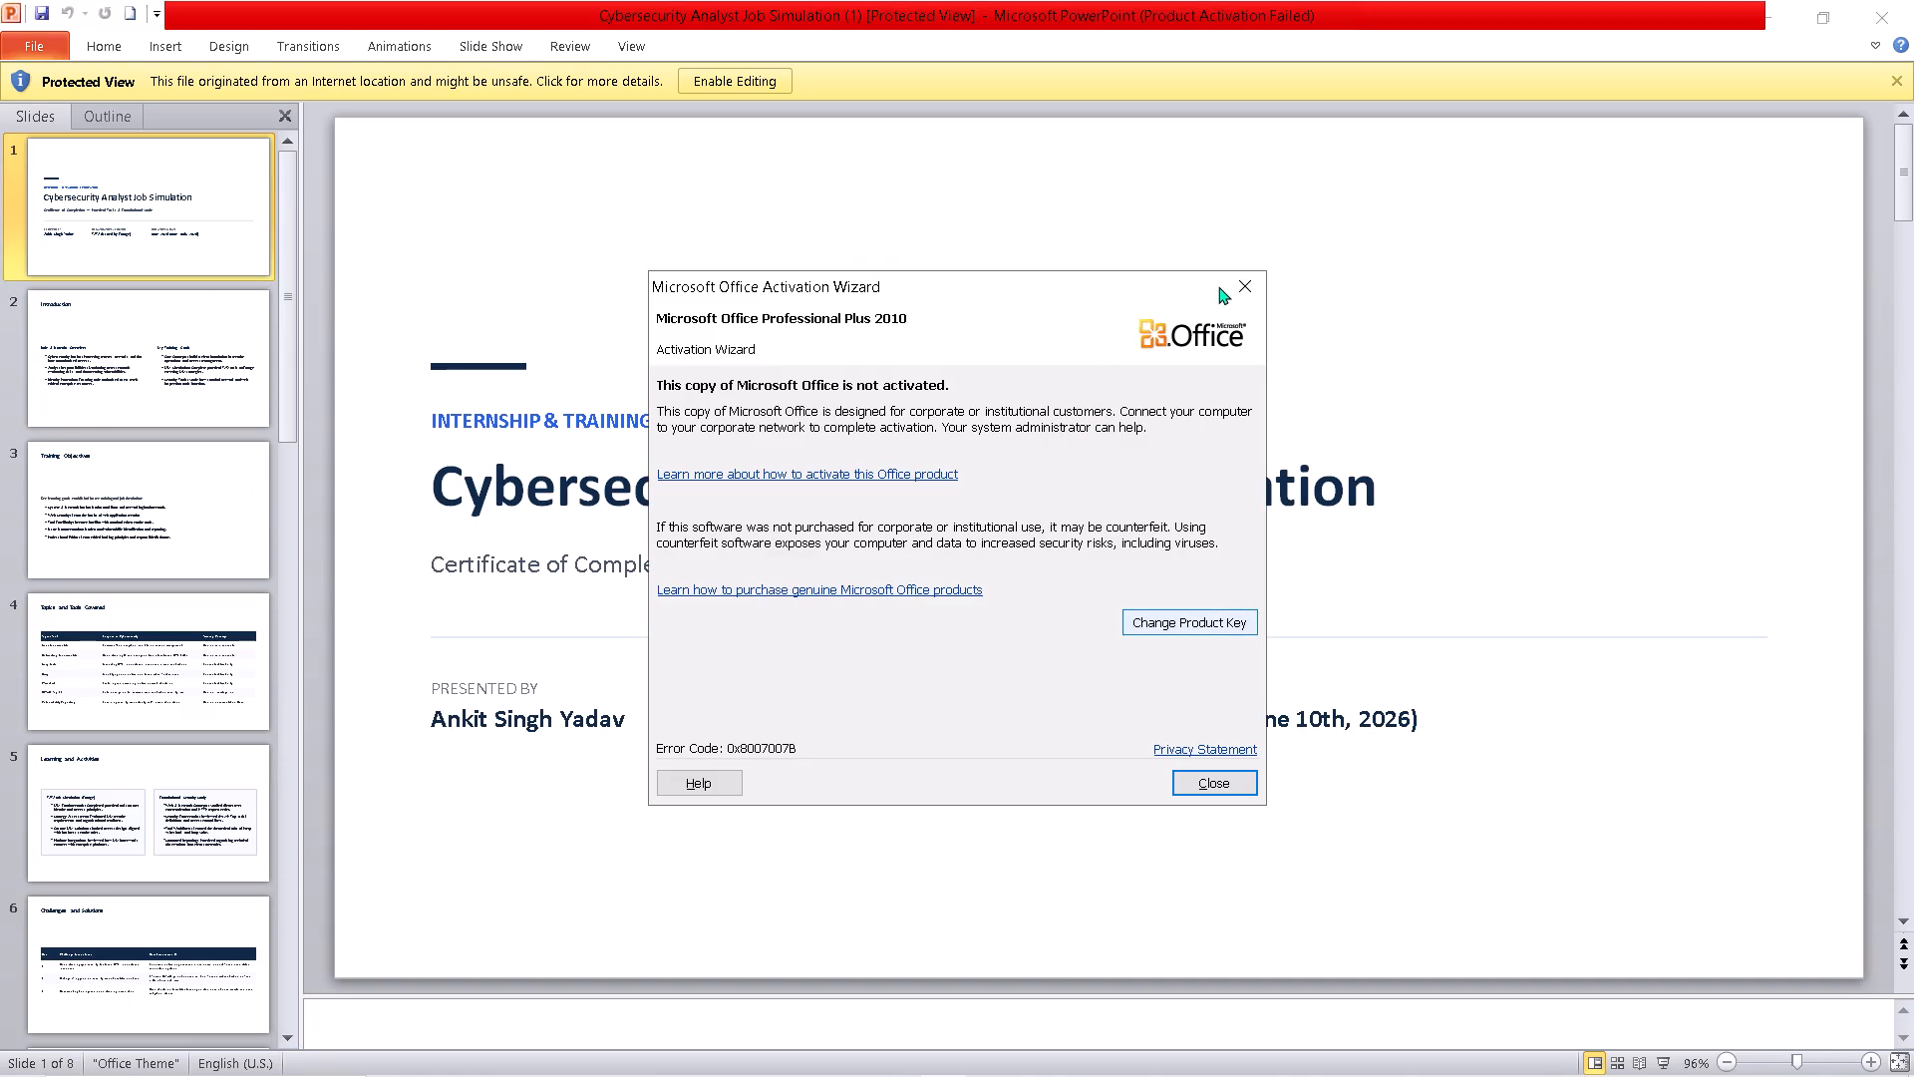
pyautogui.click(1248, 277)
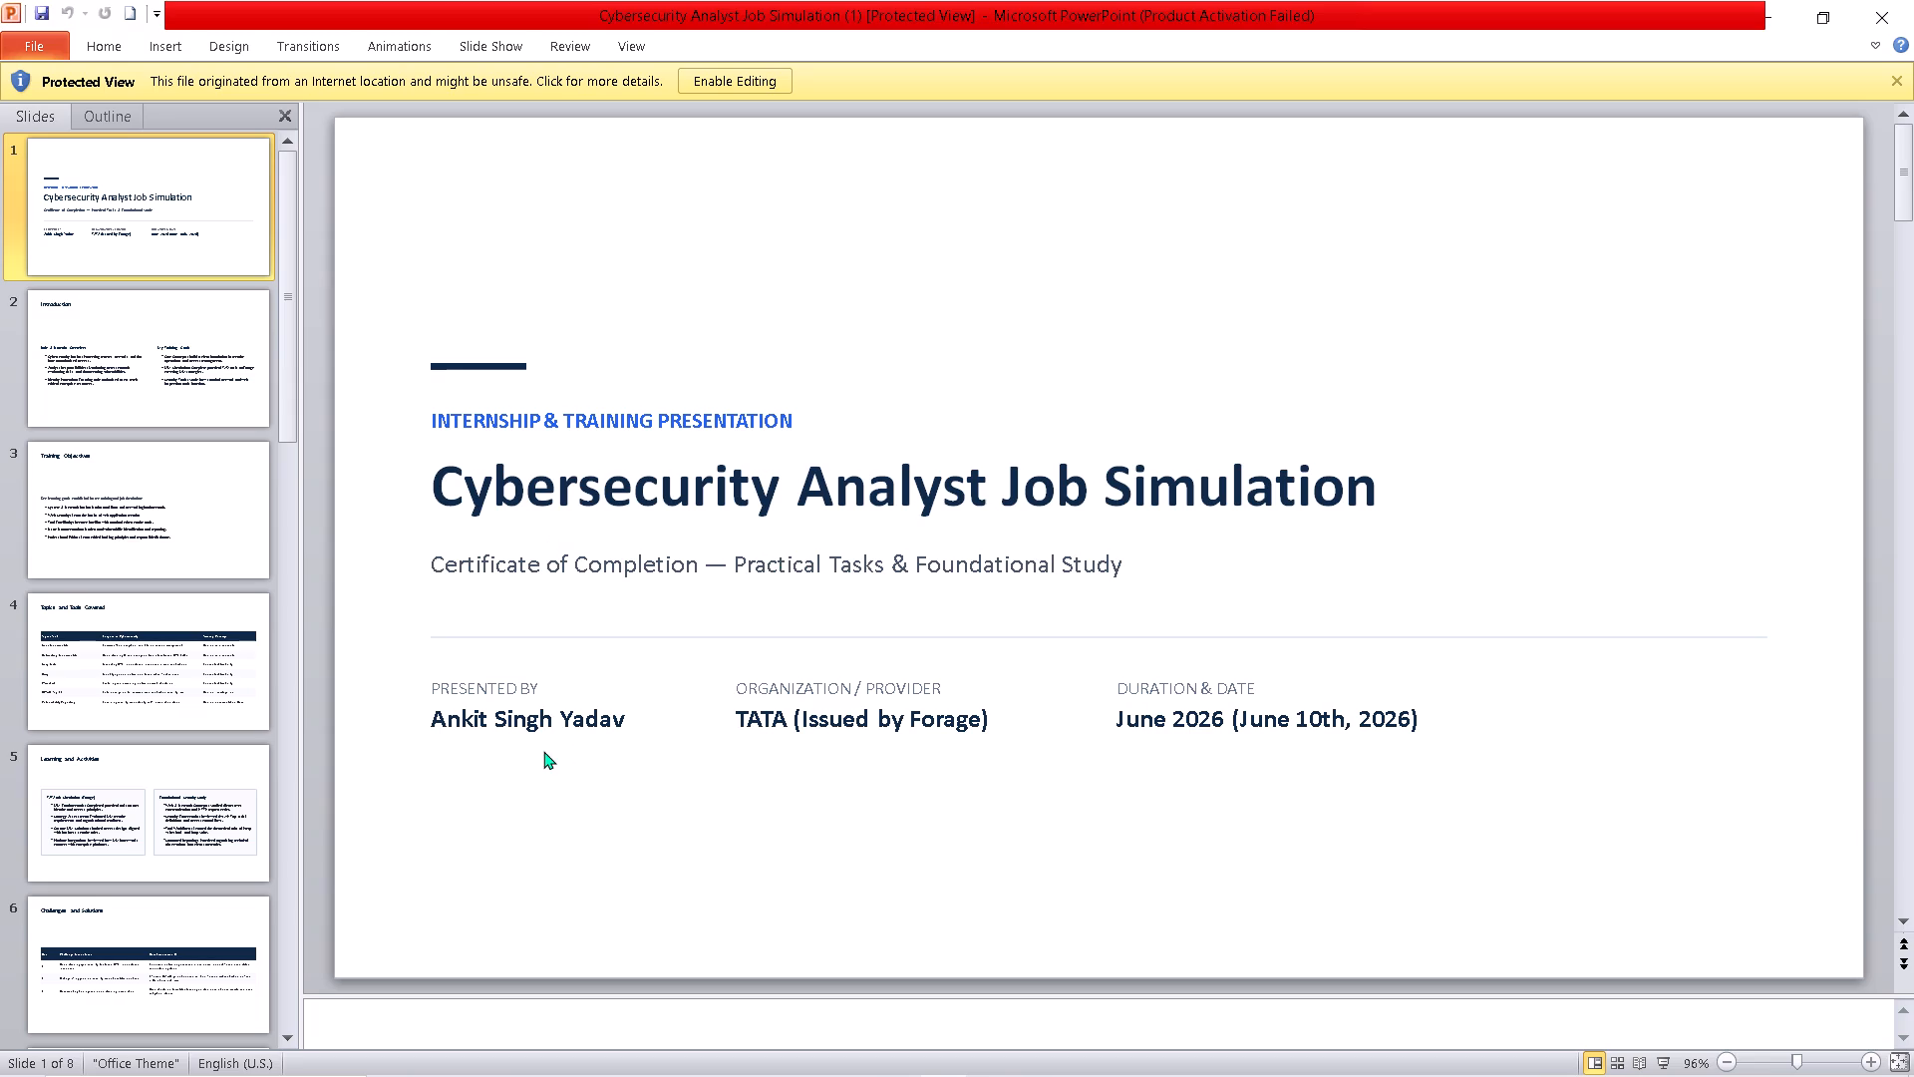
pyautogui.click(738, 85)
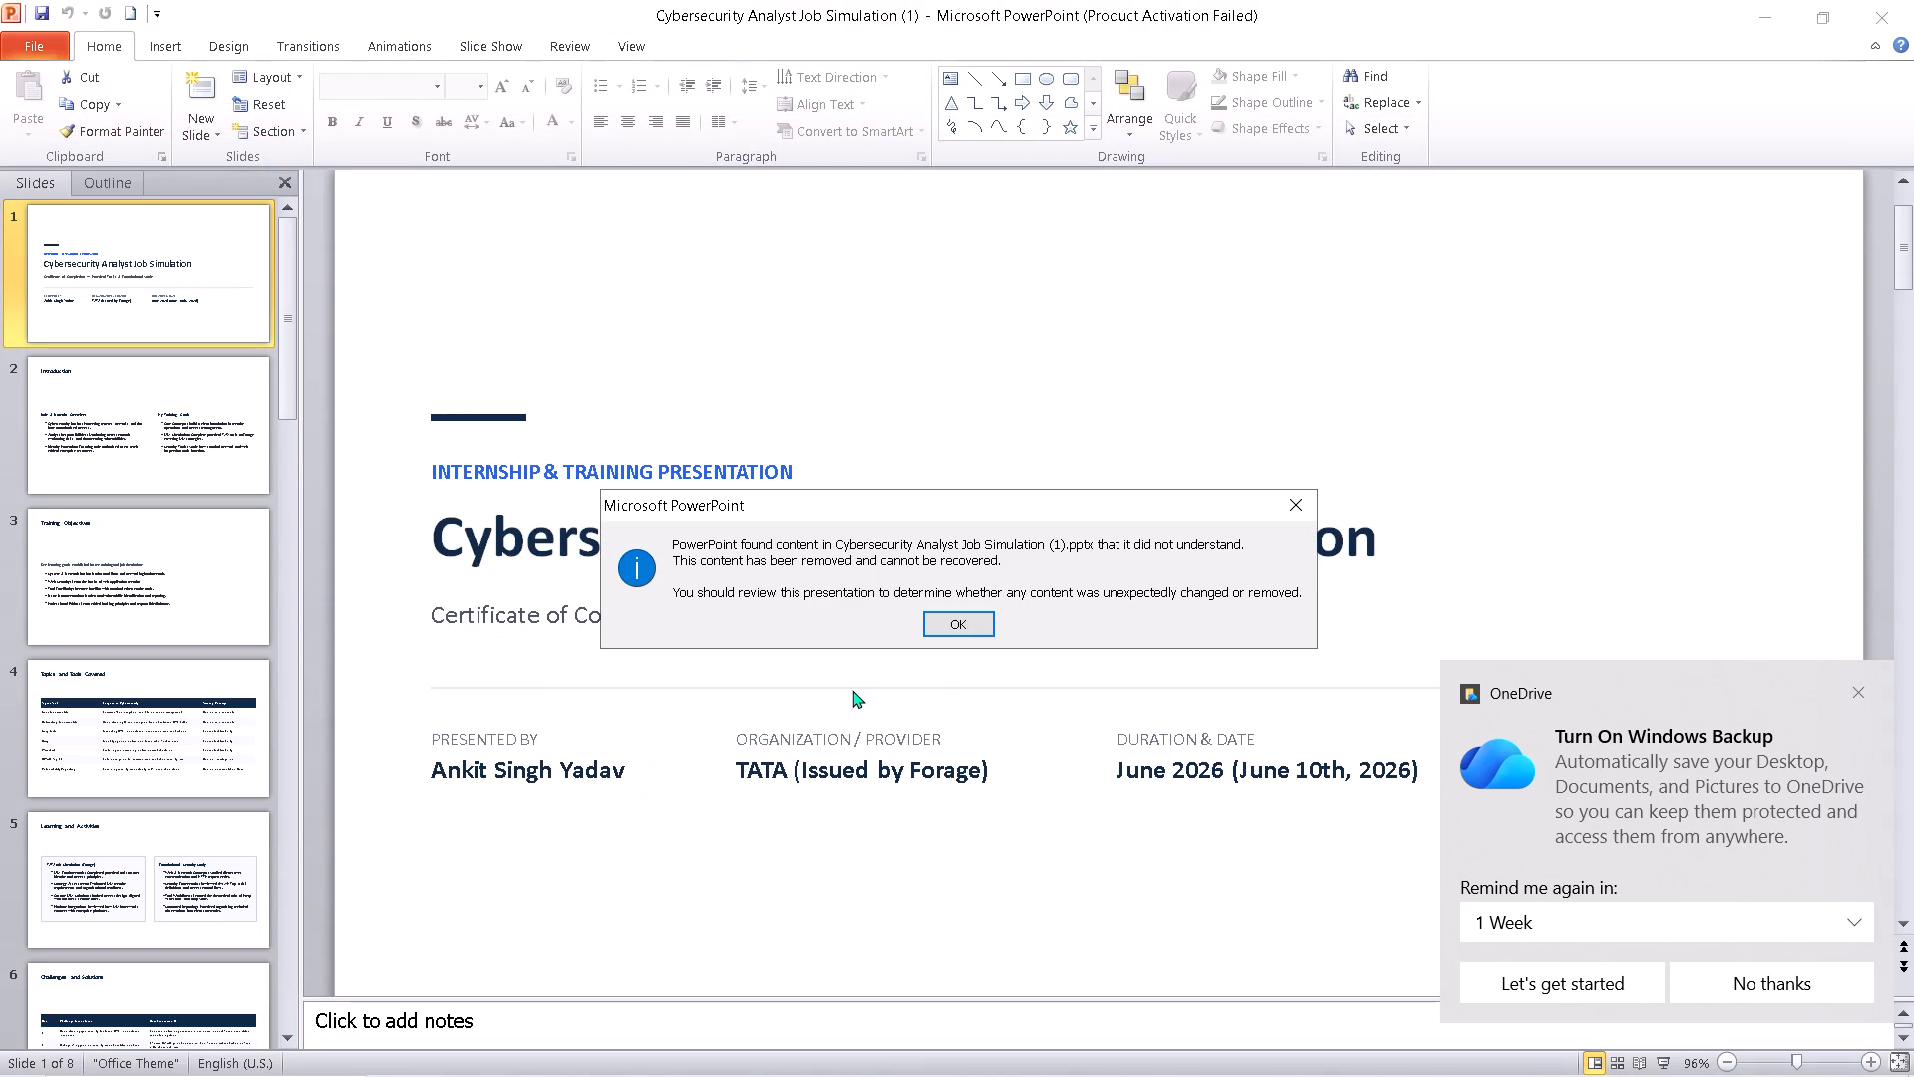
pyautogui.click(963, 624)
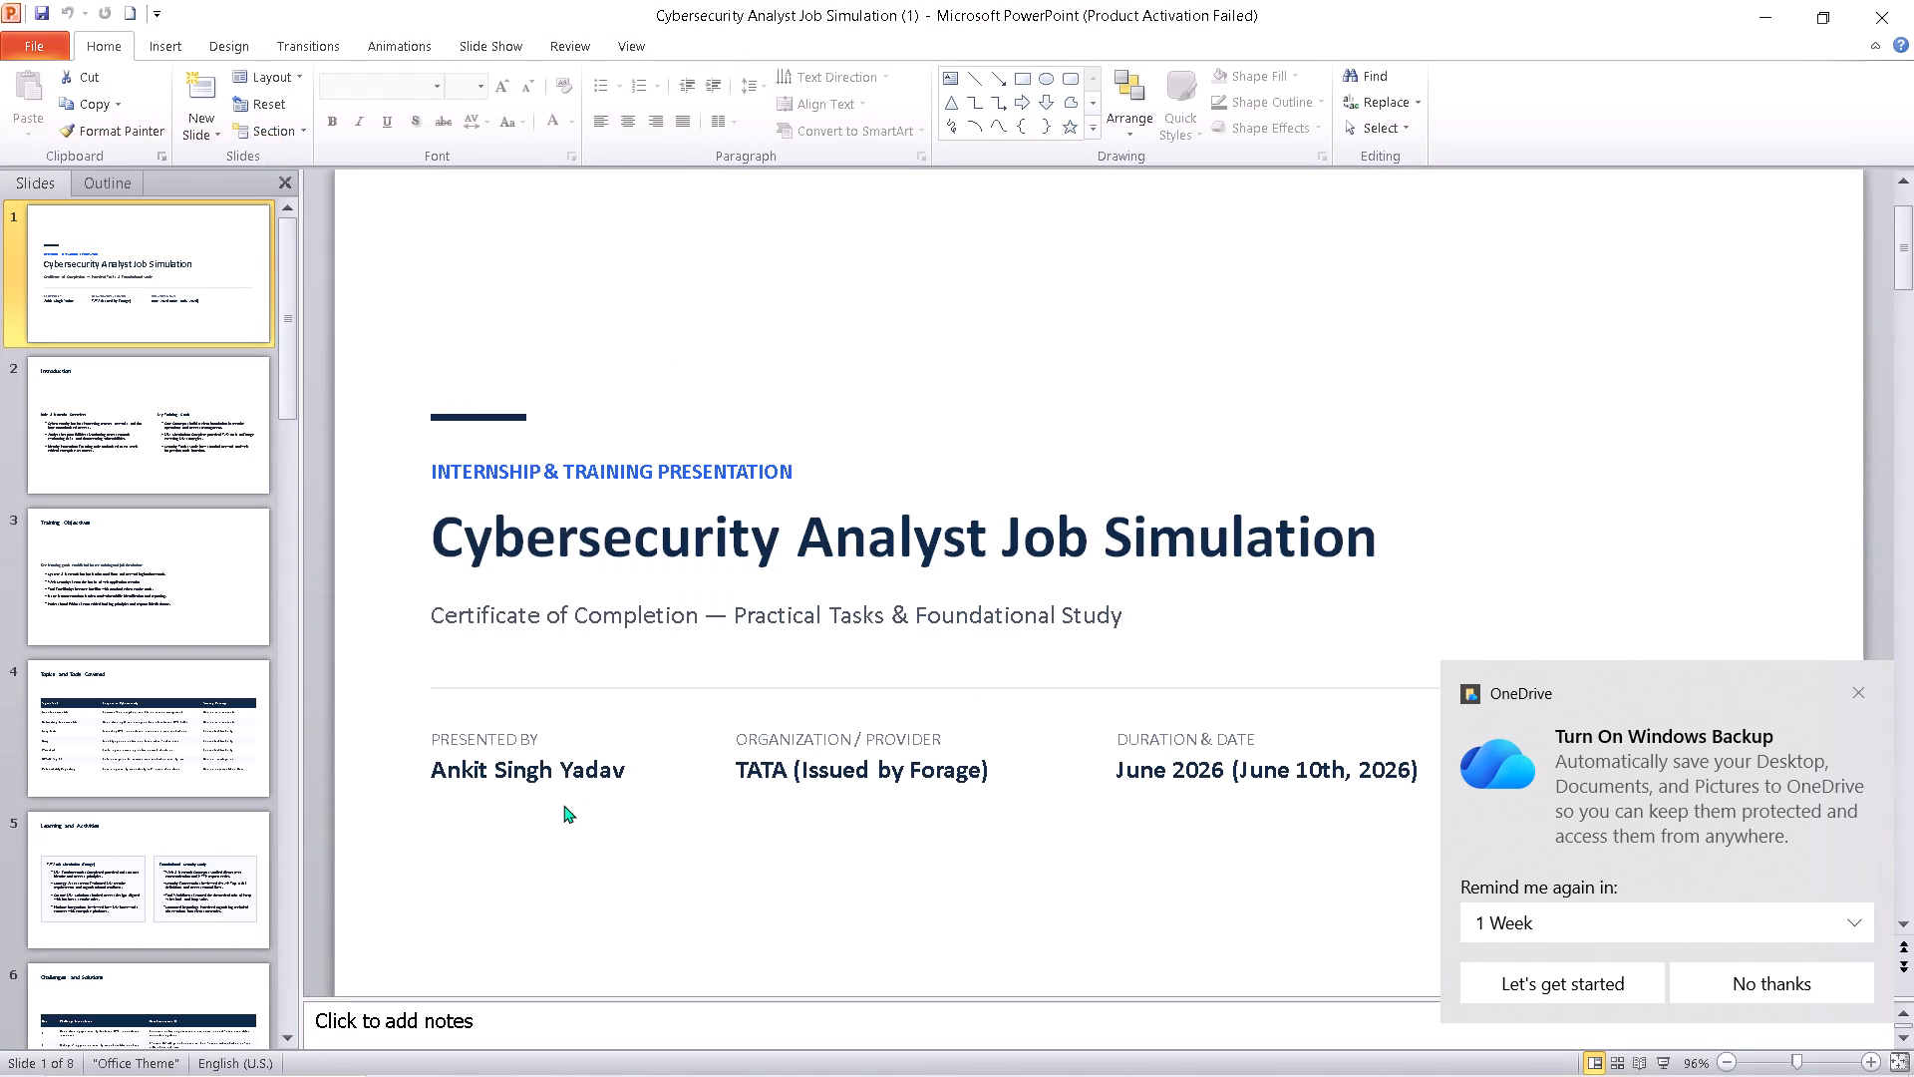
# Replace the presenter's name under PRESENTED BY on the title slide with the new presenter's full name.
pyautogui.click(630, 771)
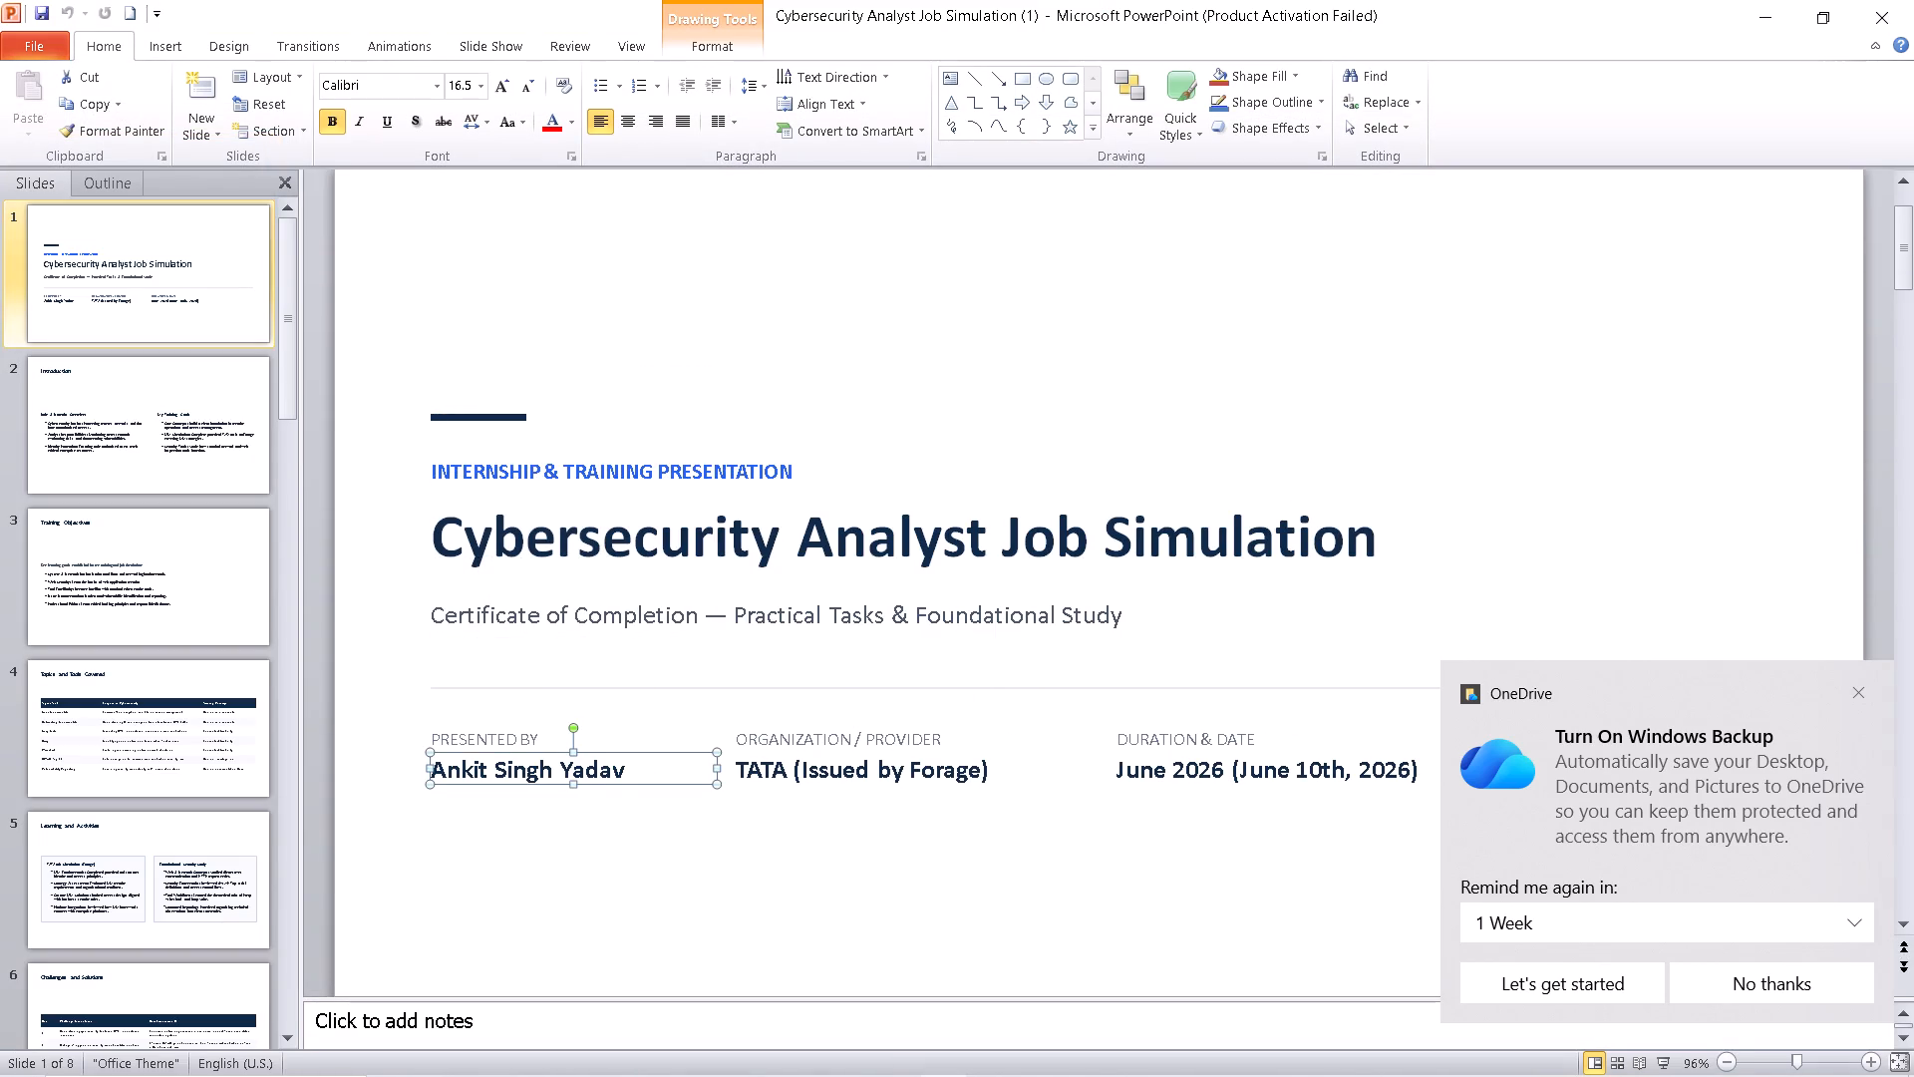
pyautogui.click(628, 769)
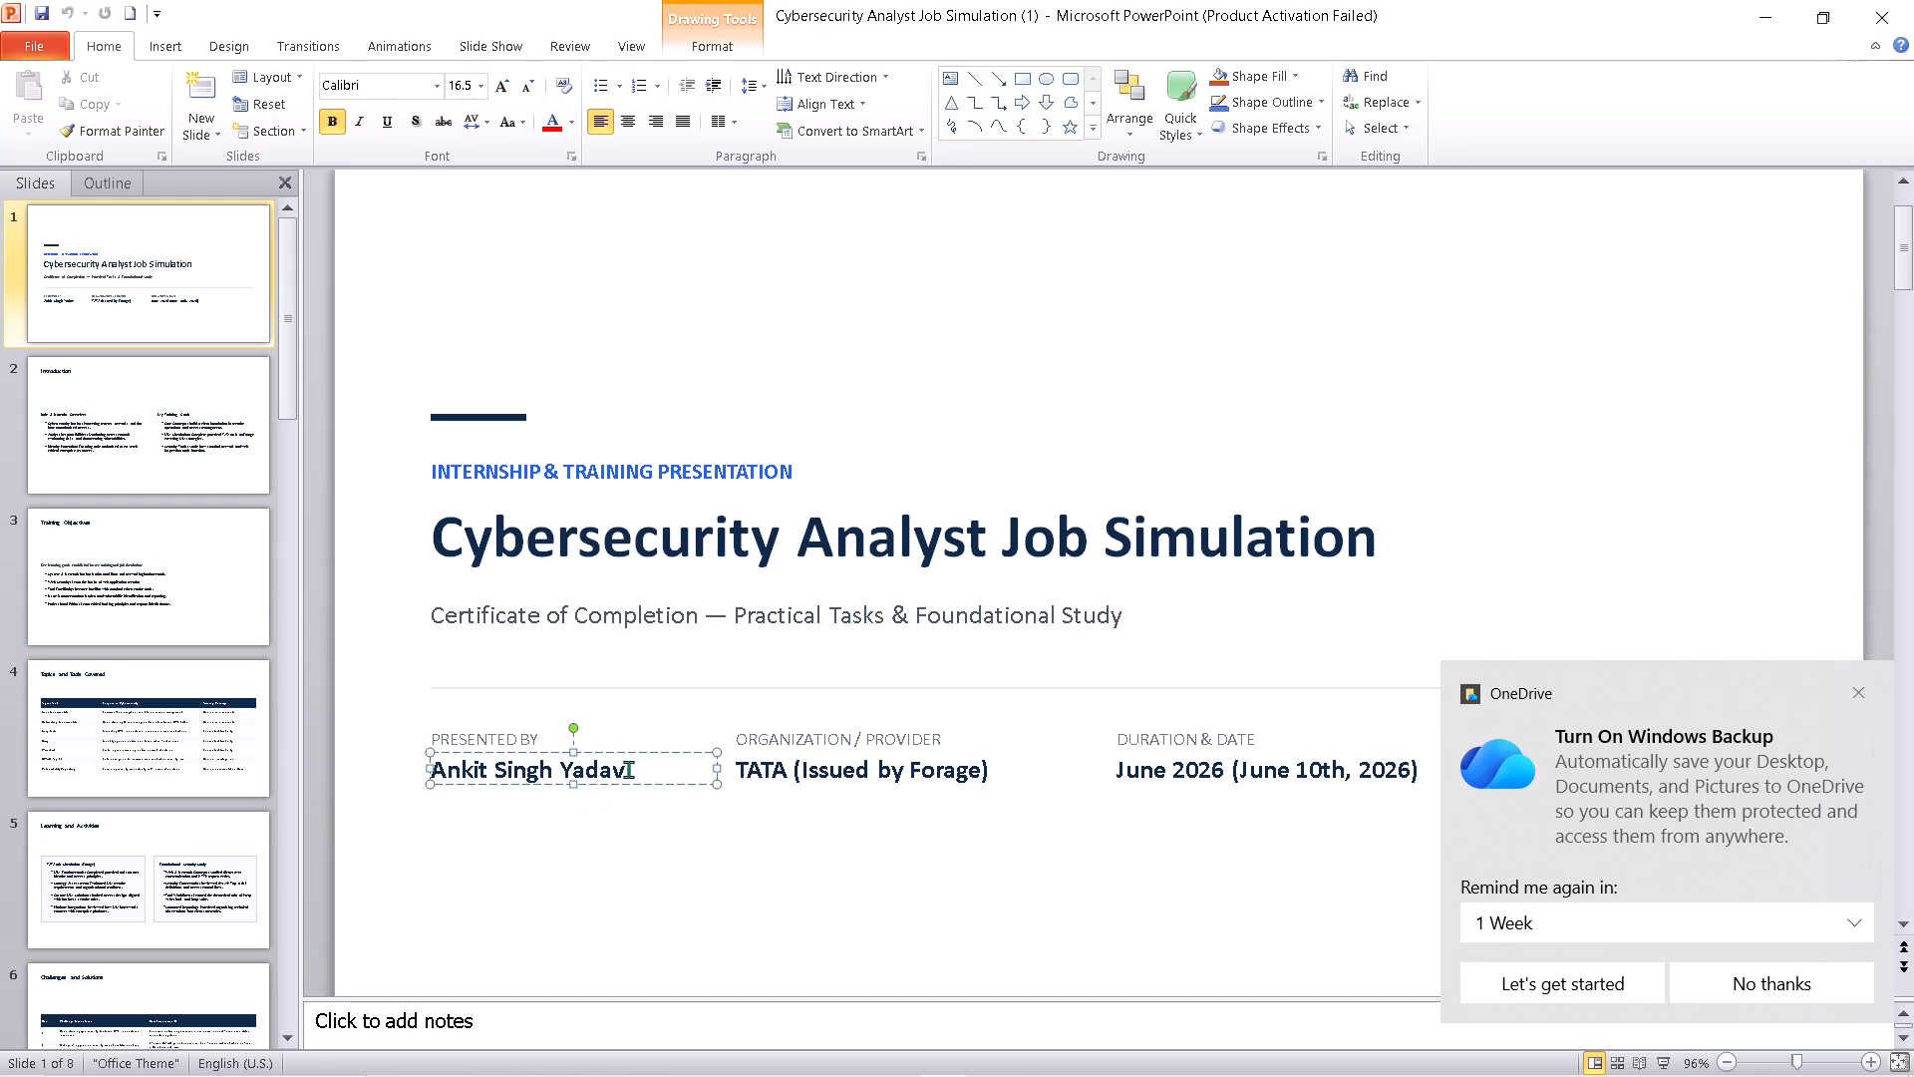
pyautogui.press('BackSpace')
pyautogui.press('BackSpace')
pyautogui.press('BackSpace')
pyautogui.press('BackSpace')
pyautogui.press('BackSpace')
pyautogui.press('BackSpace')
pyautogui.press('BackSpace')
pyautogui.press('BackSpace')
pyautogui.press('BackSpace')
pyautogui.press('BackSpace')
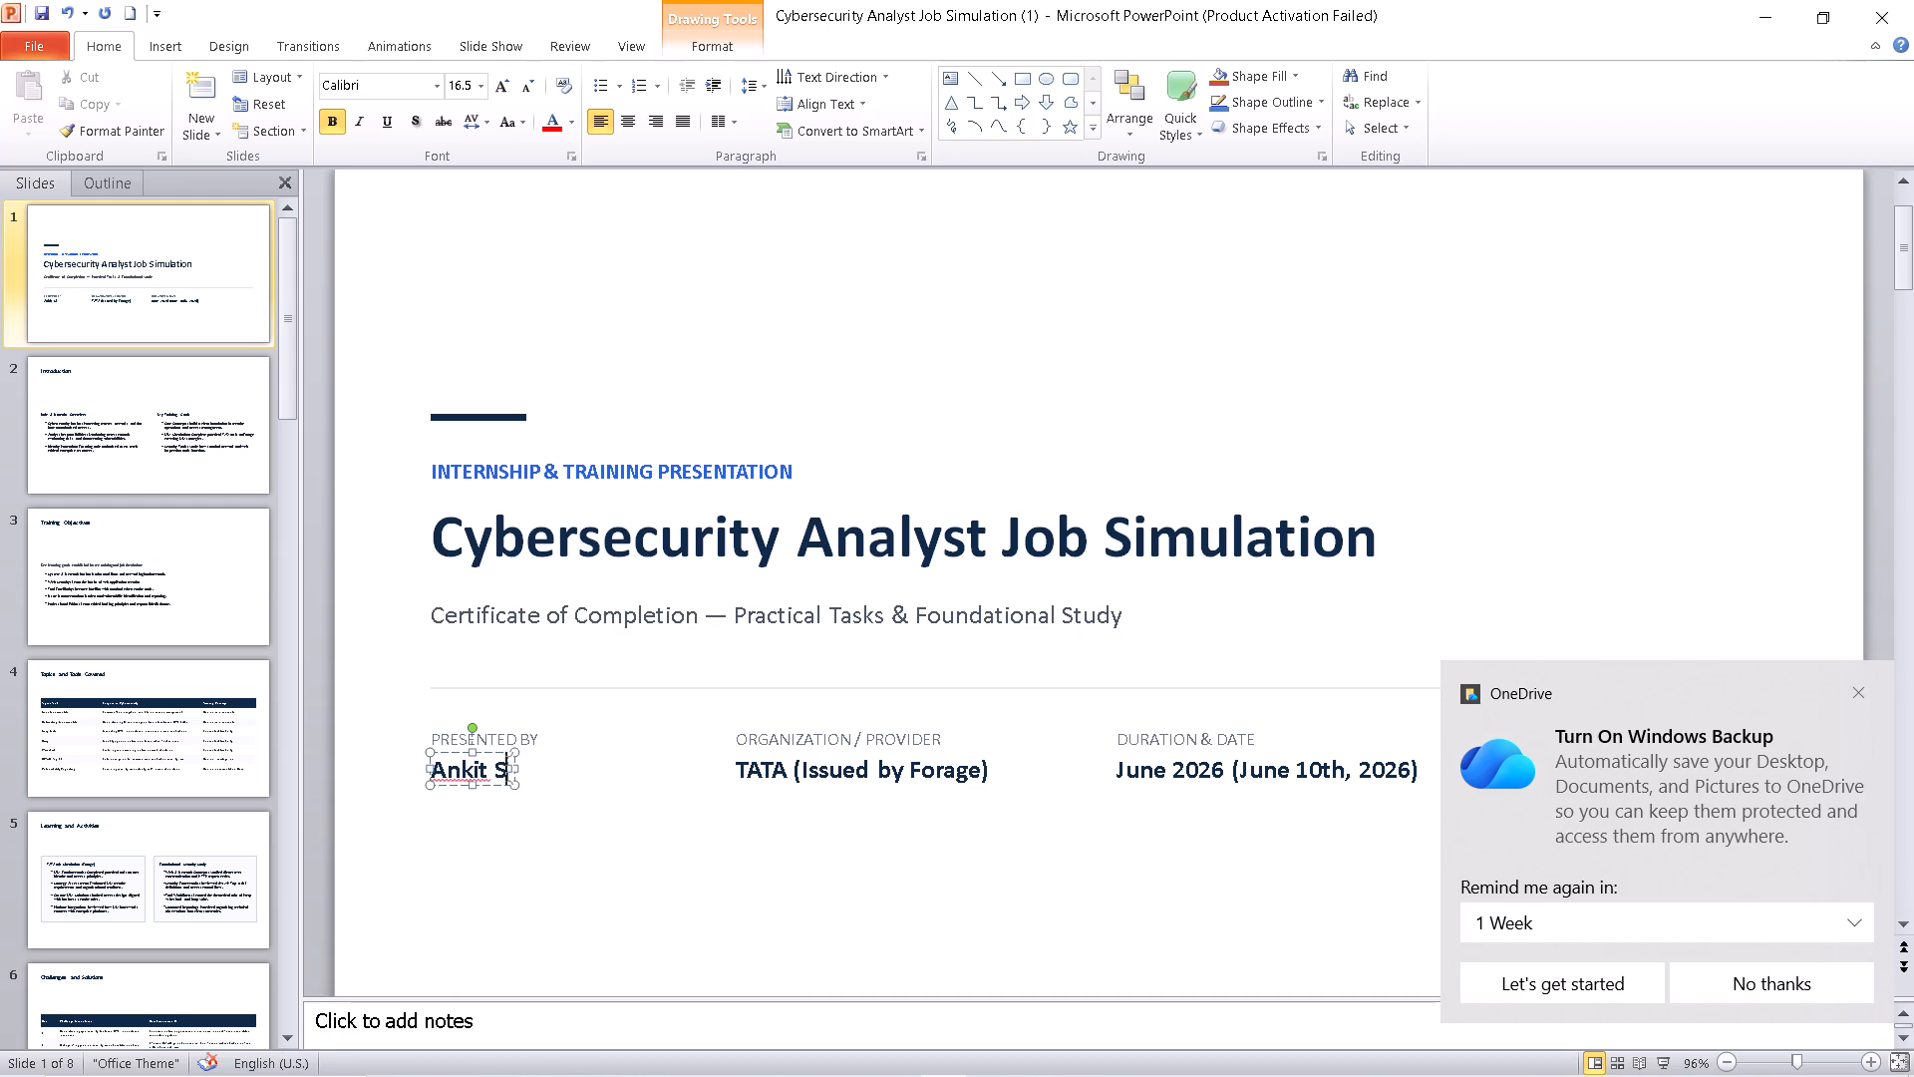
pyautogui.press('BackSpace')
pyautogui.press('BackSpace')
pyautogui.press('BackSpace')
pyautogui.press('BackSpace')
pyautogui.press('BackSpace')
pyautogui.press('BackSpace')
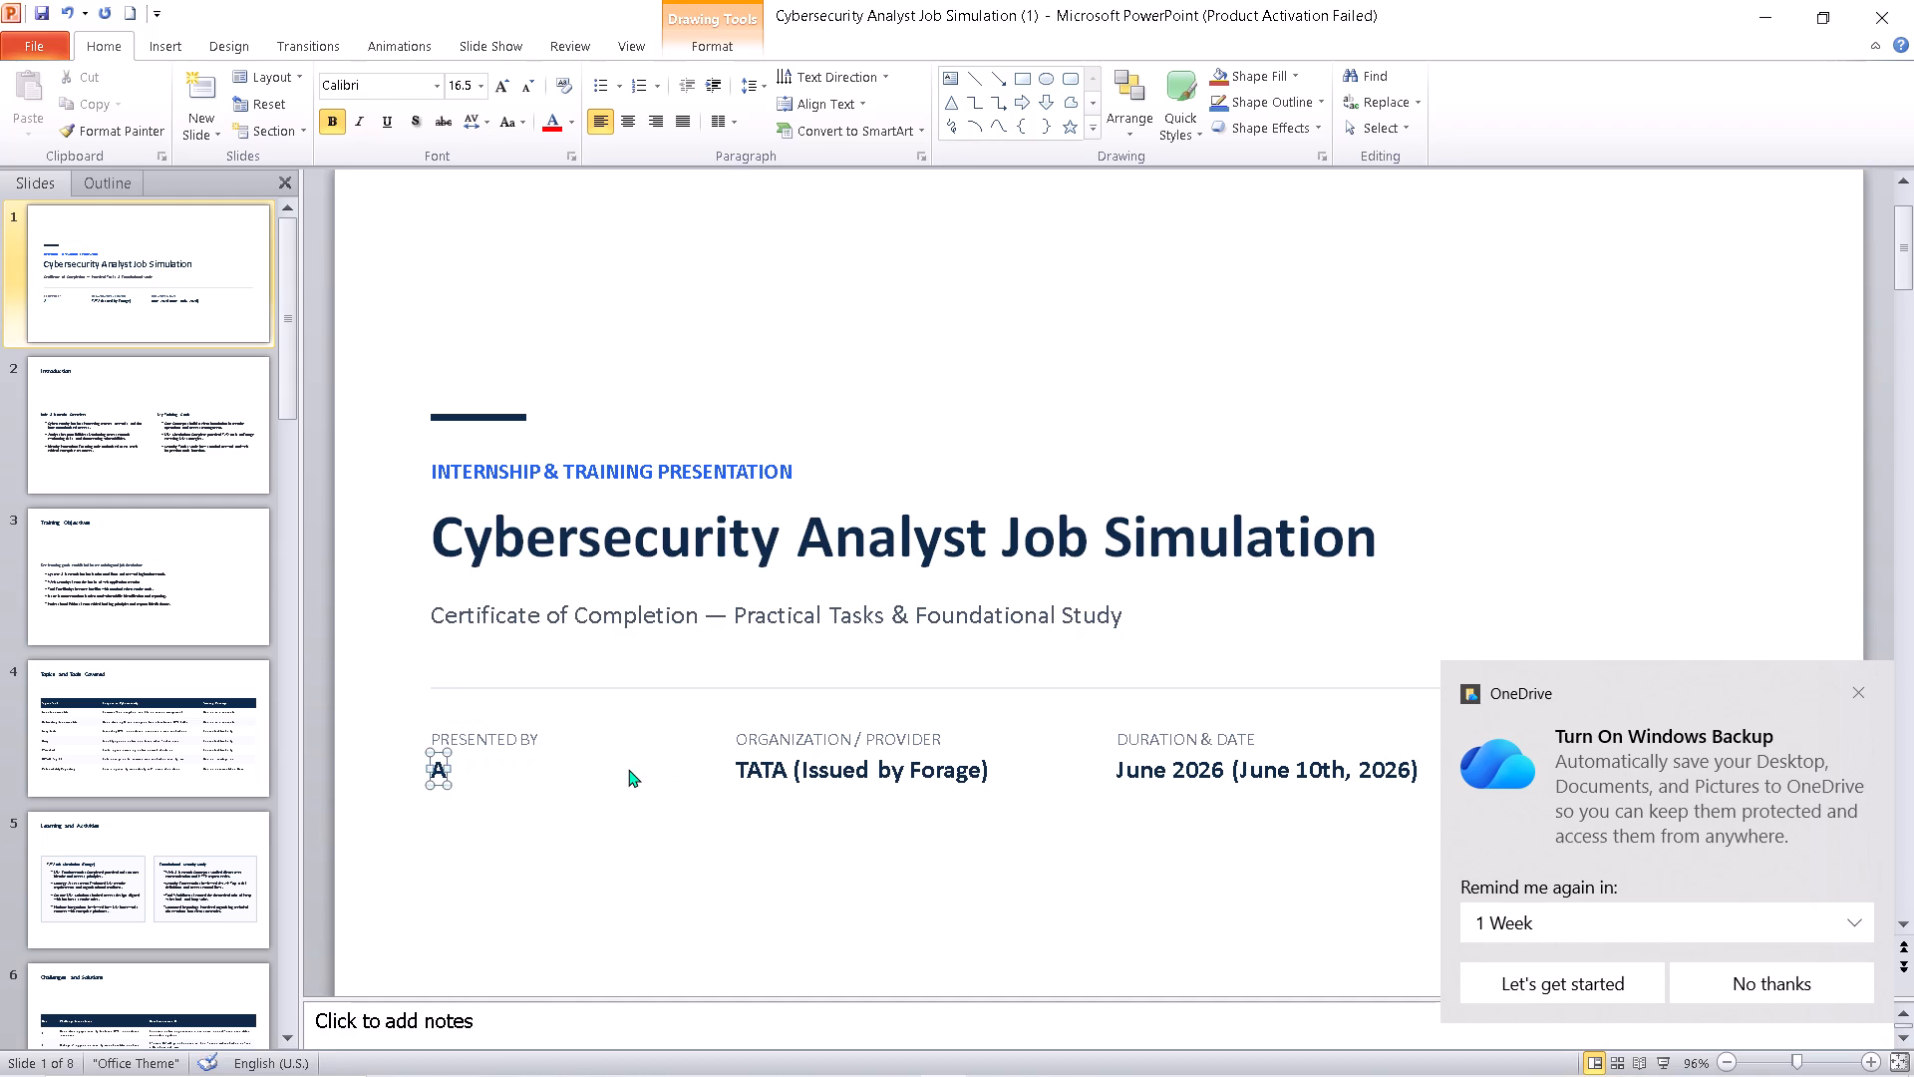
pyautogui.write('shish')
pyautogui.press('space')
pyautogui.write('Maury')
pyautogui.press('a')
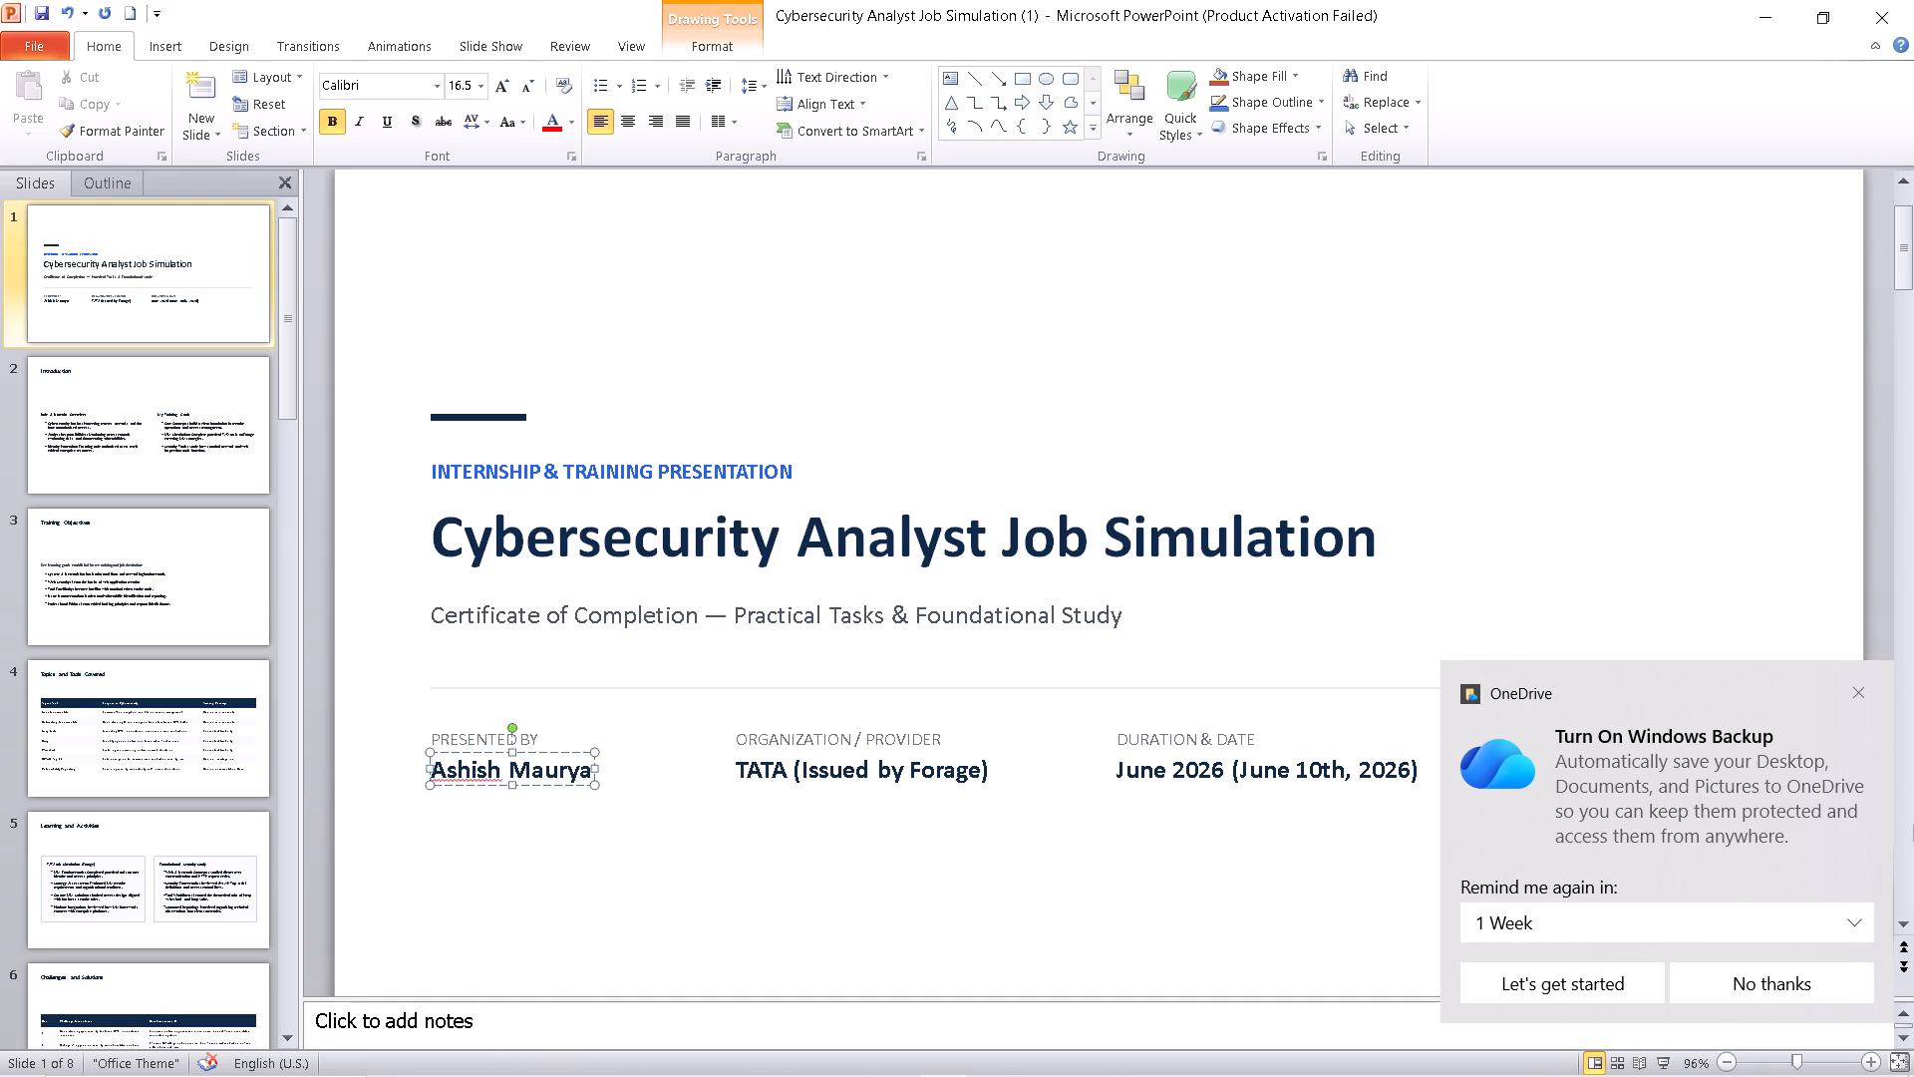
# Dismiss the OneDrive backup notification covering the slide.
pyautogui.click(1853, 690)
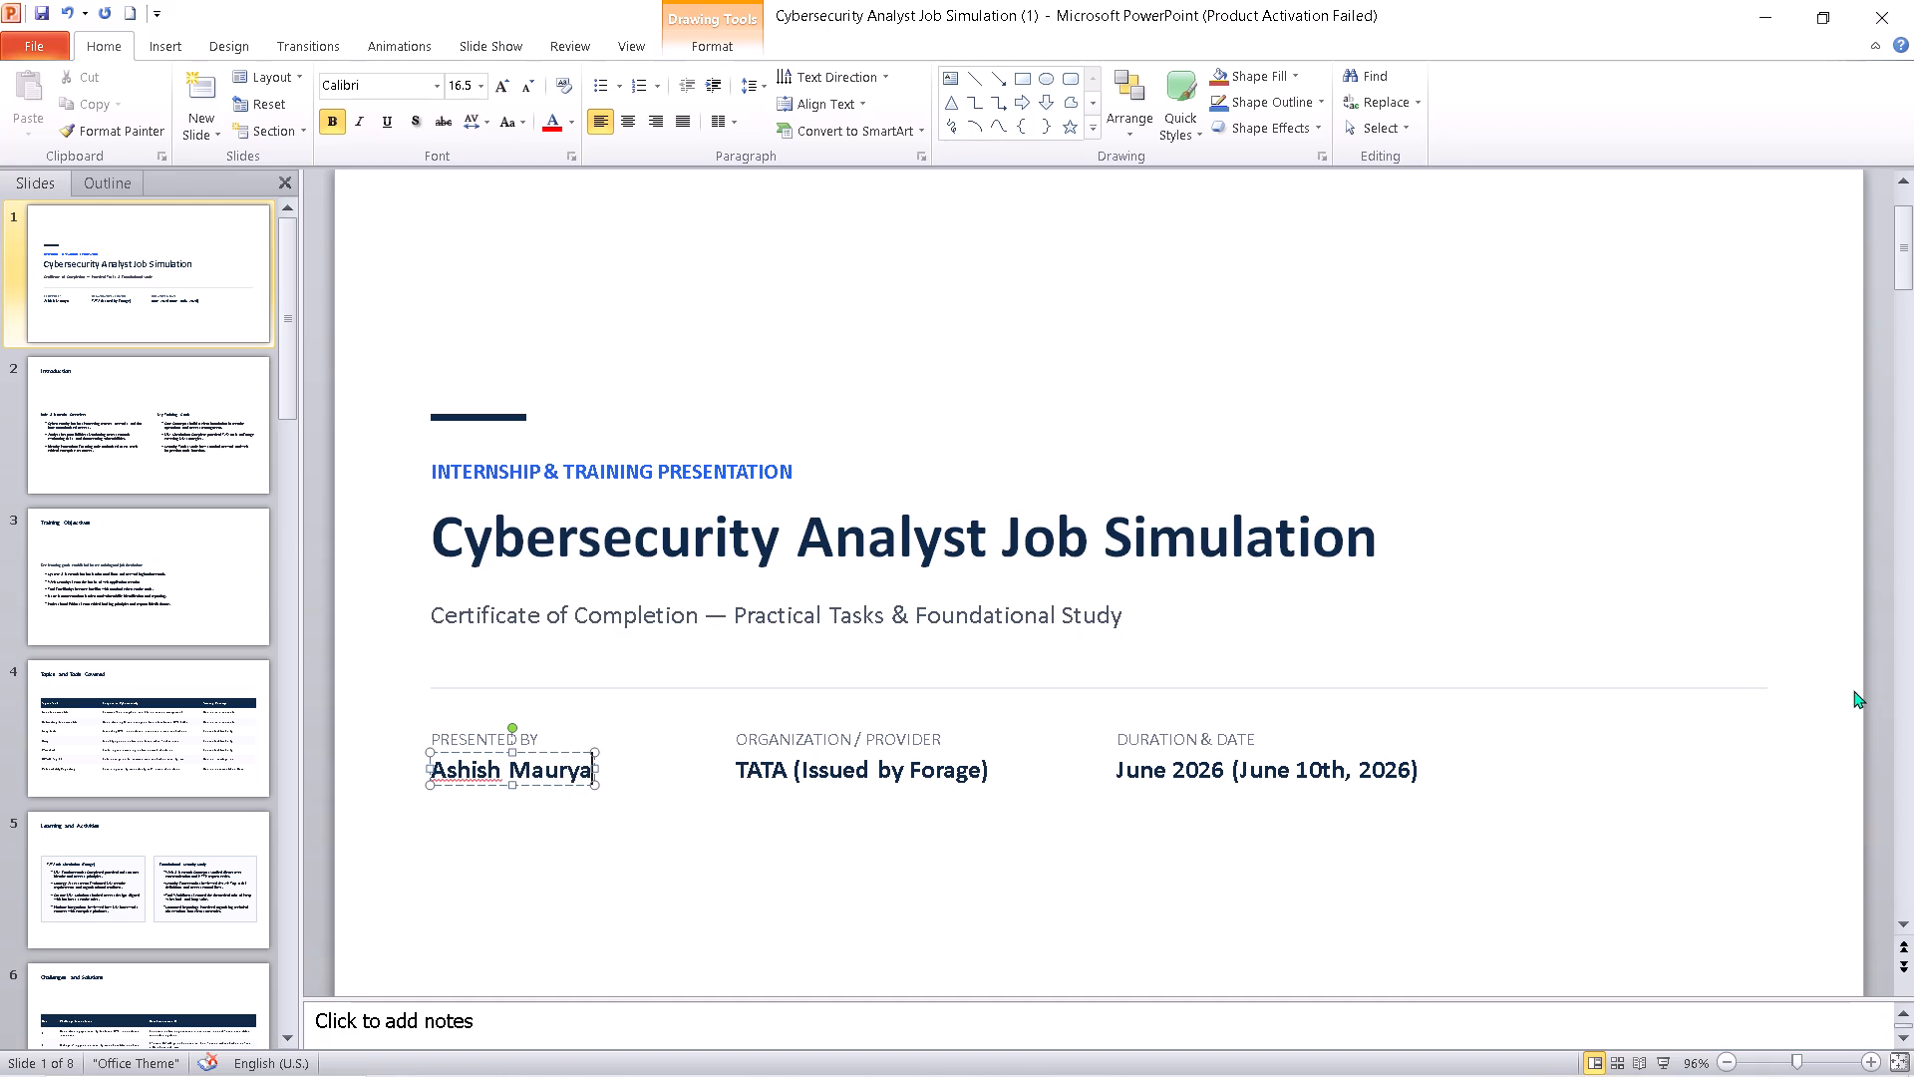
# Check the duration and date entry on the title slide and look through the slides to the Certificate of Completion.
pyautogui.click(1323, 766)
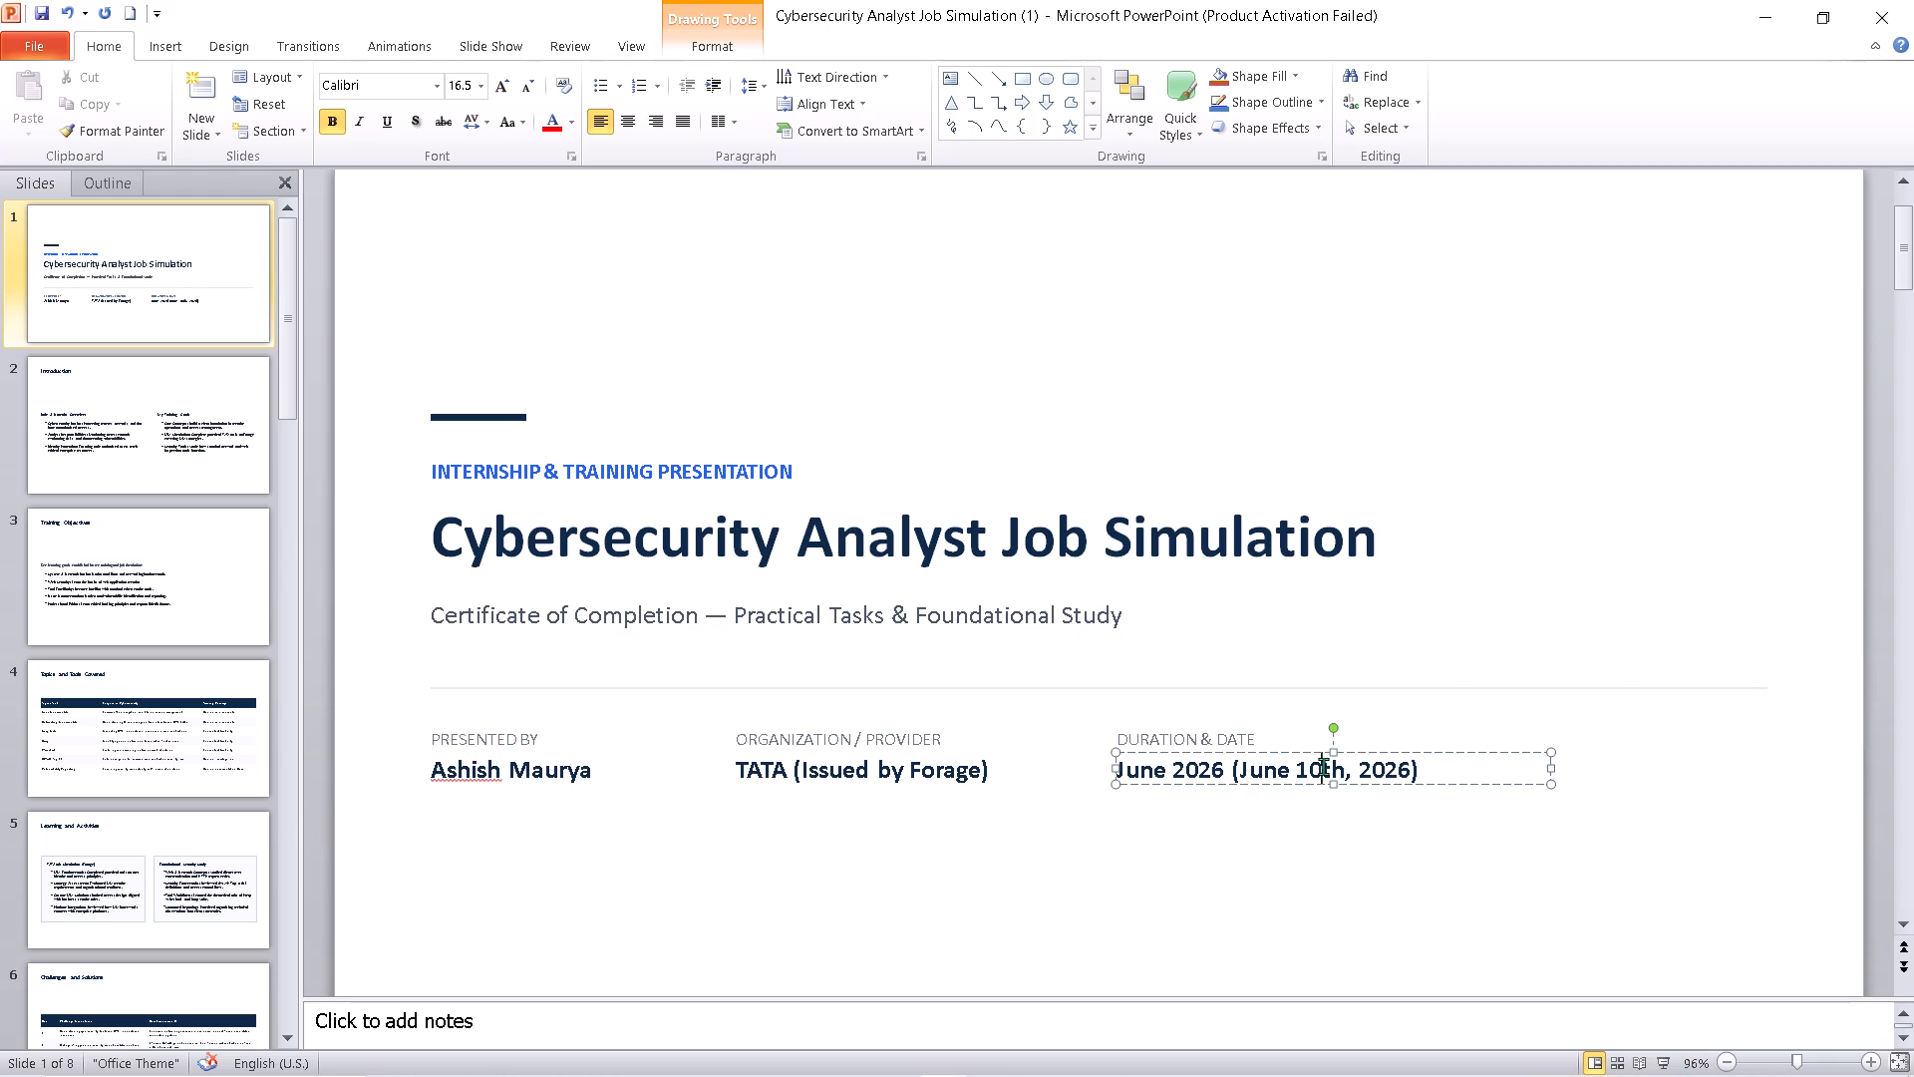
pyautogui.click(1256, 889)
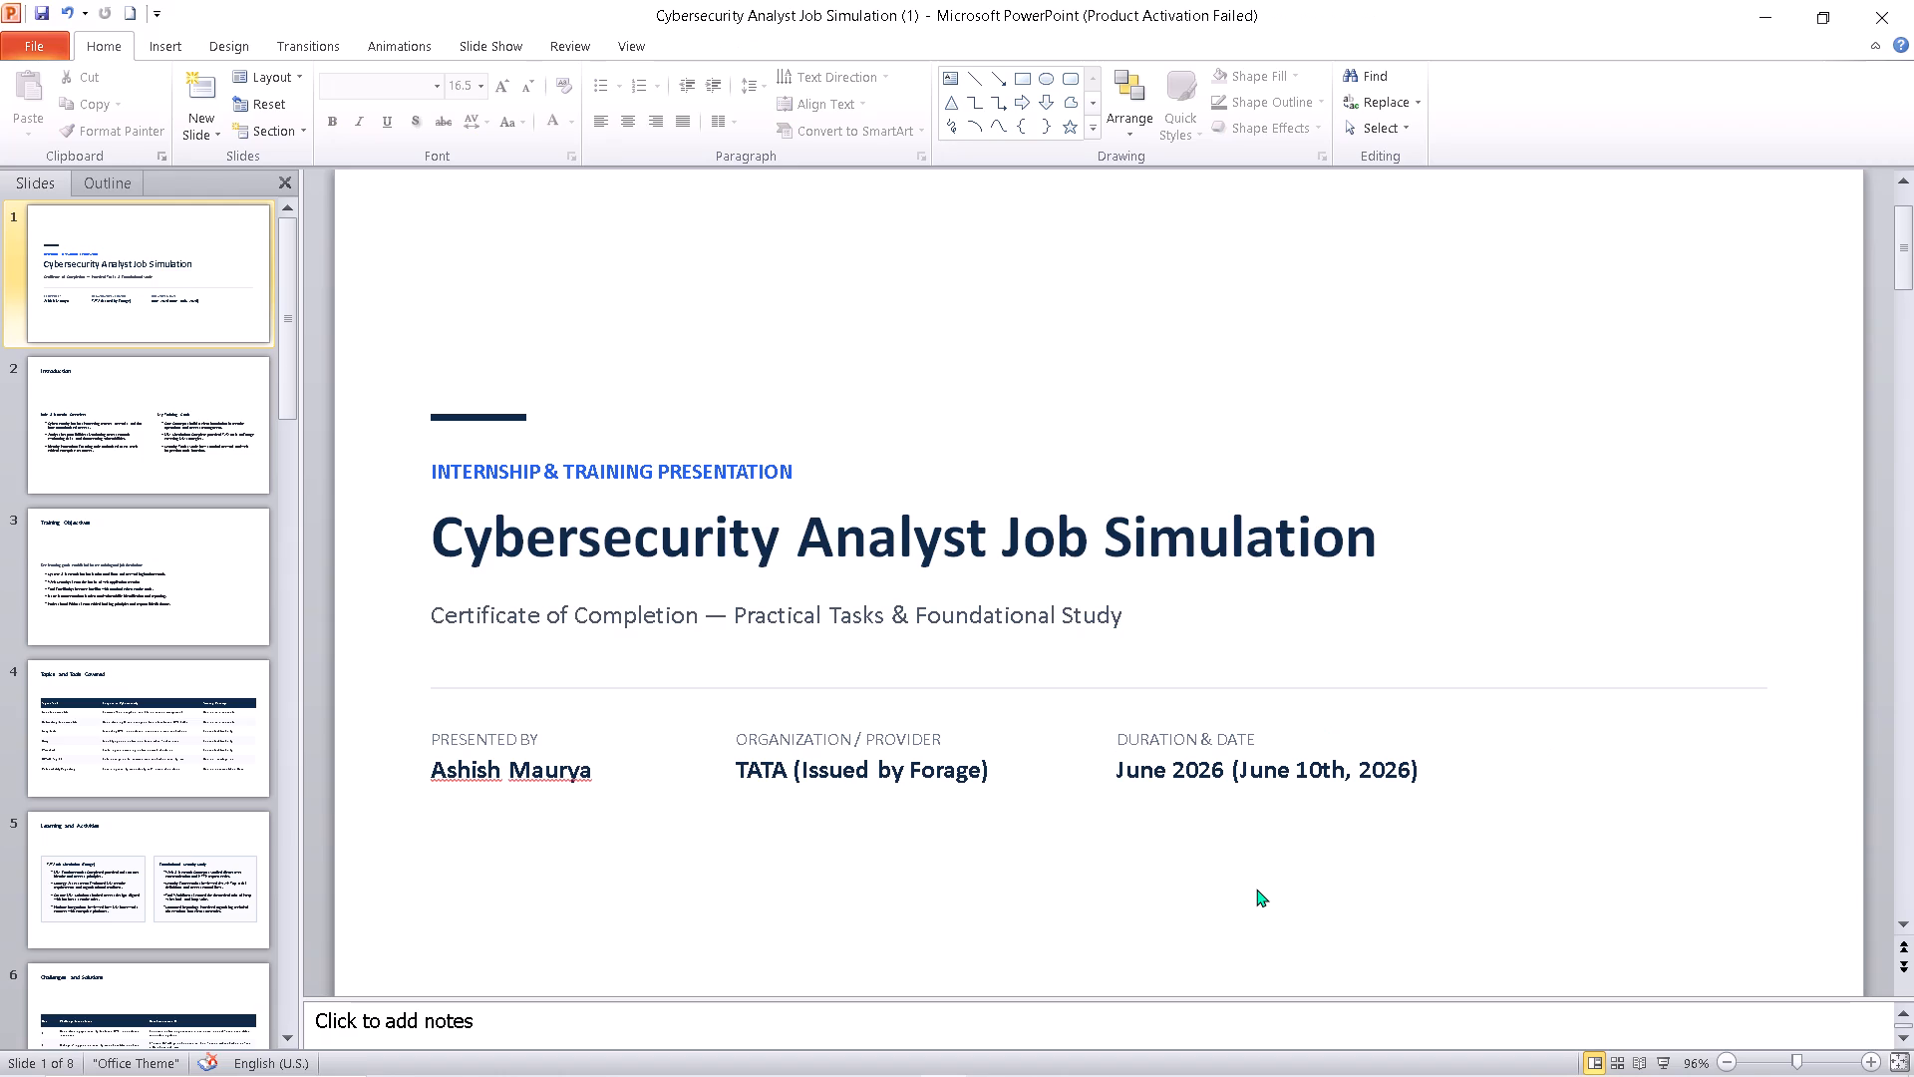
pyautogui.scroll(-16, 1256, 889)
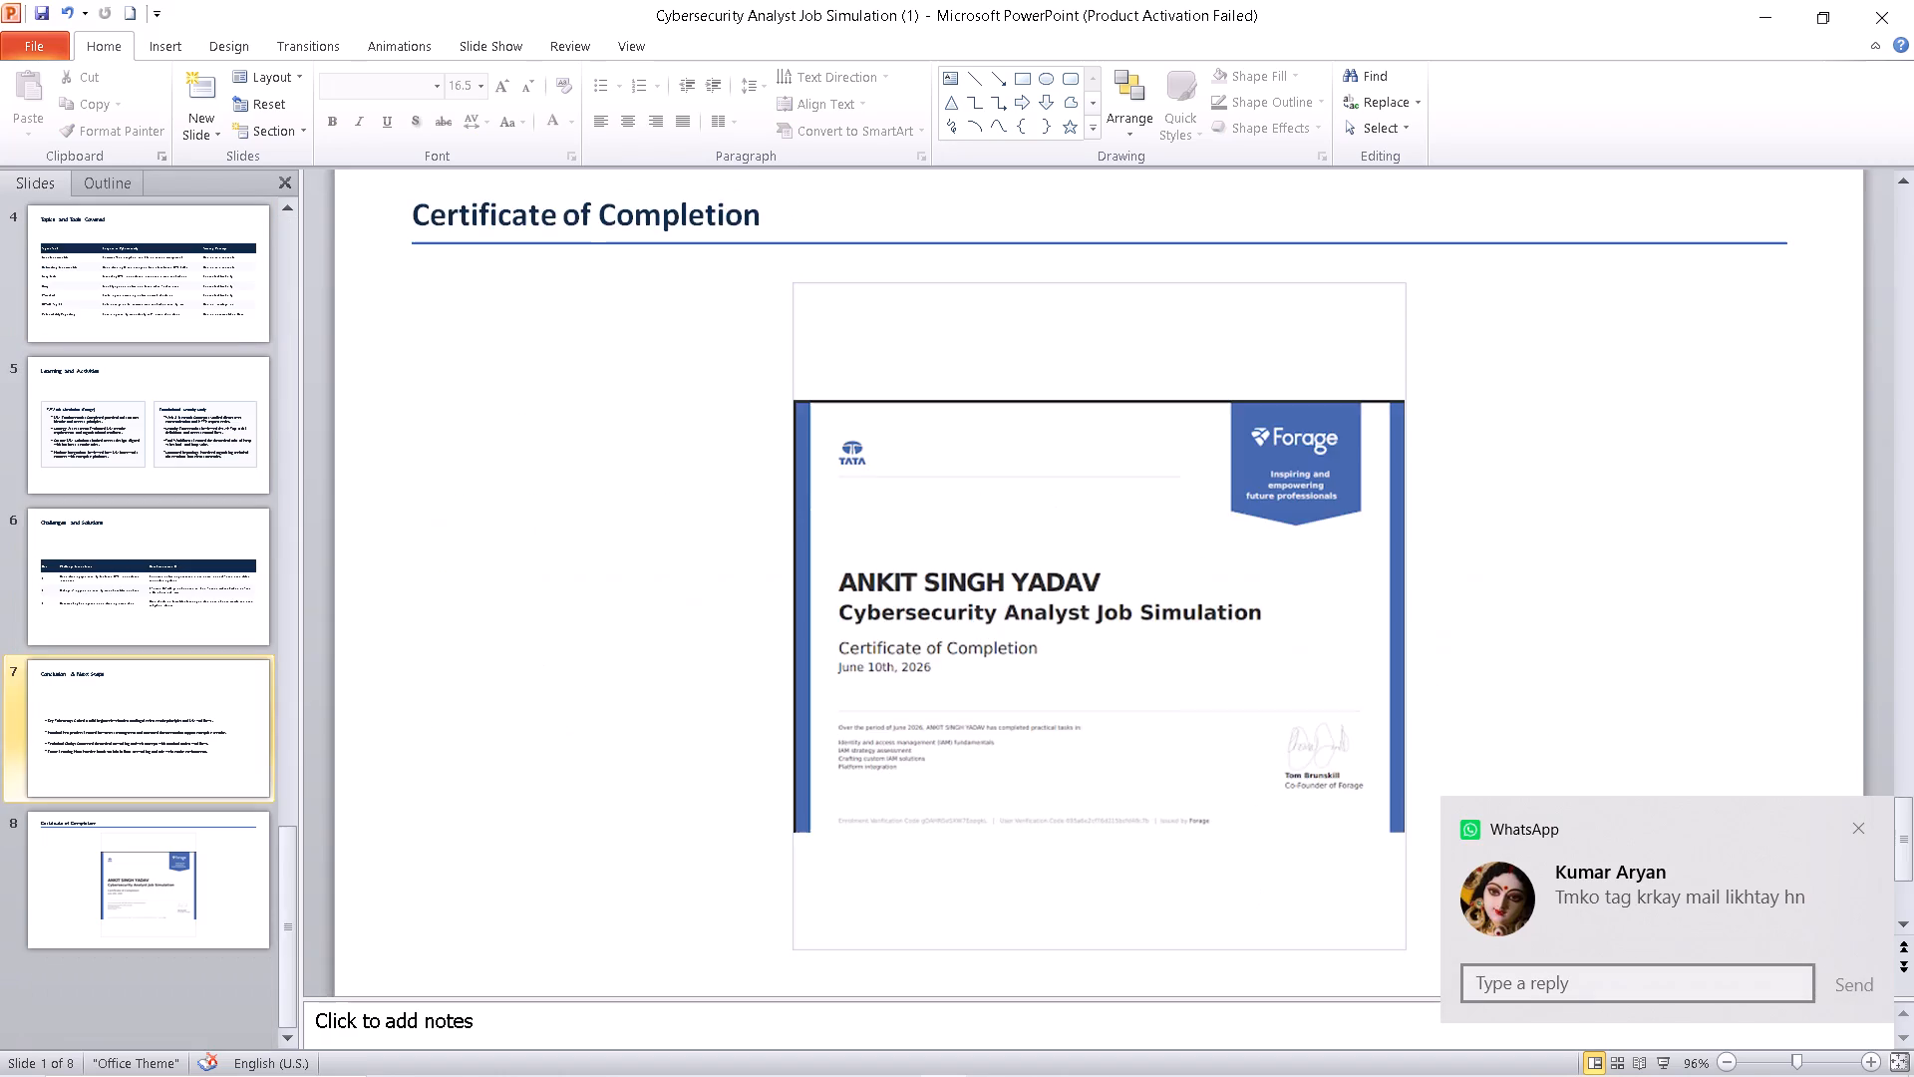
pyautogui.scroll(8, 1256, 889)
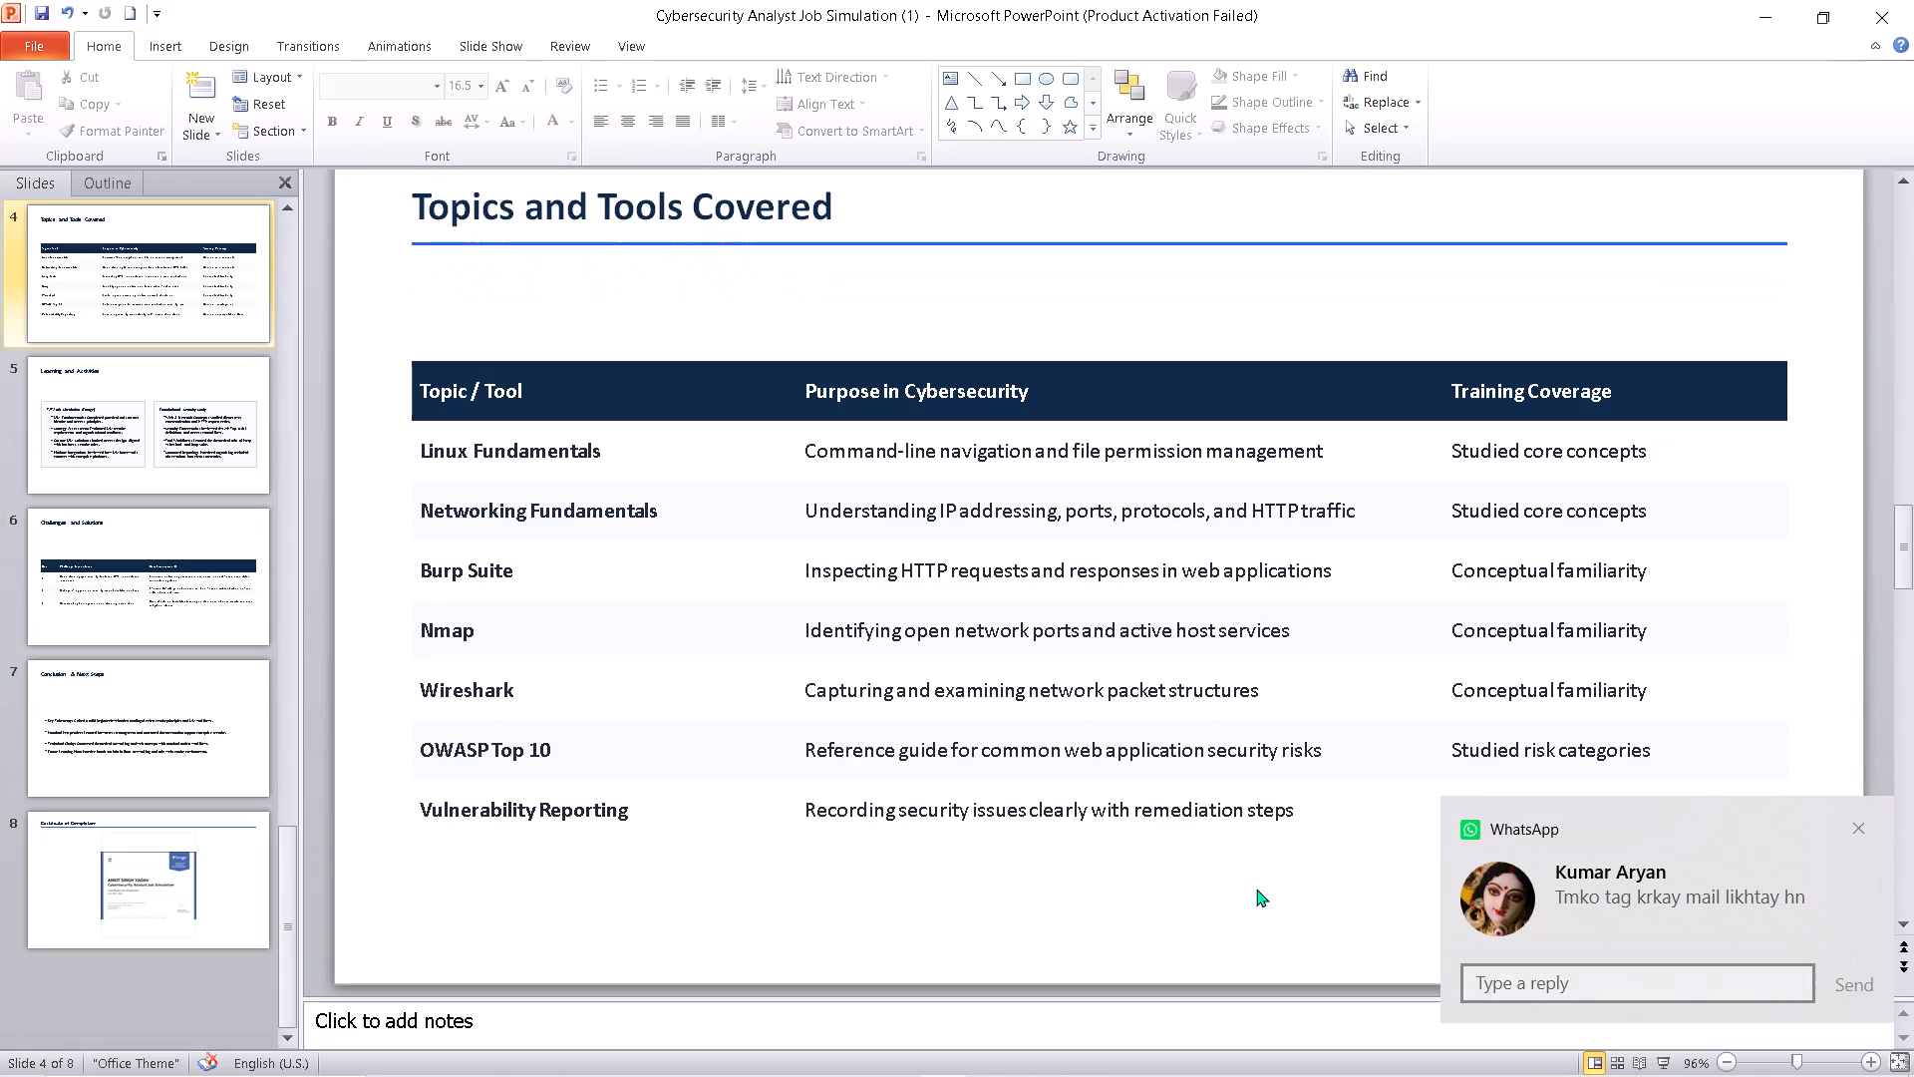
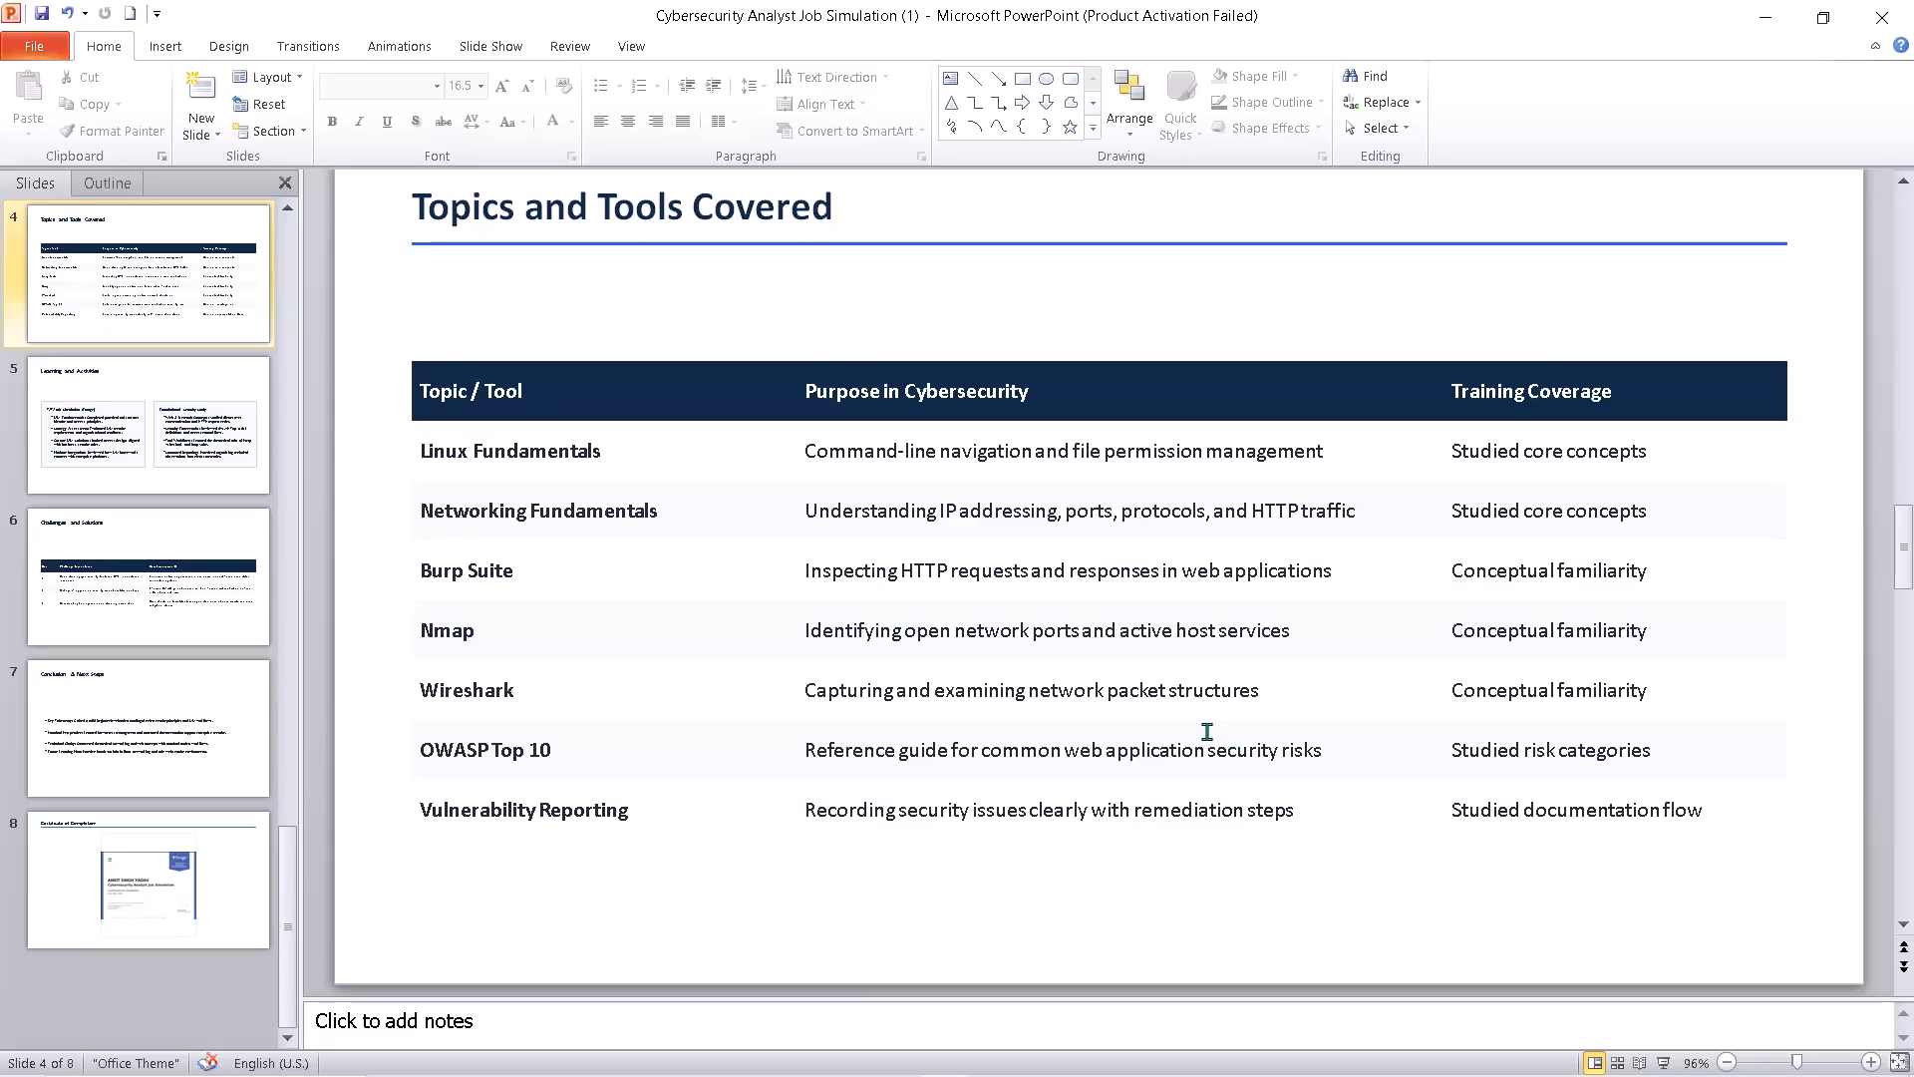
# Cut the previous presenter's certificate picture from the Certificate of Completion slide.
pyautogui.scroll(-10, 1206, 731)
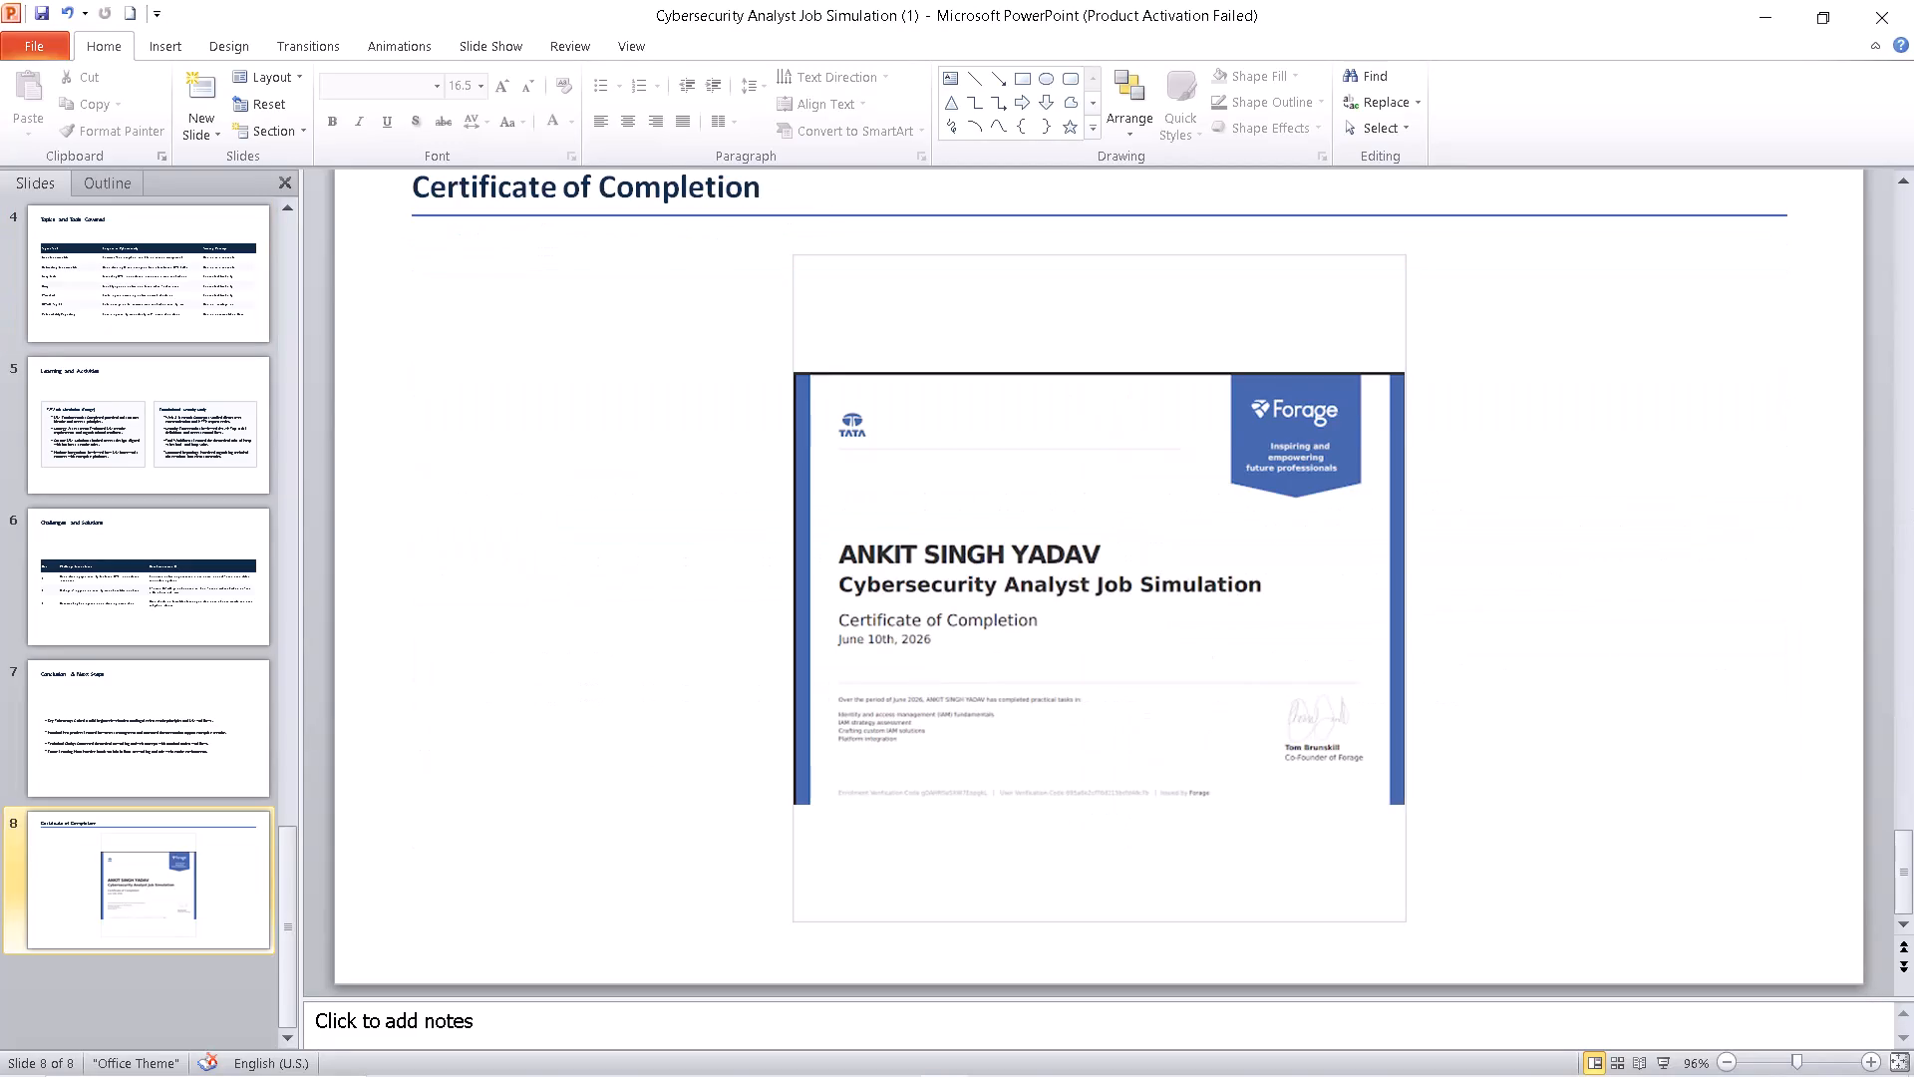
pyautogui.scroll(4, 1206, 731)
pyautogui.scroll(-8, 1206, 731)
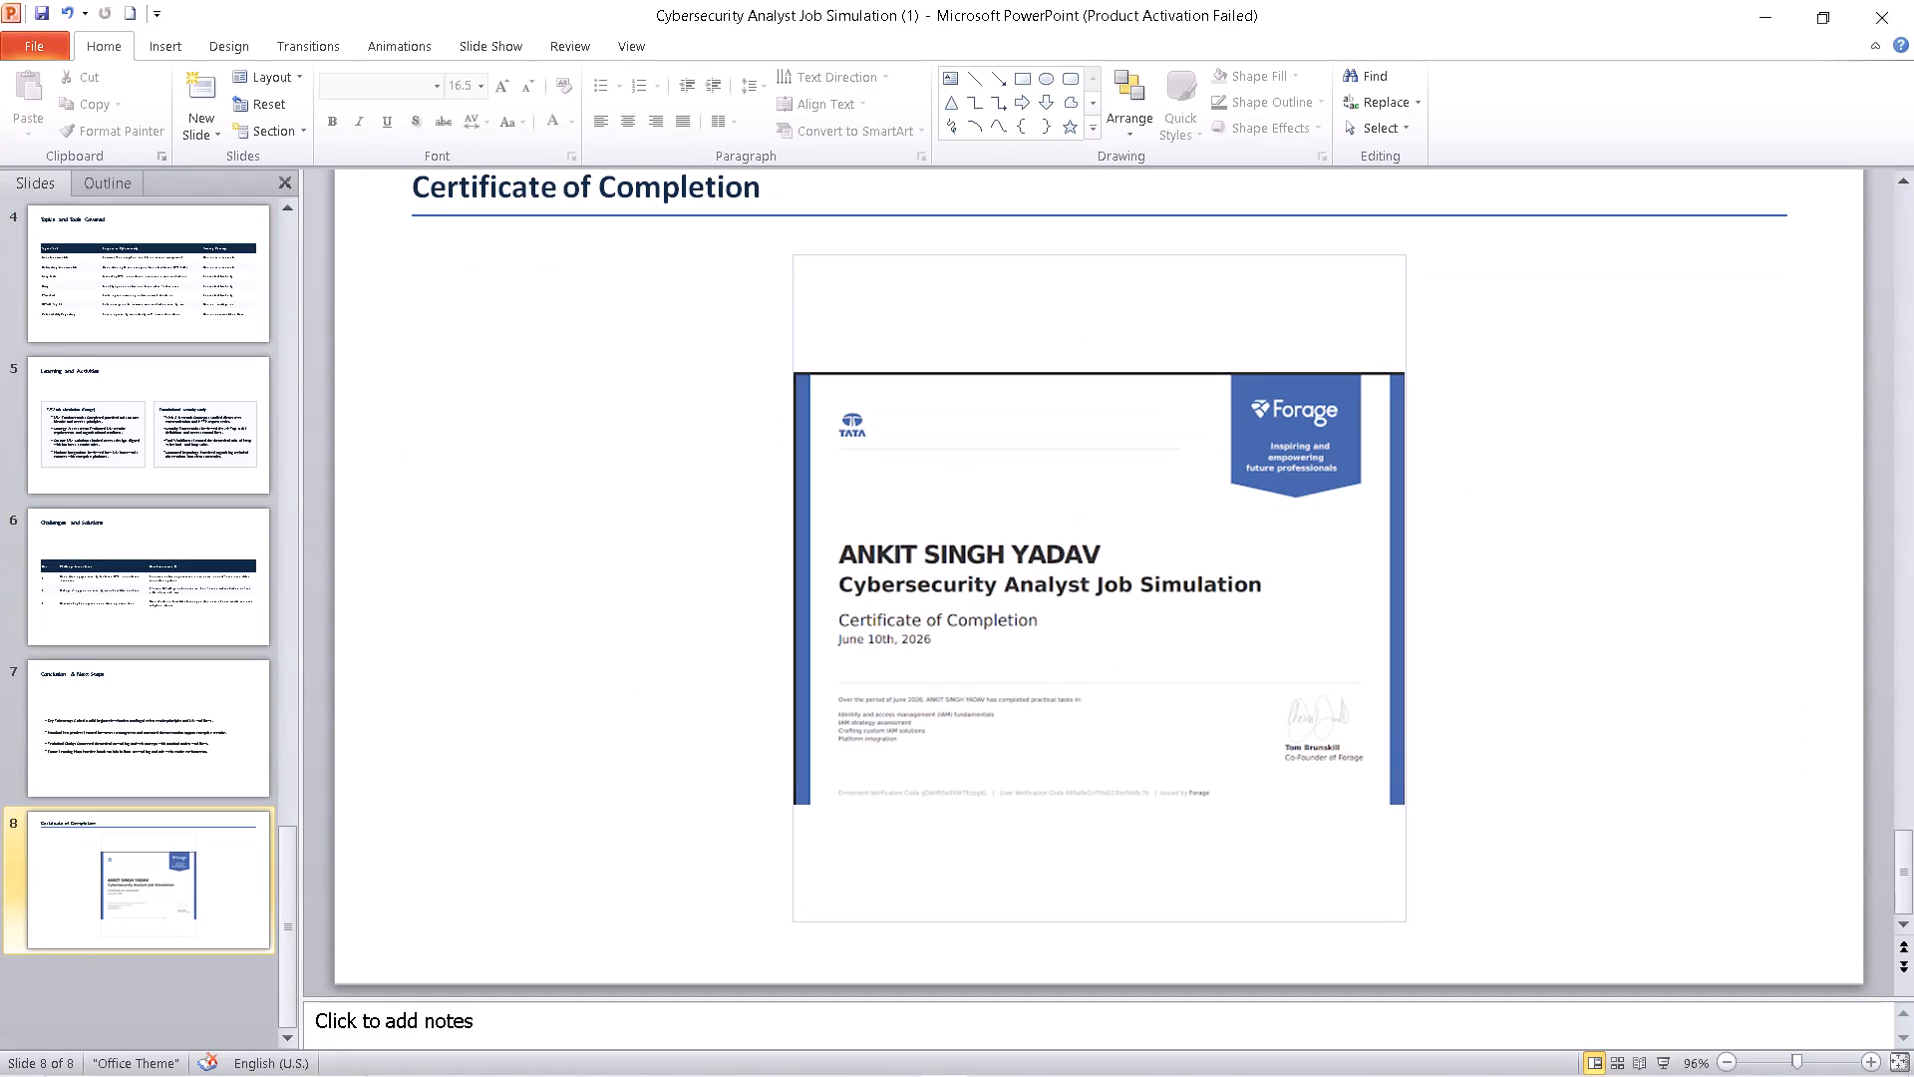
pyautogui.rightClick(942, 568)
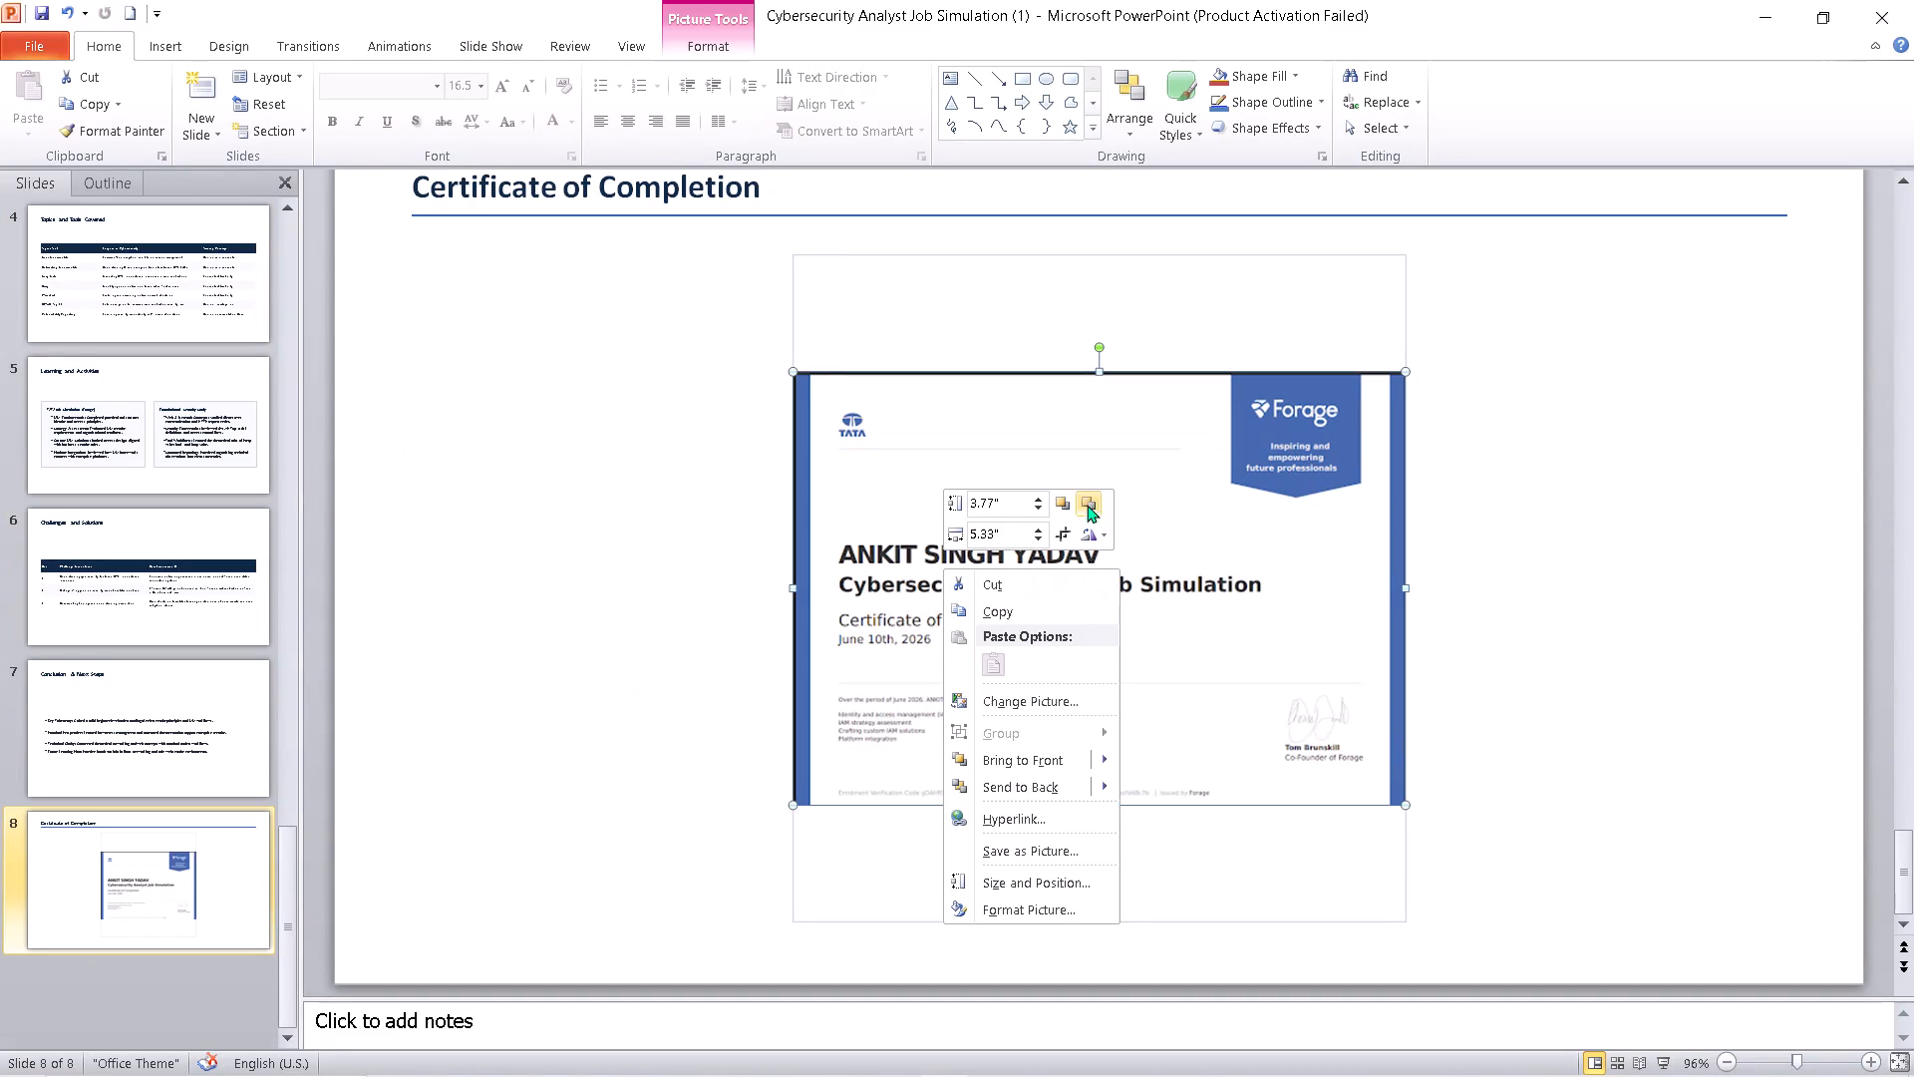
pyautogui.click(998, 578)
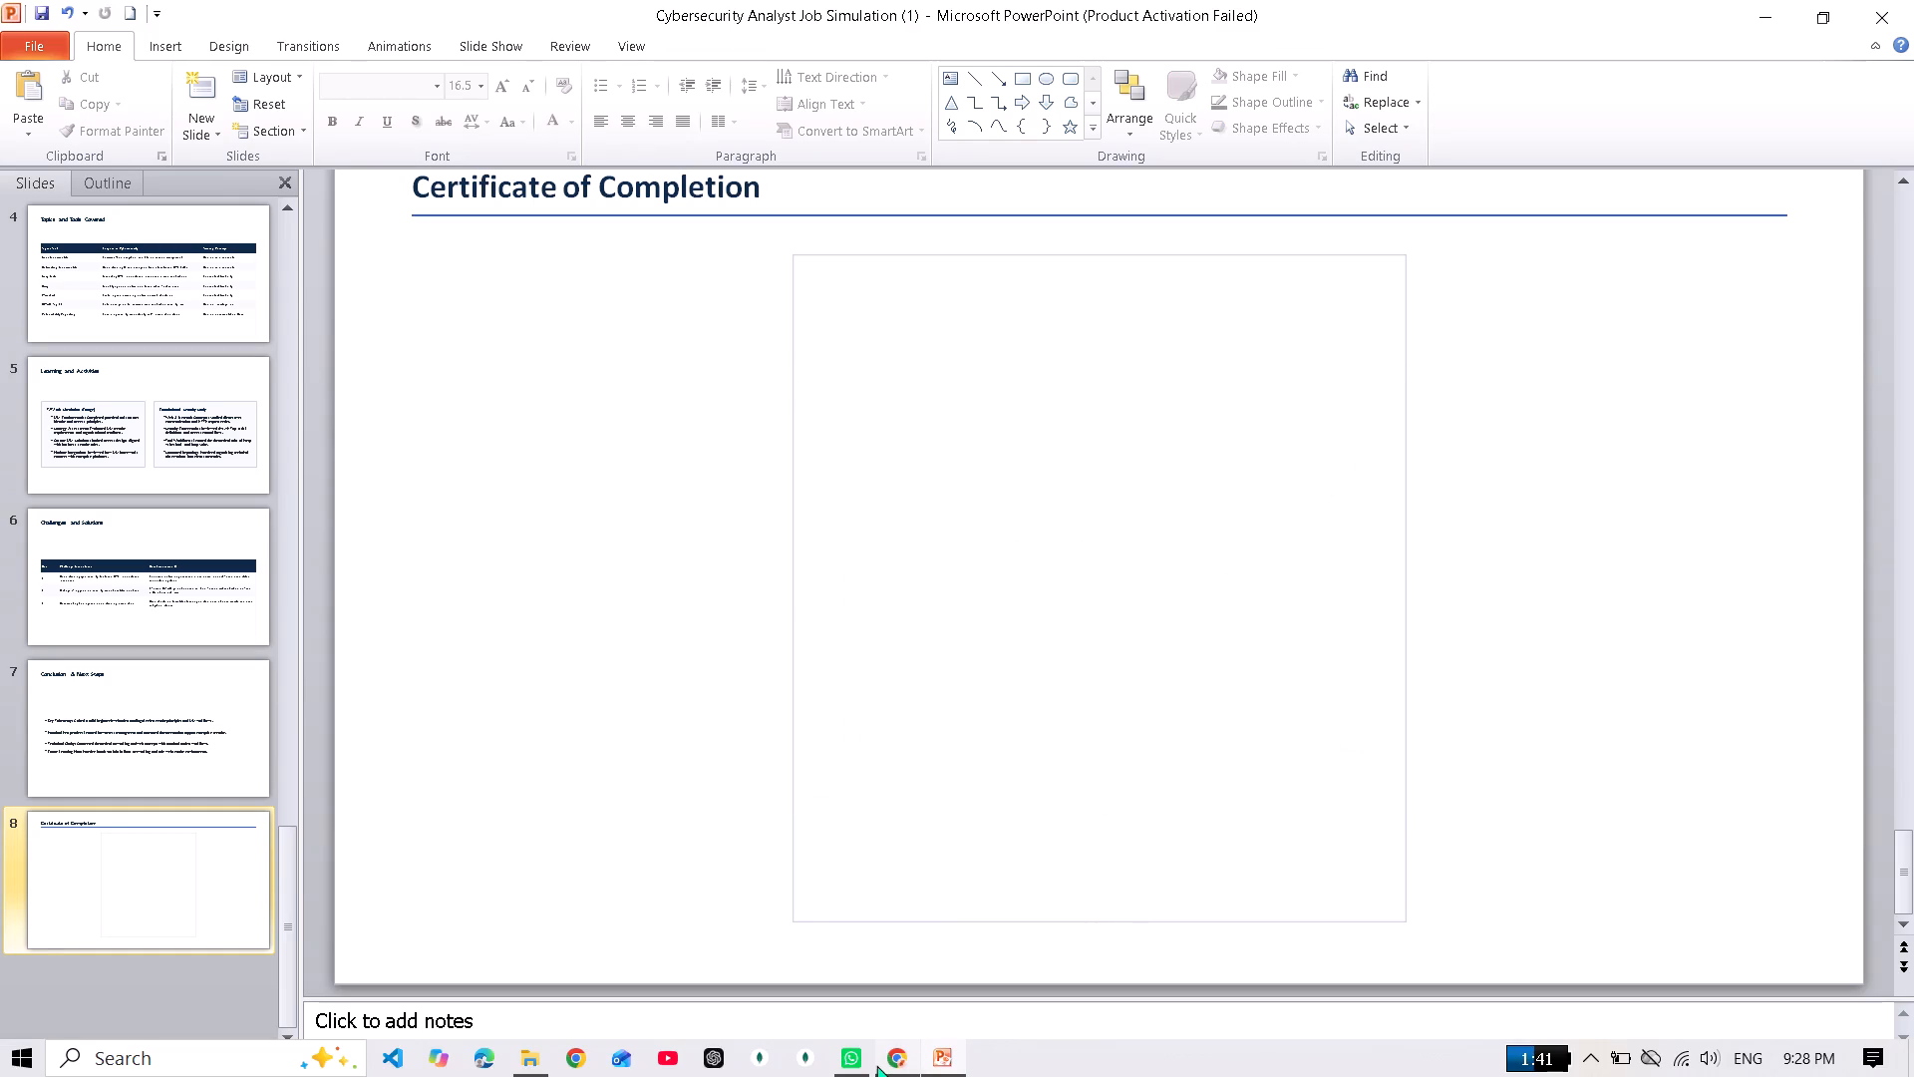
# Switch to Chrome and capture a screen snip of the whole new Forage certificate in the open PDF, cropped to its edges.
pyautogui.click(890, 996)
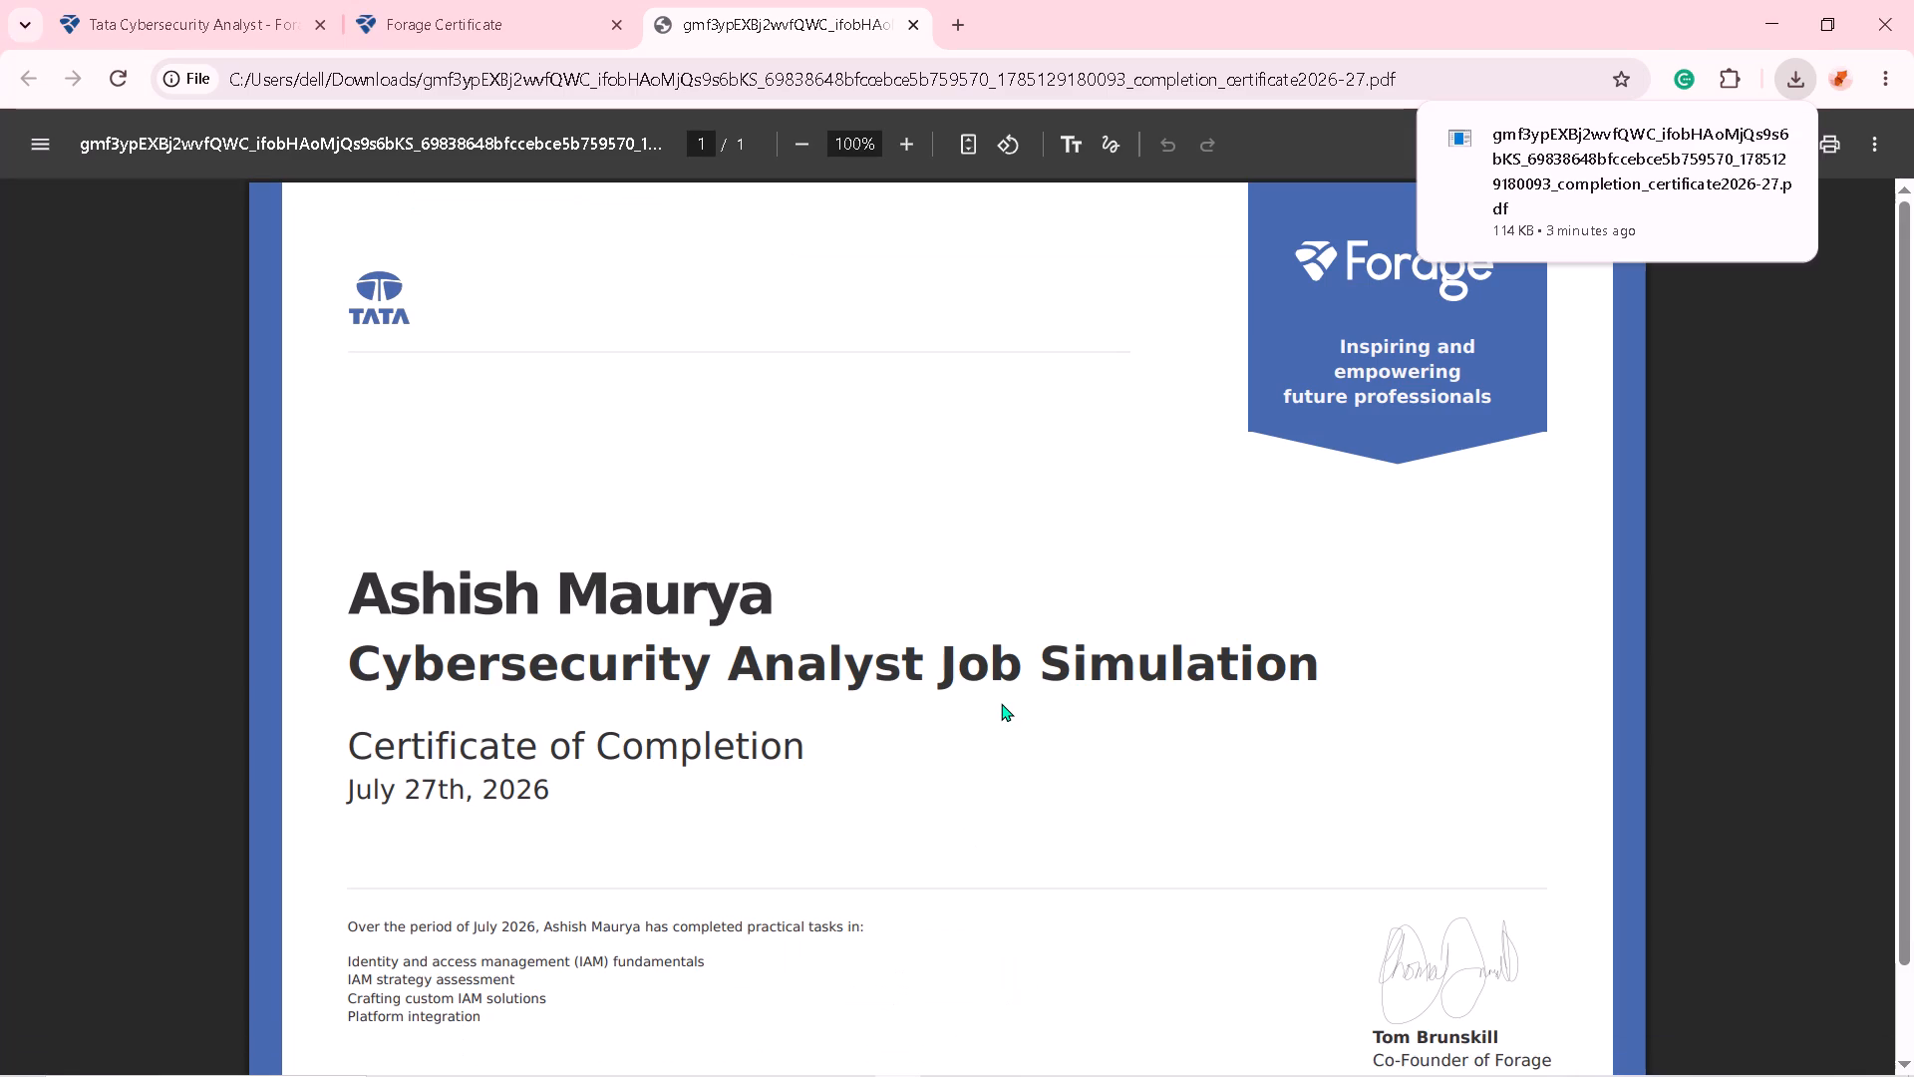
pyautogui.keyDown('ctrl'); pyautogui.scroll(-1, 1001, 703); pyautogui.keyUp('ctrl')
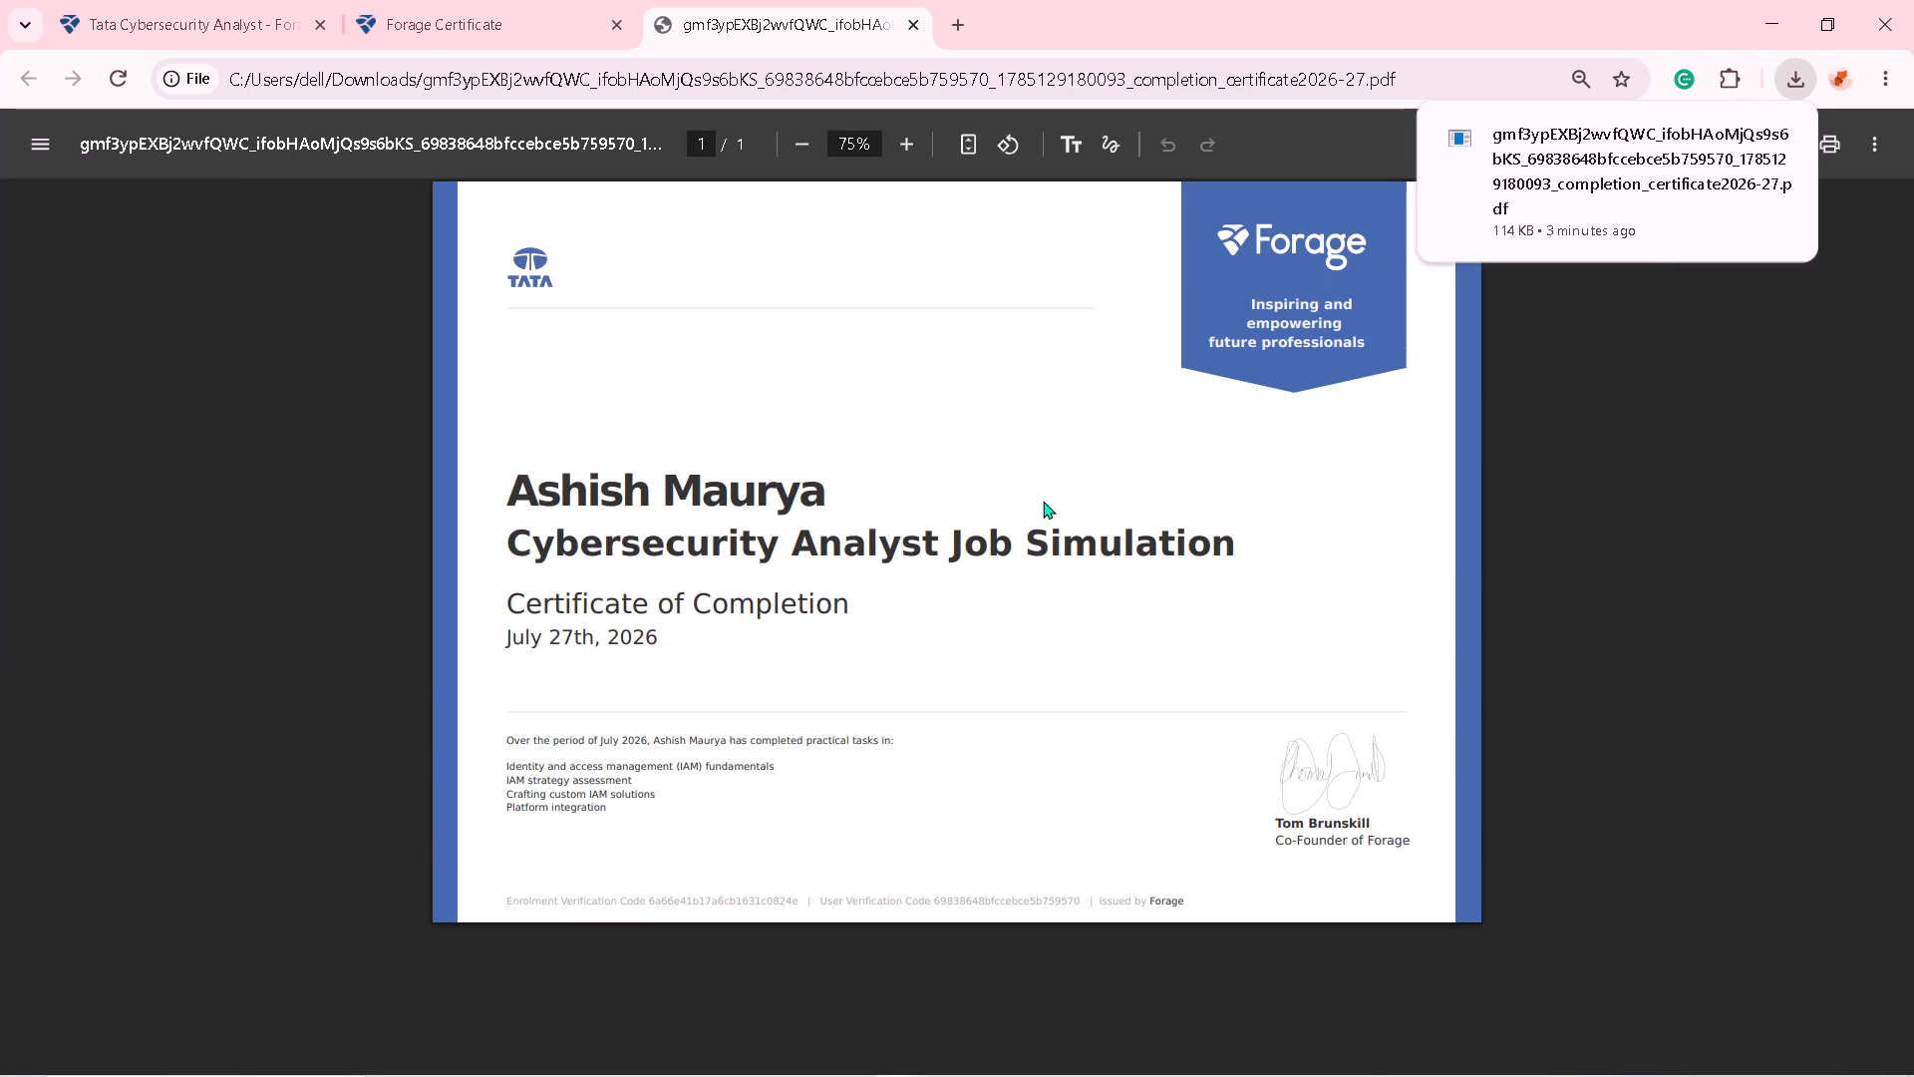
pyautogui.click(1732, 334)
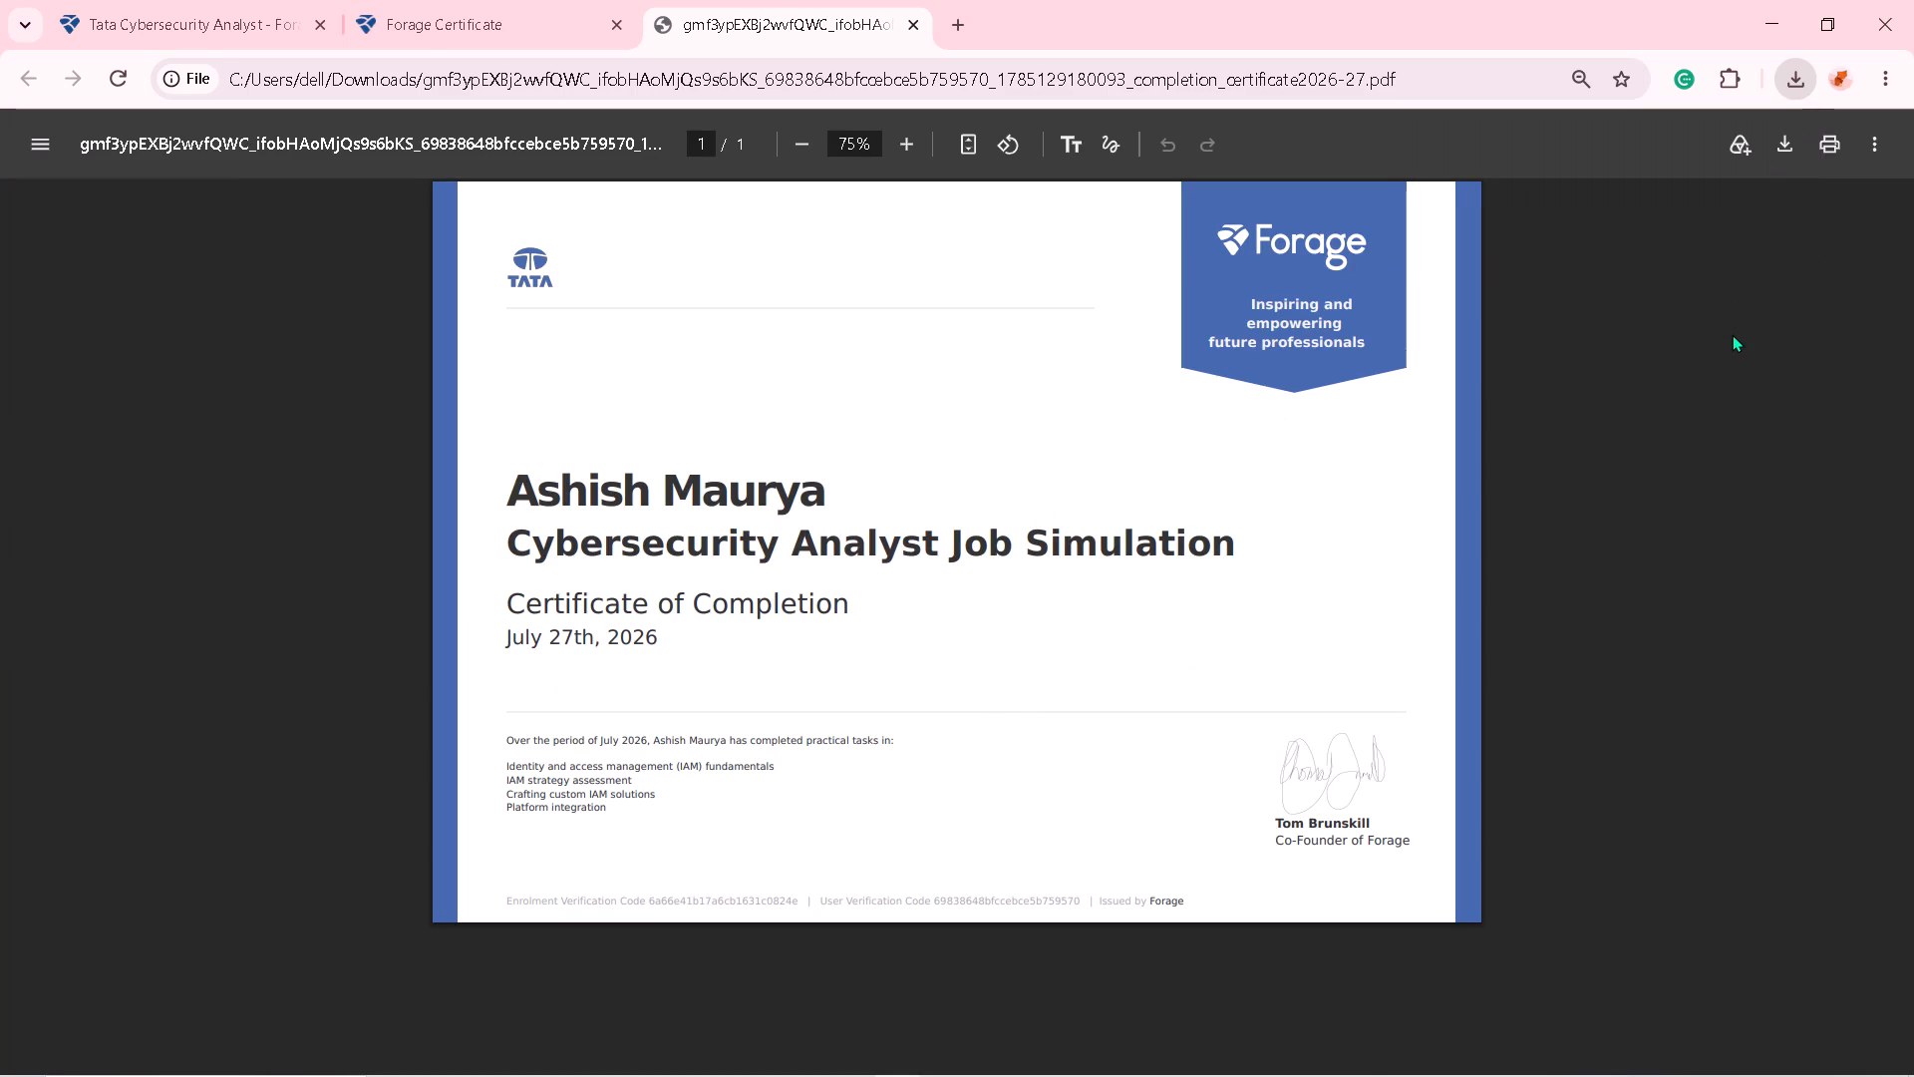
pyautogui.press('Print')
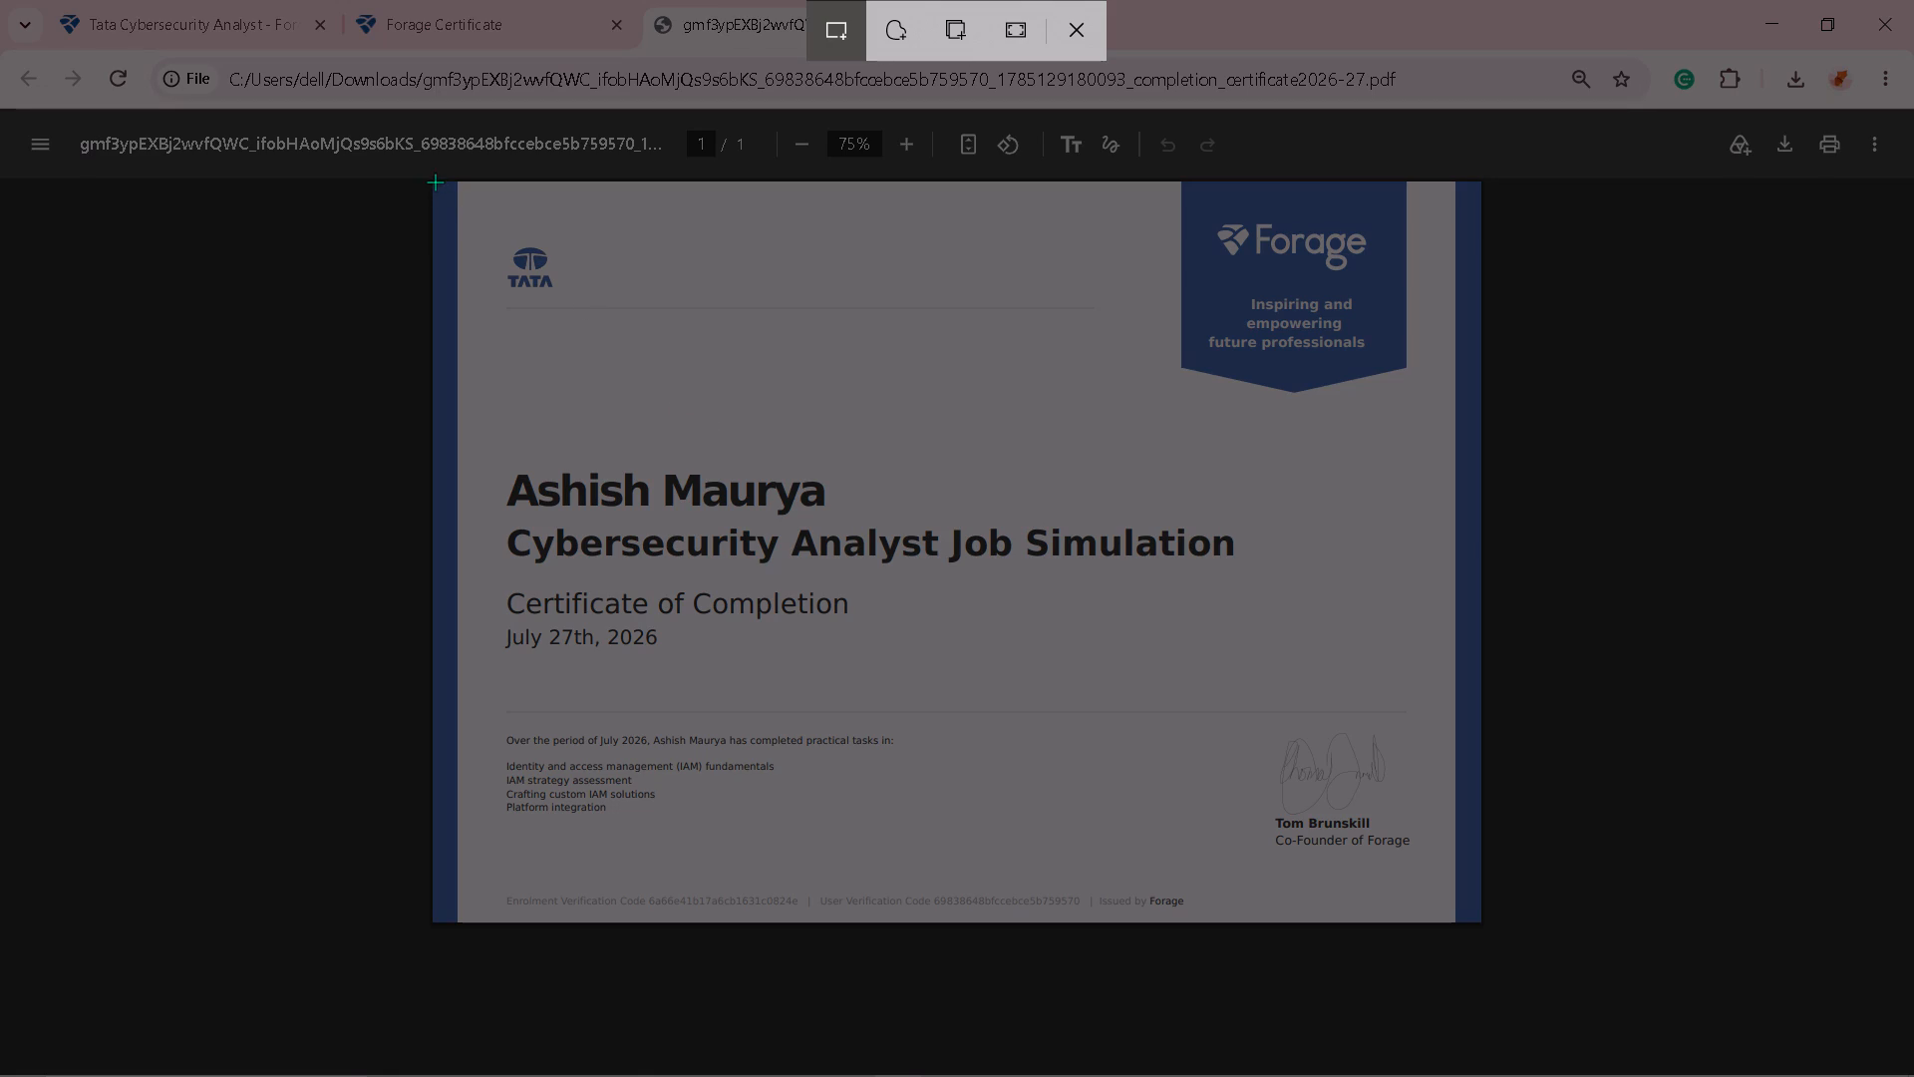
pyautogui.moveTo(429, 178); pyautogui.dragTo(881, 651)
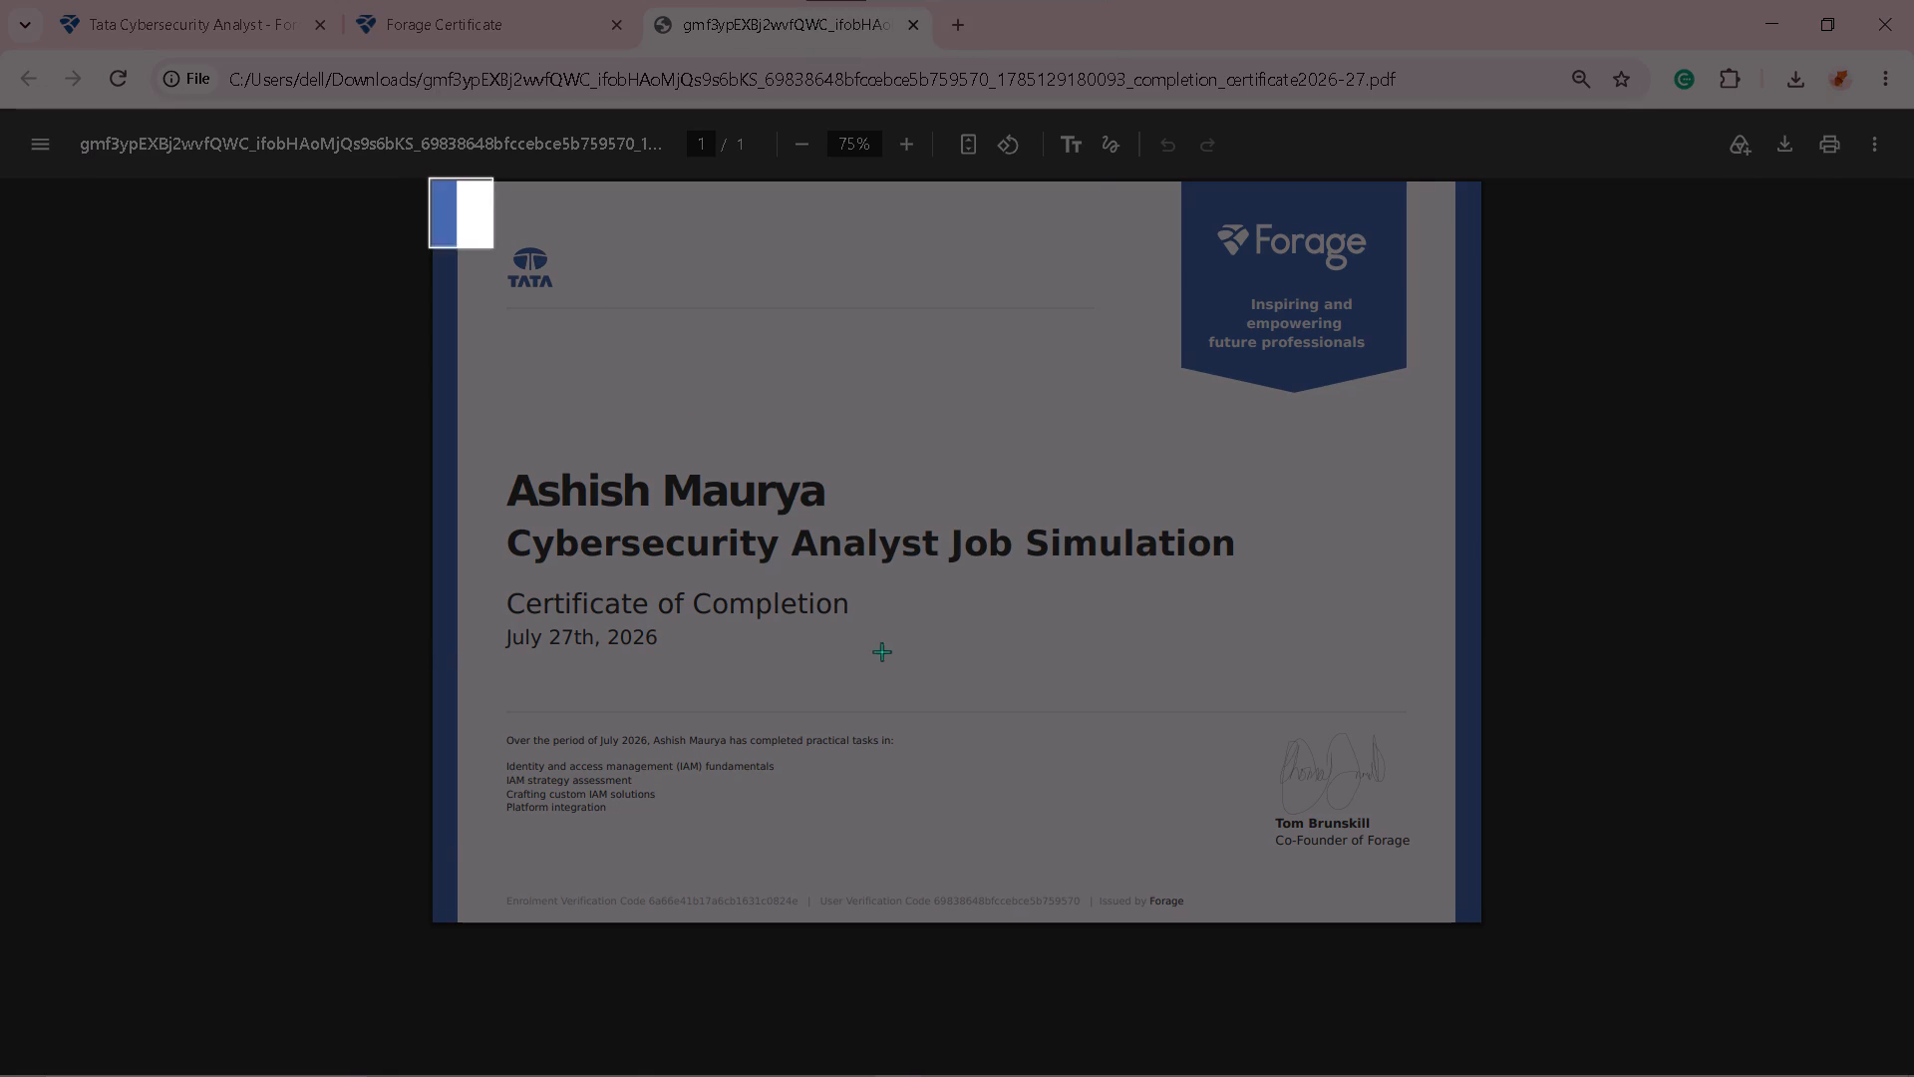
pyautogui.moveTo(881, 651); pyautogui.dragTo(1487, 965)
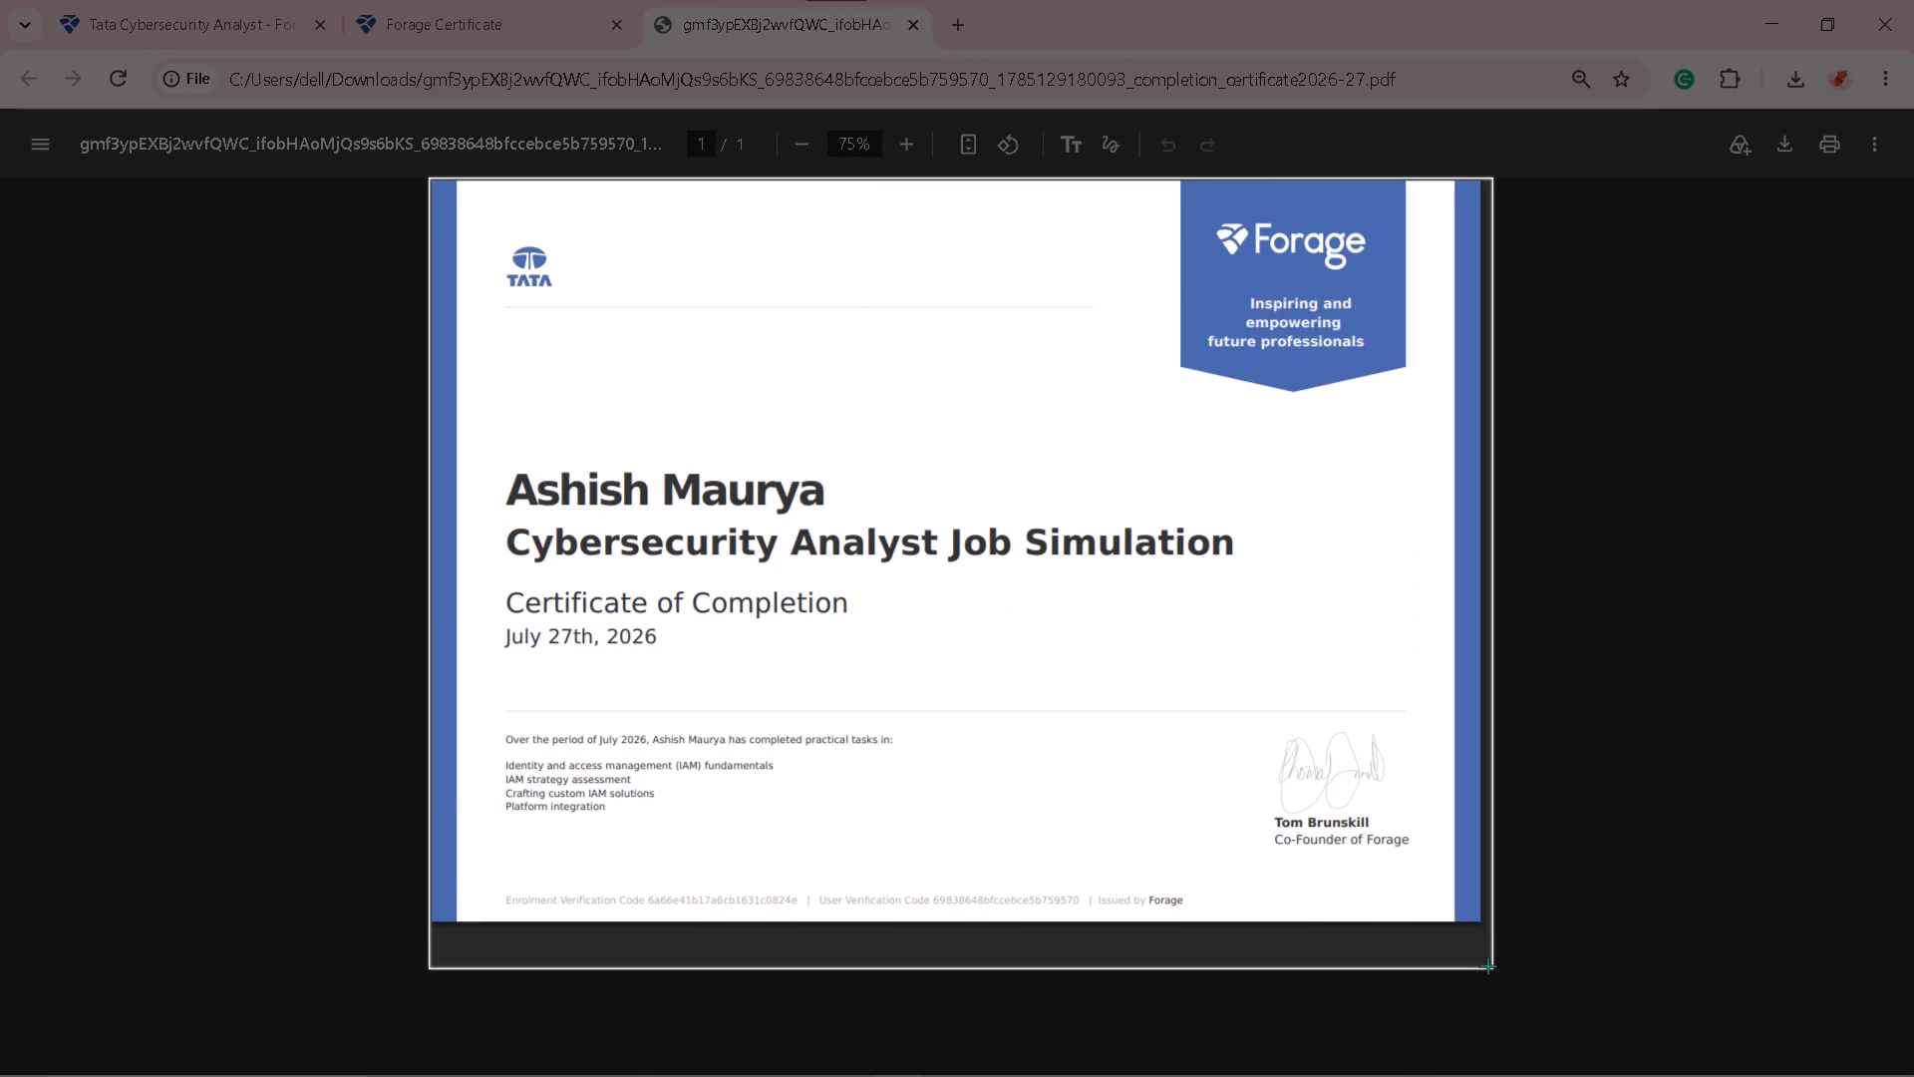
pyautogui.moveTo(1487, 965); pyautogui.dragTo(1483, 931)
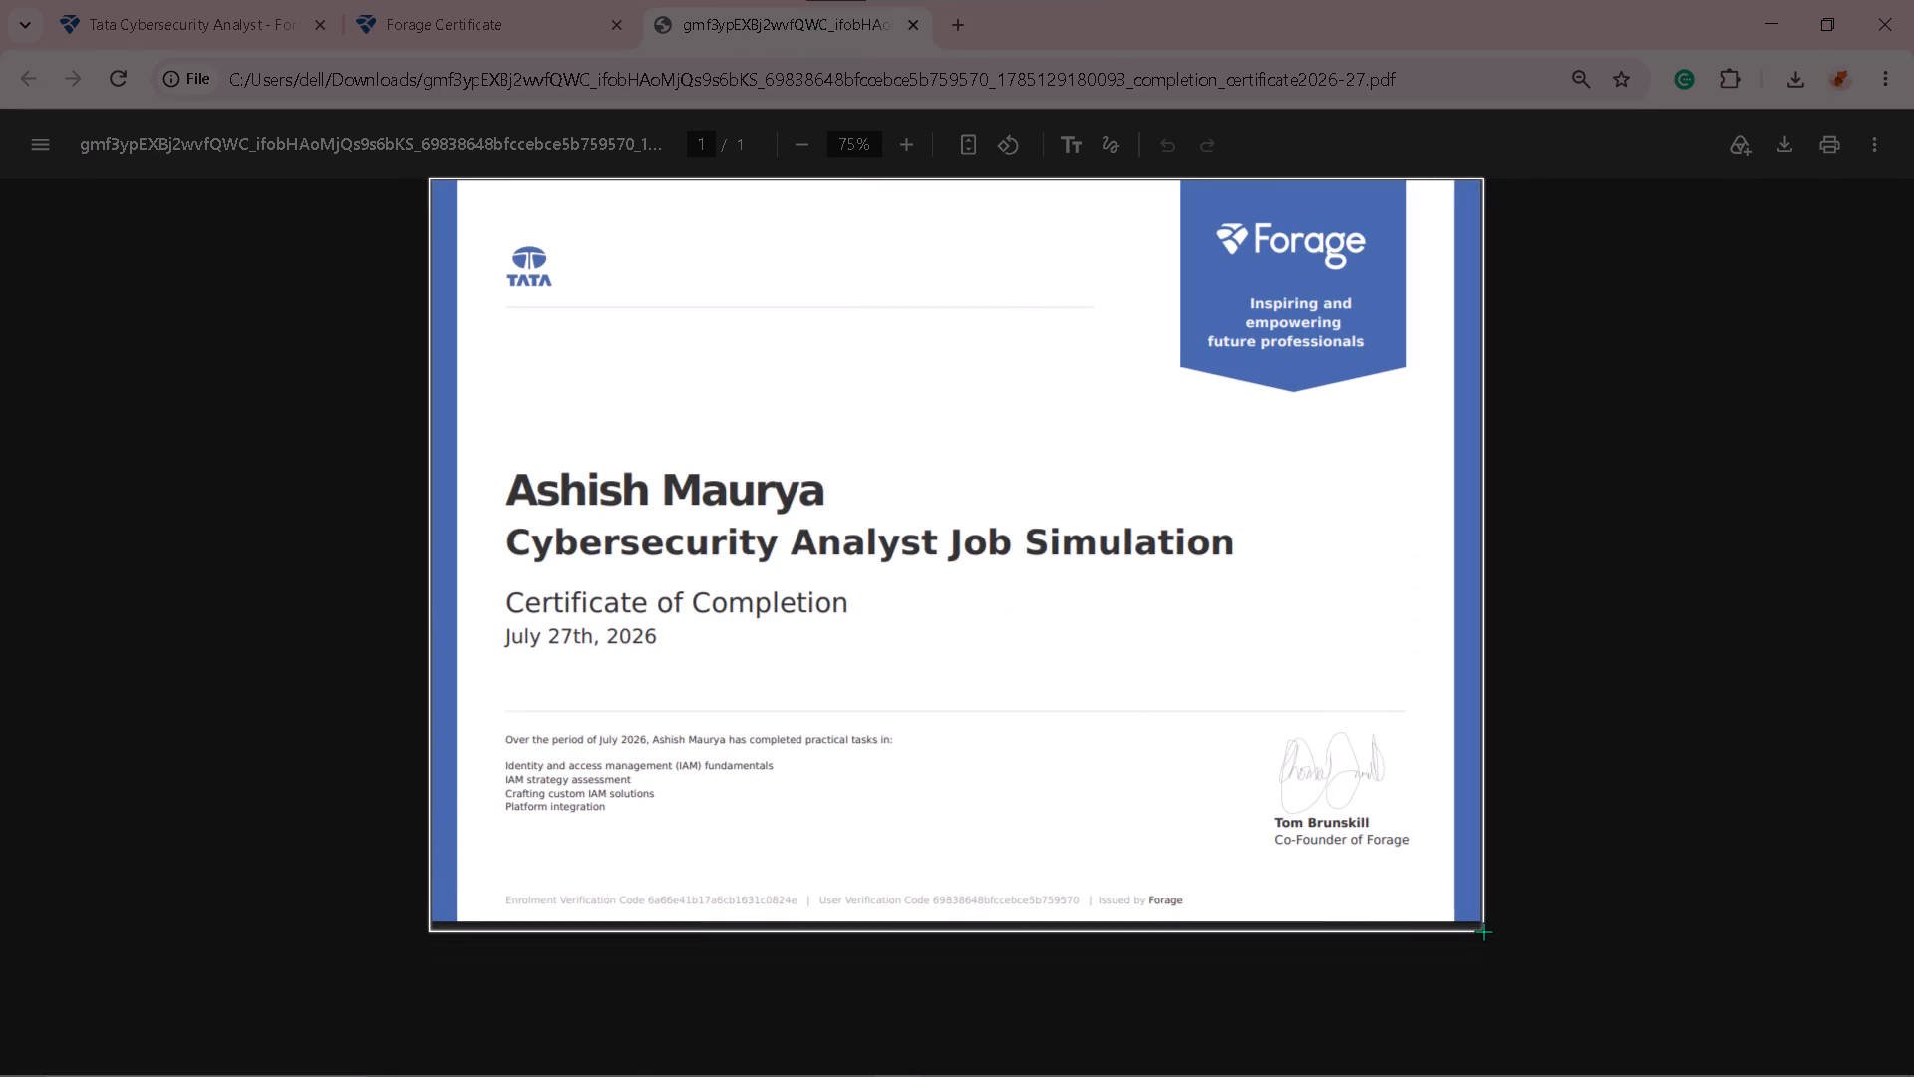
pyautogui.moveTo(1483, 931); pyautogui.dragTo(1479, 920)
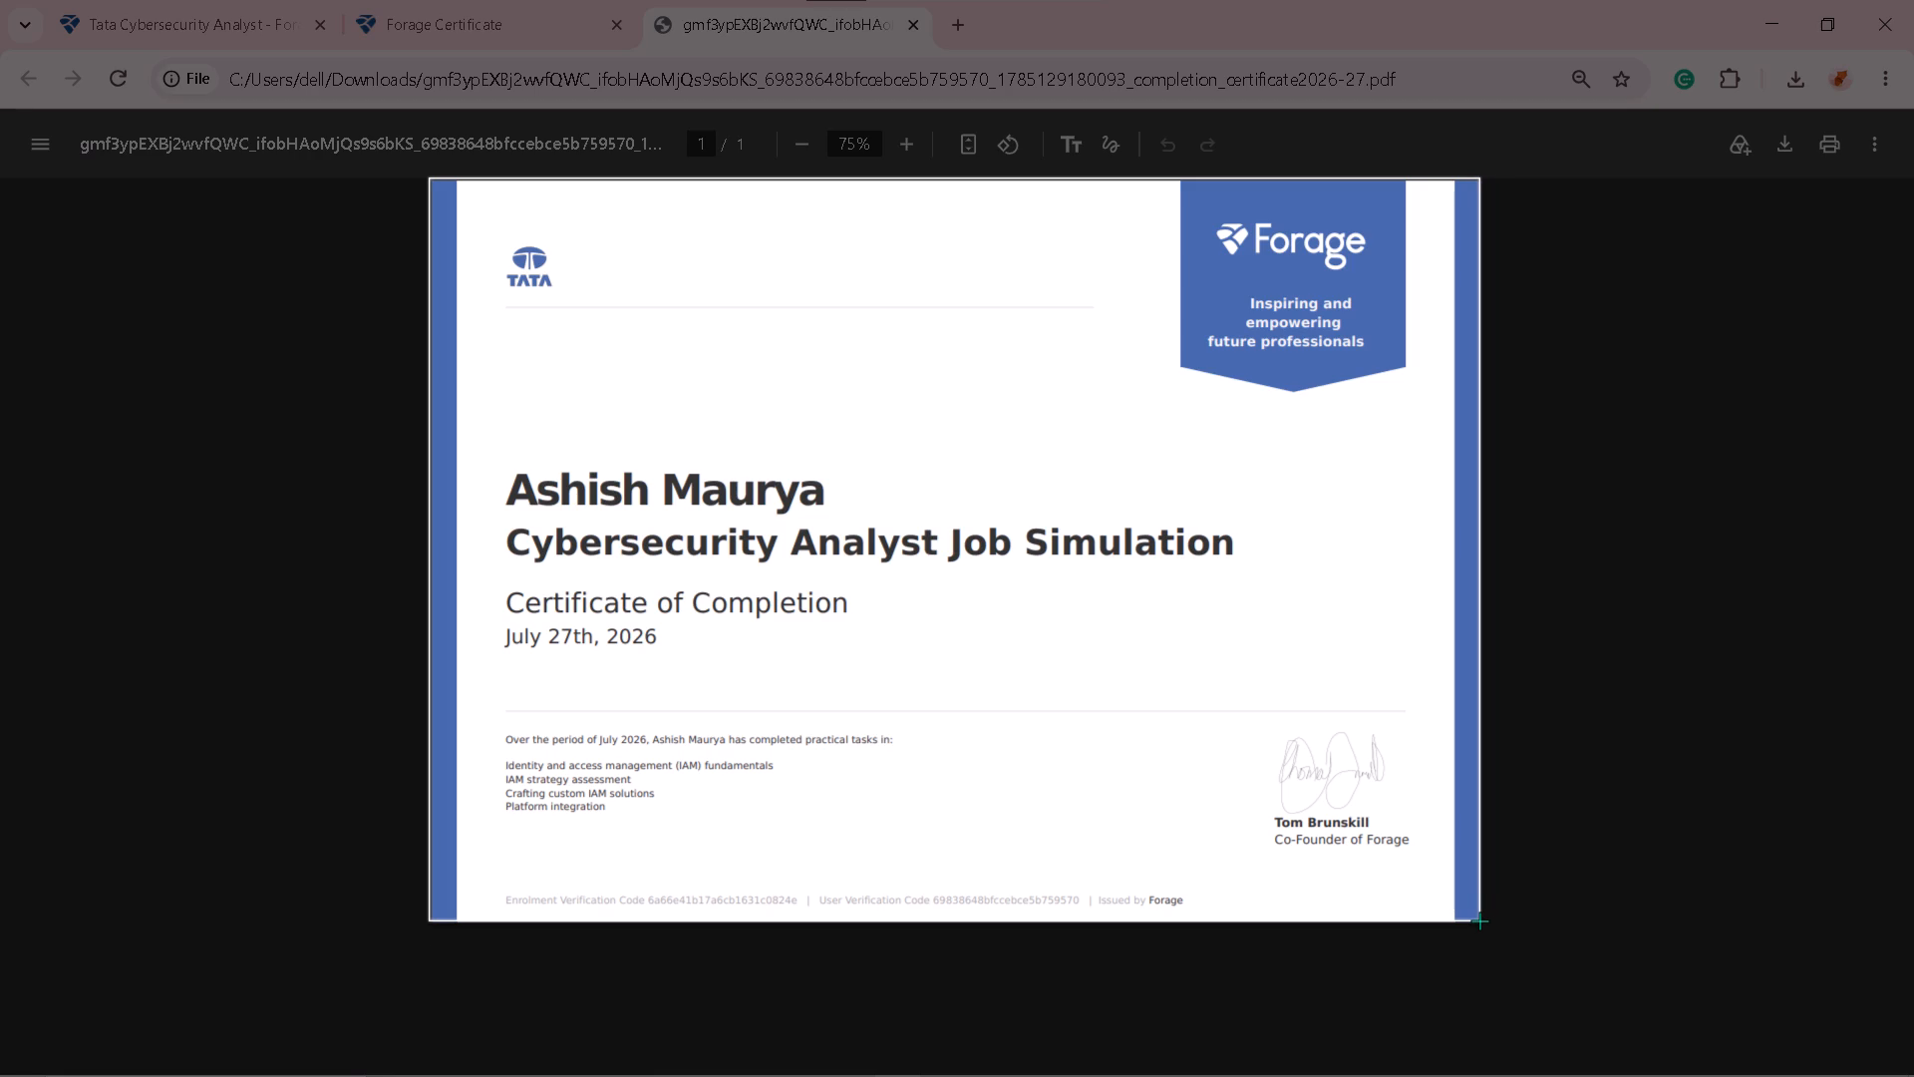
pyautogui.moveTo(1479, 920); pyautogui.dragTo(1479, 921)
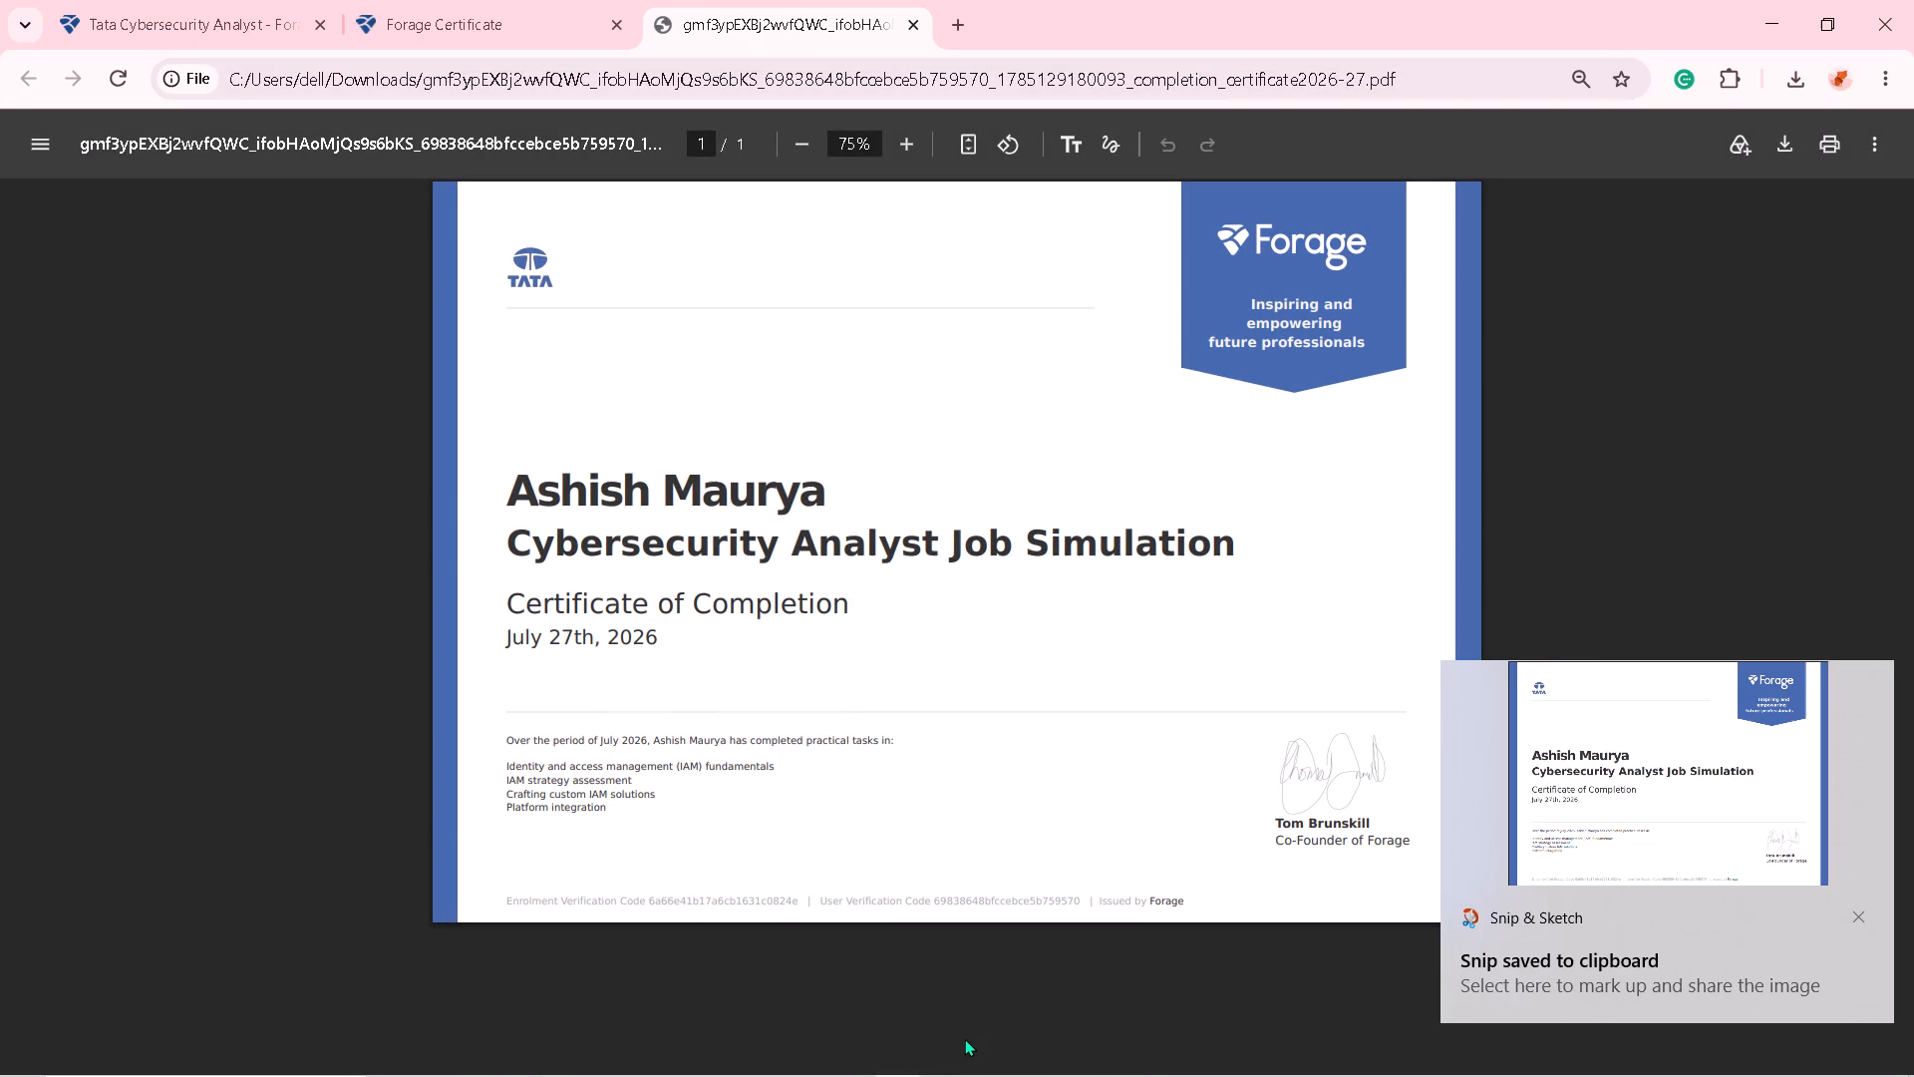
# Return to PowerPoint and paste the captured certificate onto the Certificate of Completion slide.
pyautogui.click(947, 1061)
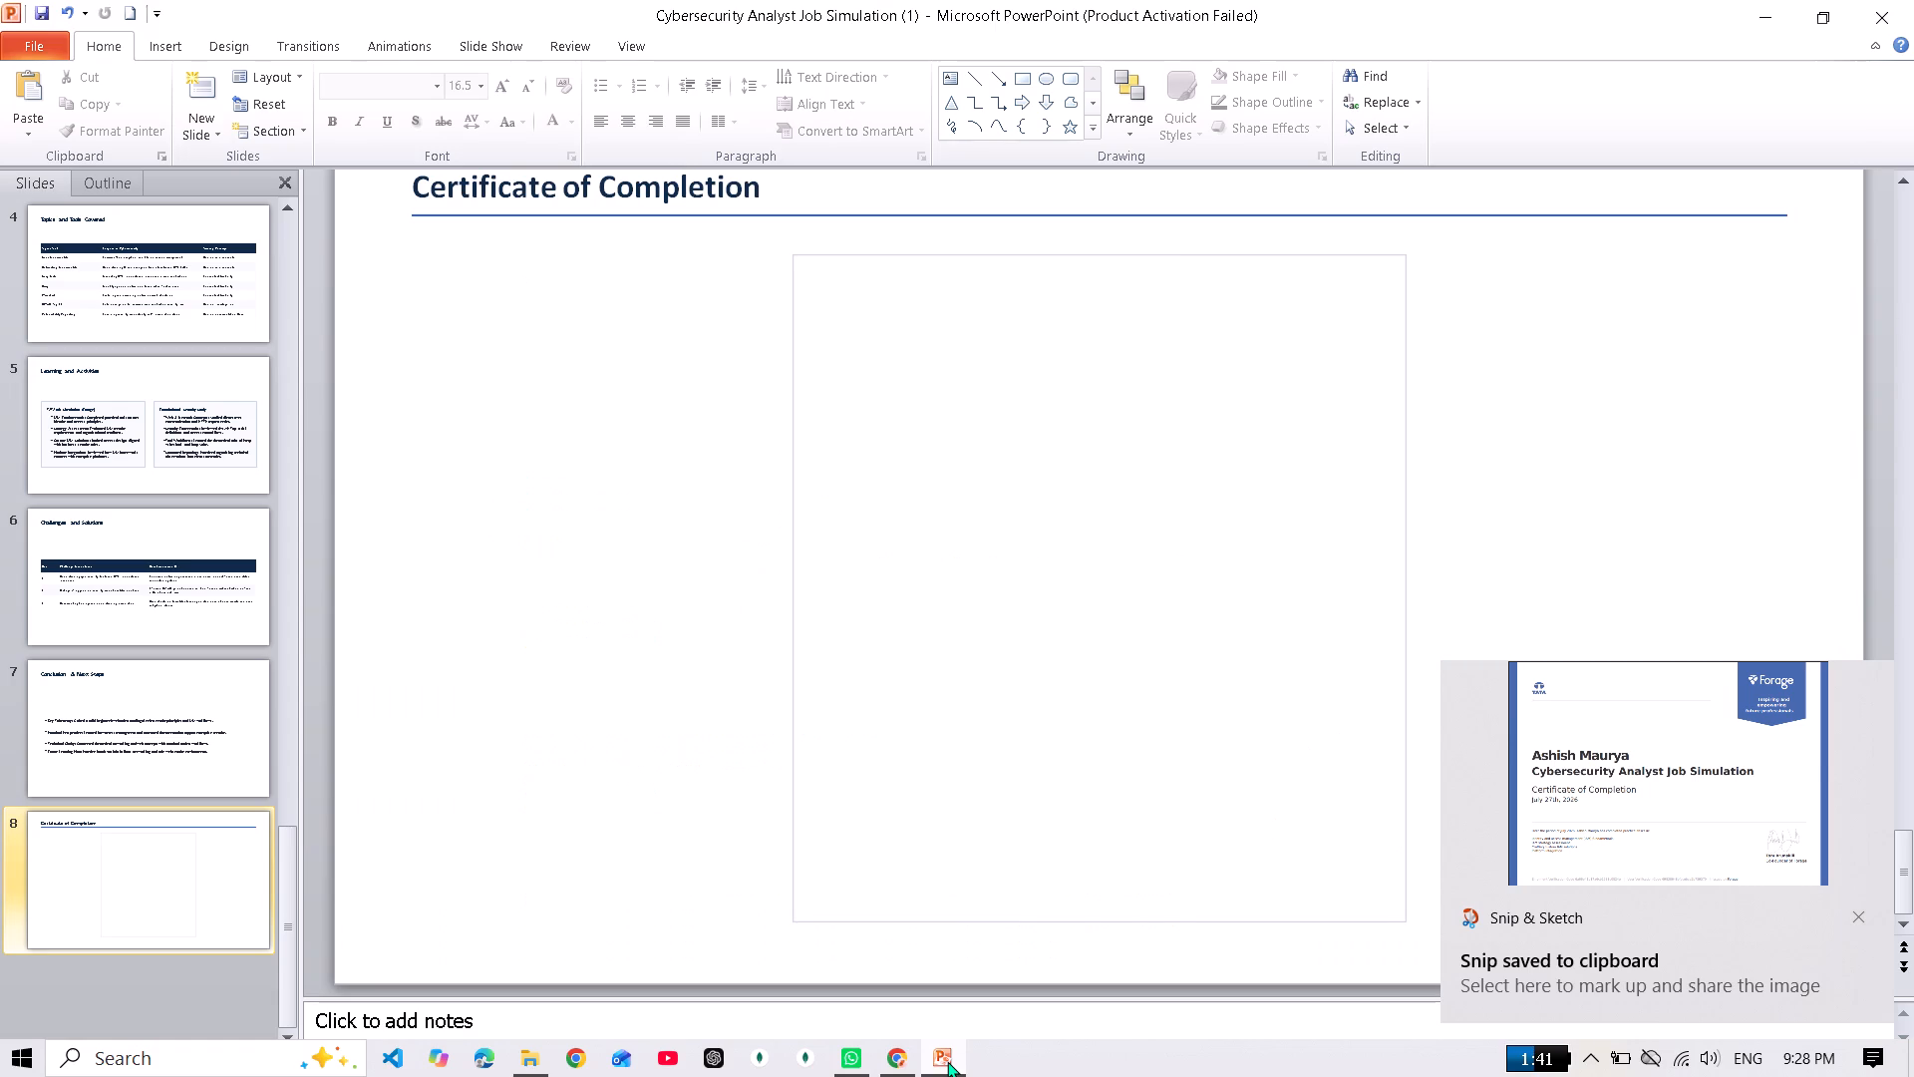
pyautogui.click(1108, 451)
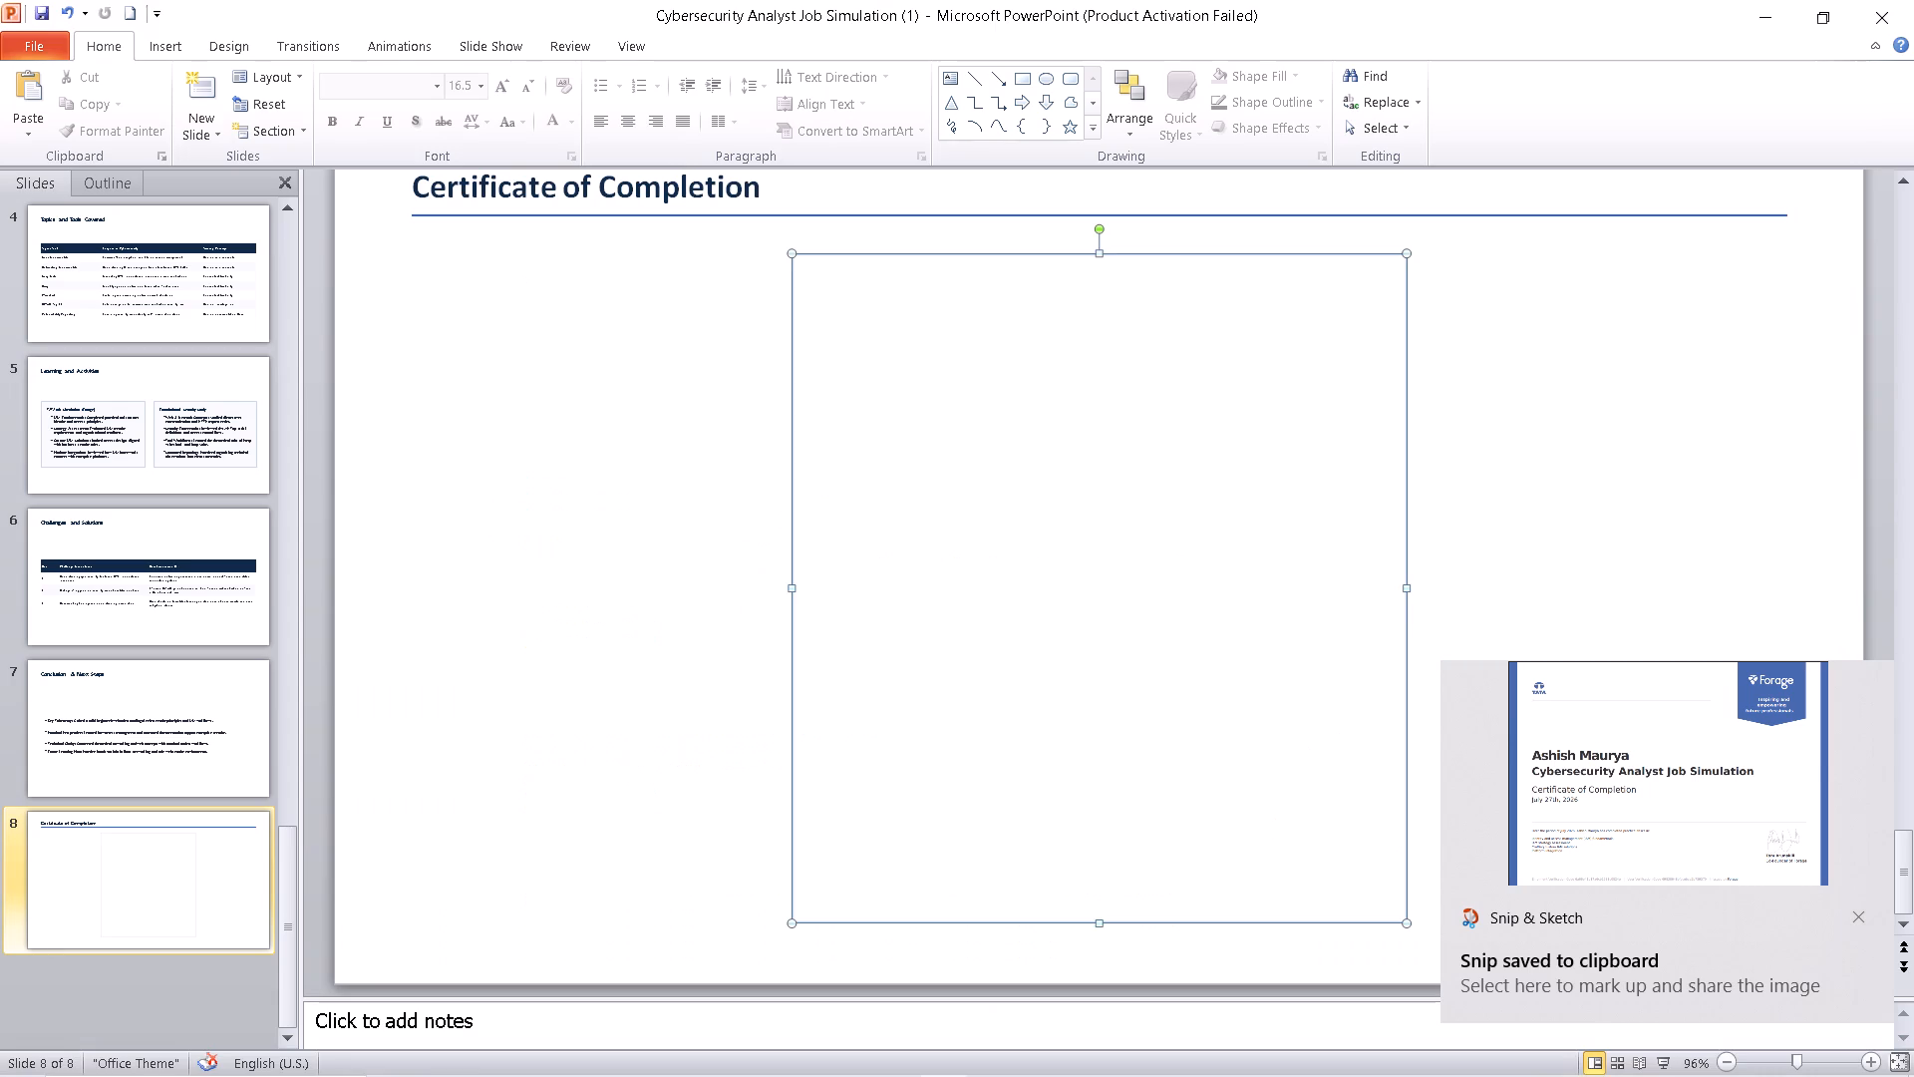
pyautogui.hotkey('ctrl', 'v')
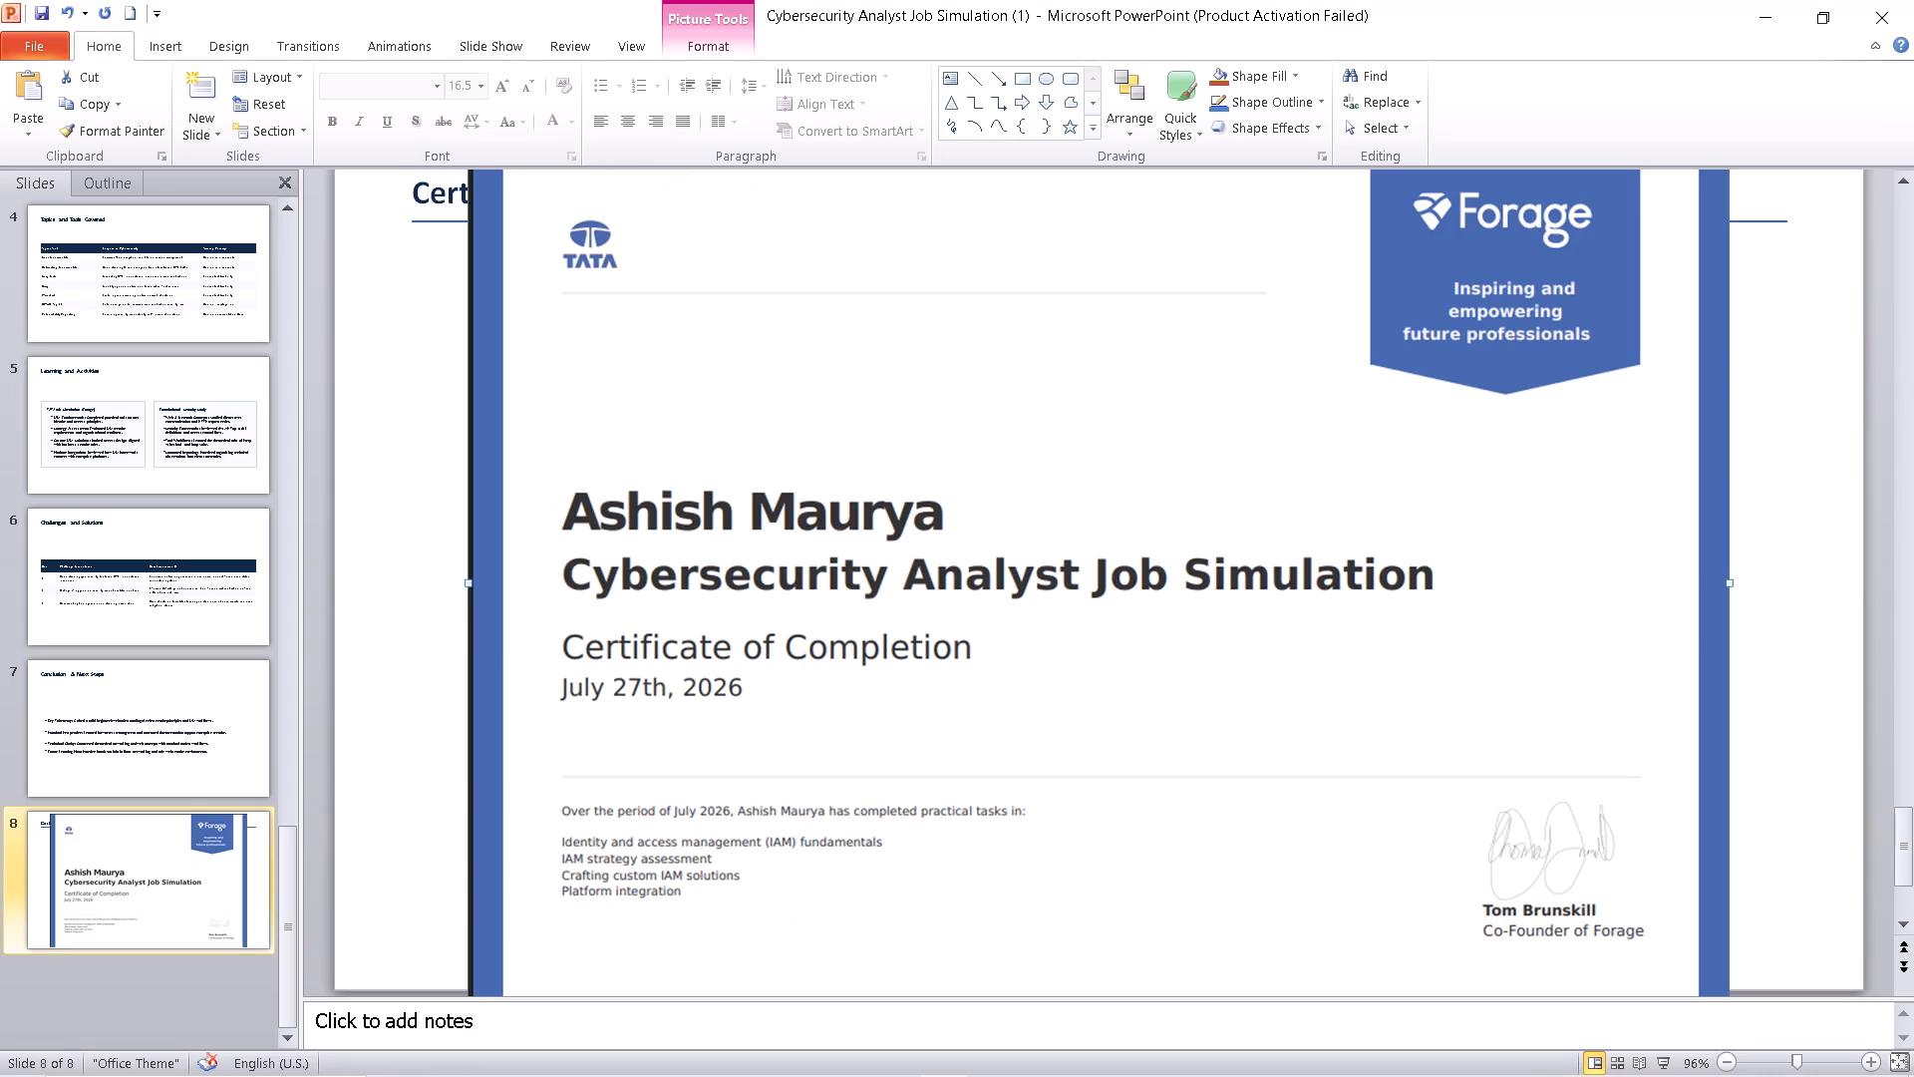
# Shrink the pasted certificate, place it below the slide heading over the empty frame, and stretch its height downward to cover the frame's bottom edge.
pyautogui.scroll(9, 1108, 451)
pyautogui.scroll(-11, 1108, 451)
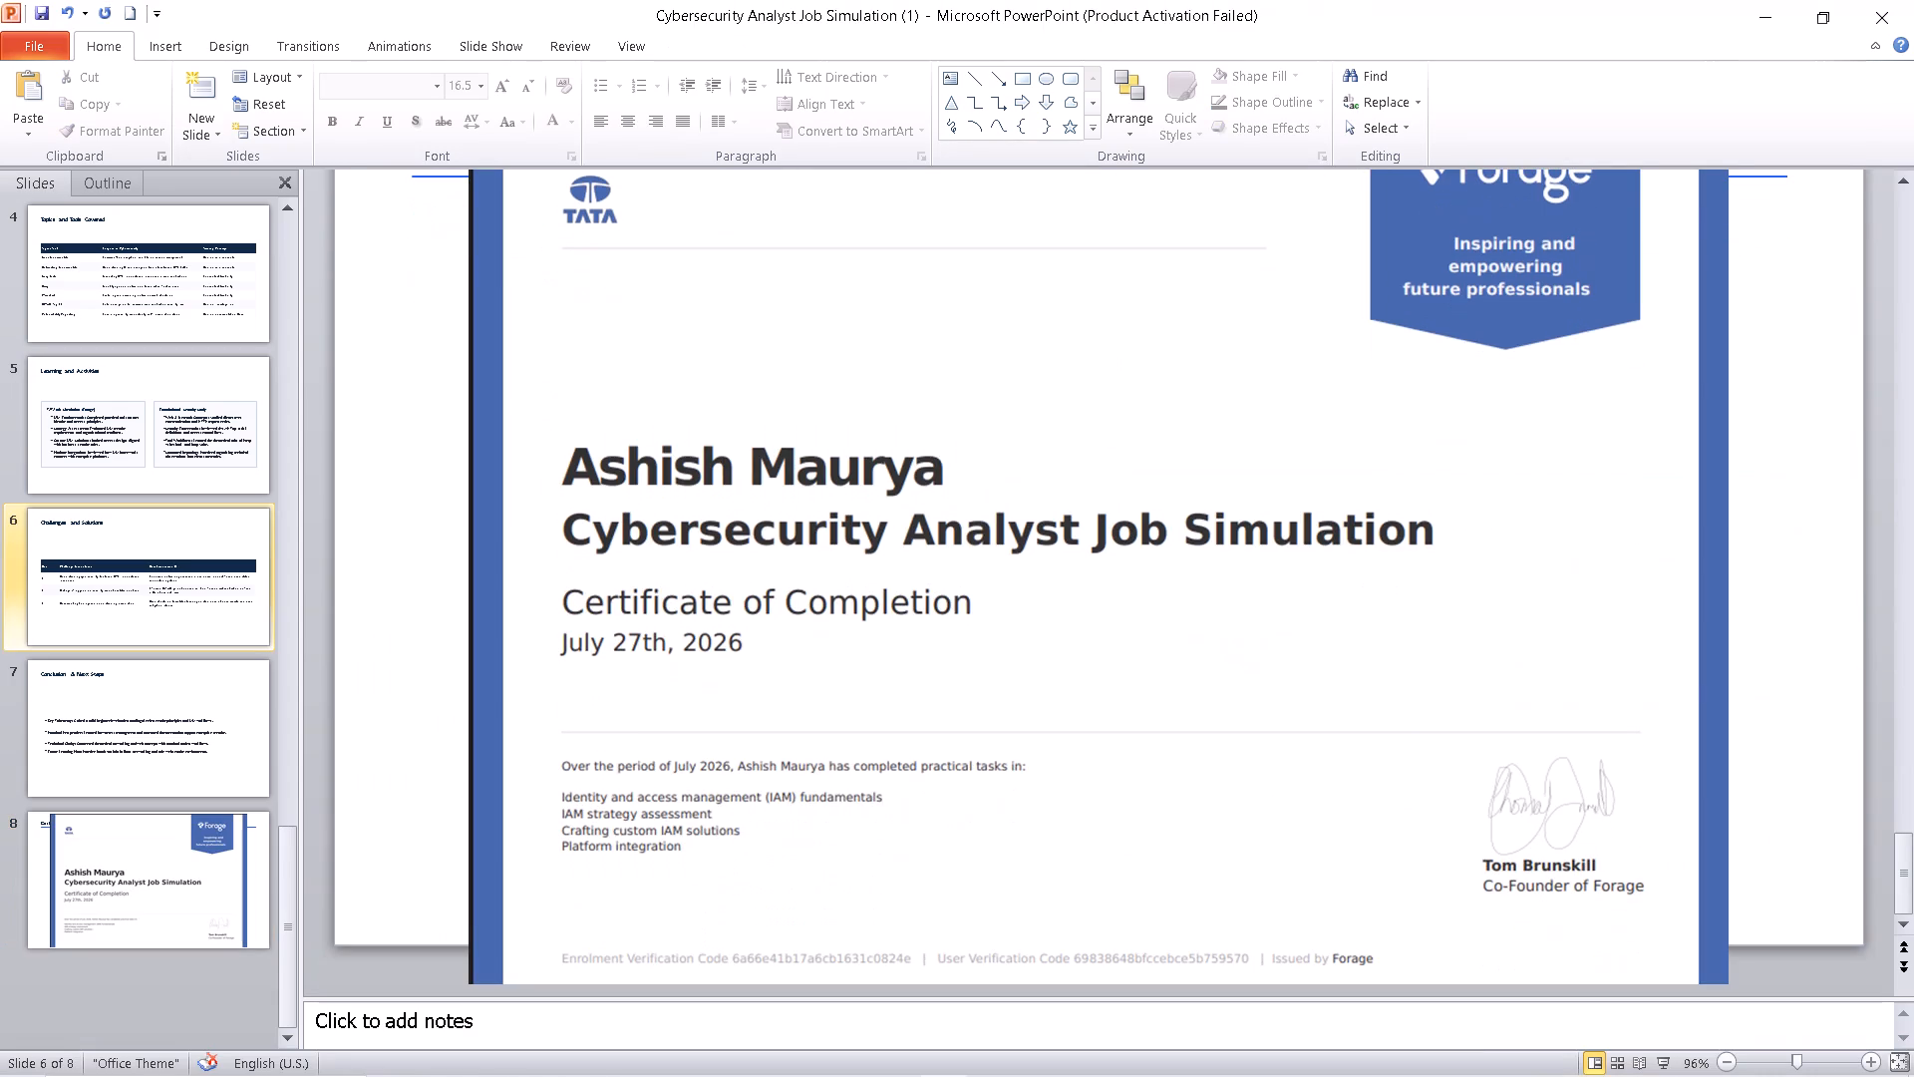
pyautogui.scroll(-1, 1108, 451)
pyautogui.click(1685, 917)
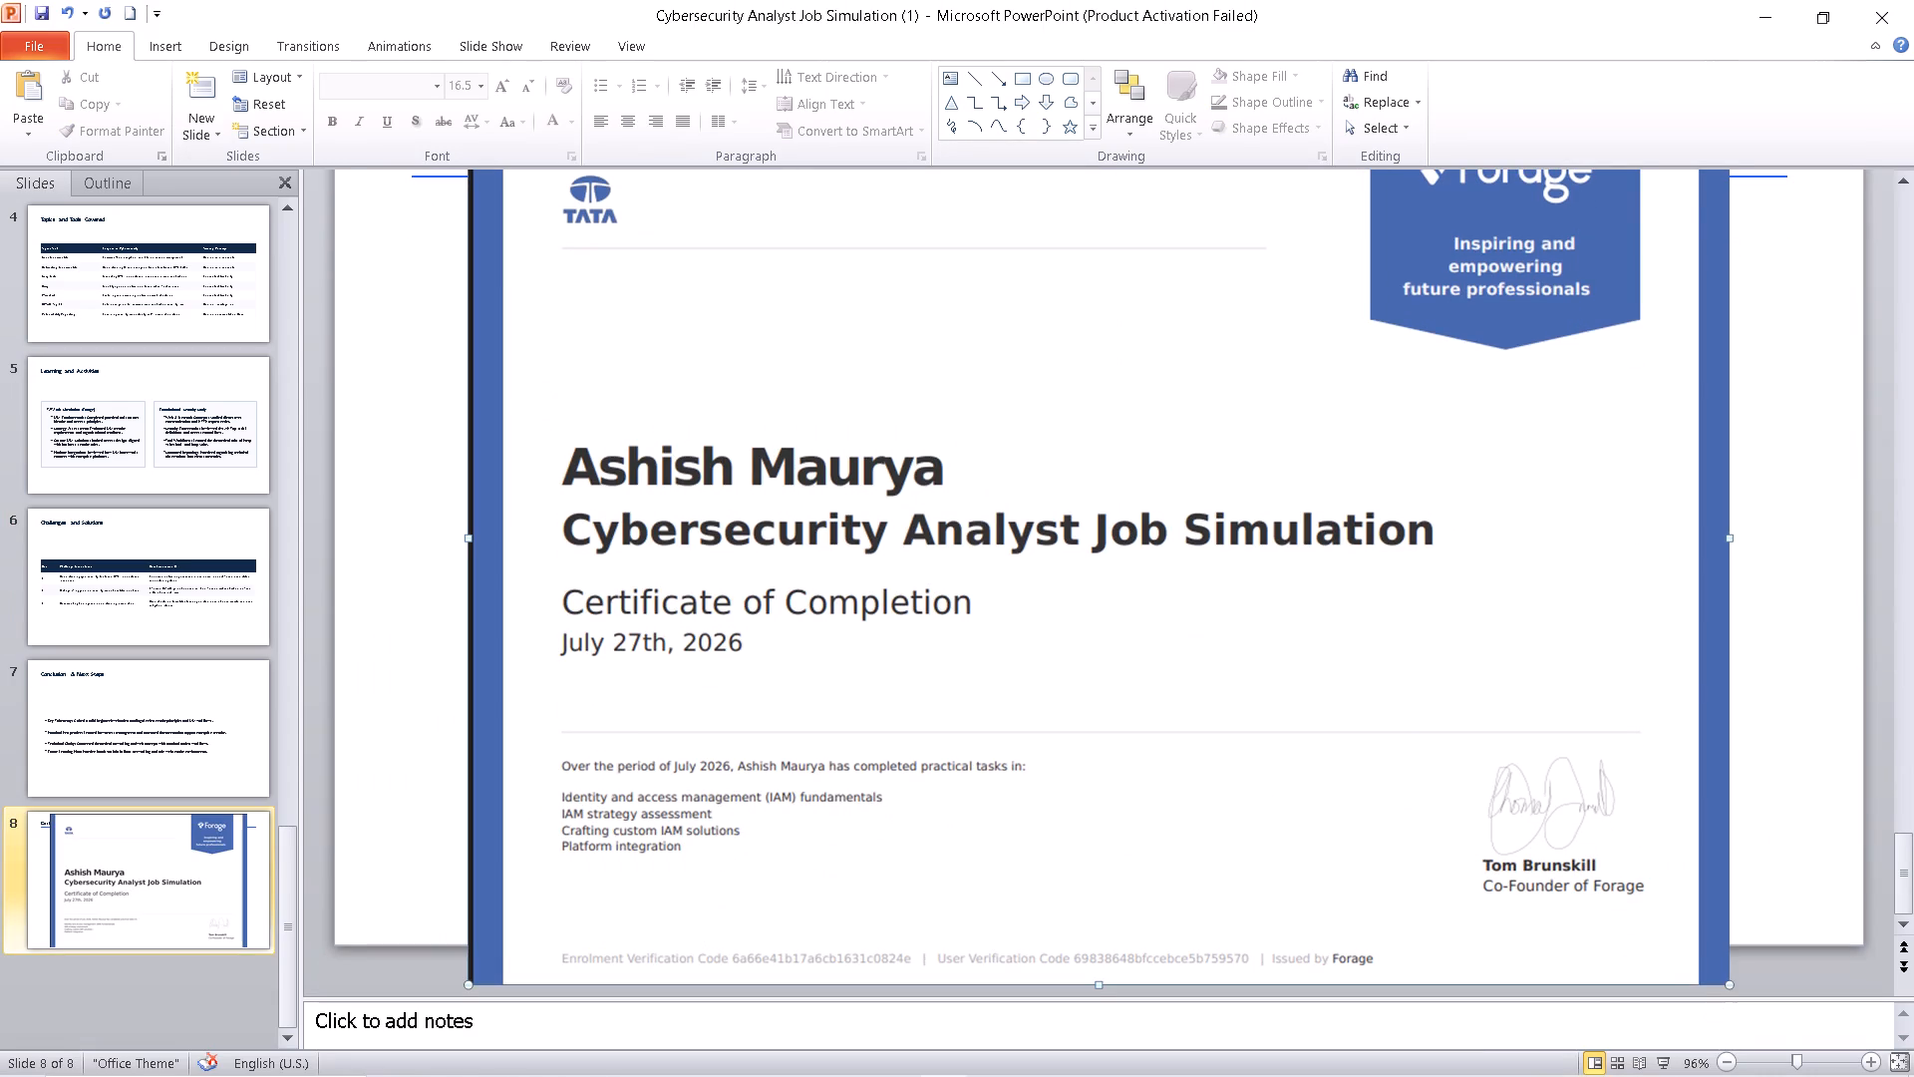
pyautogui.moveTo(1730, 982); pyautogui.dragTo(1376, 567)
pyautogui.moveTo(1060, 472); pyautogui.dragTo(1204, 589)
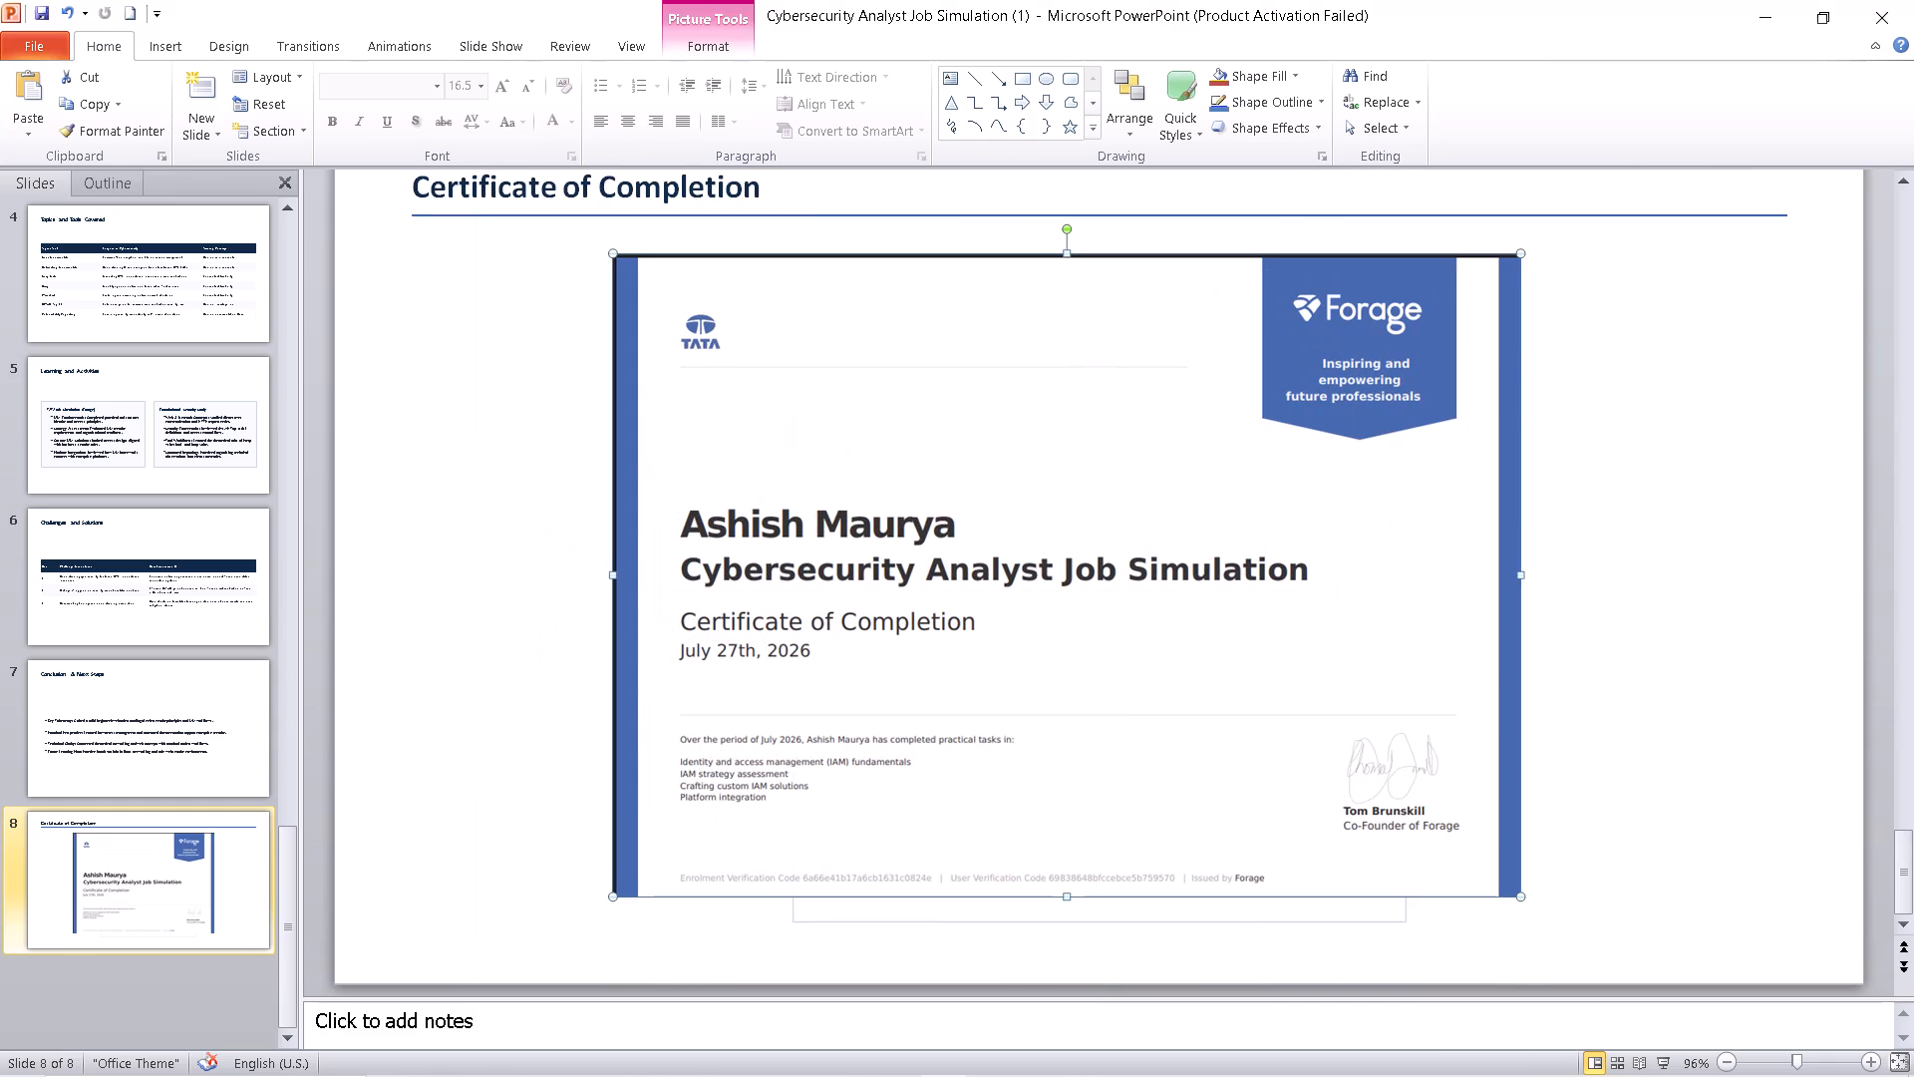
pyautogui.click(1066, 894)
pyautogui.moveTo(1066, 894); pyautogui.dragTo(1071, 934)
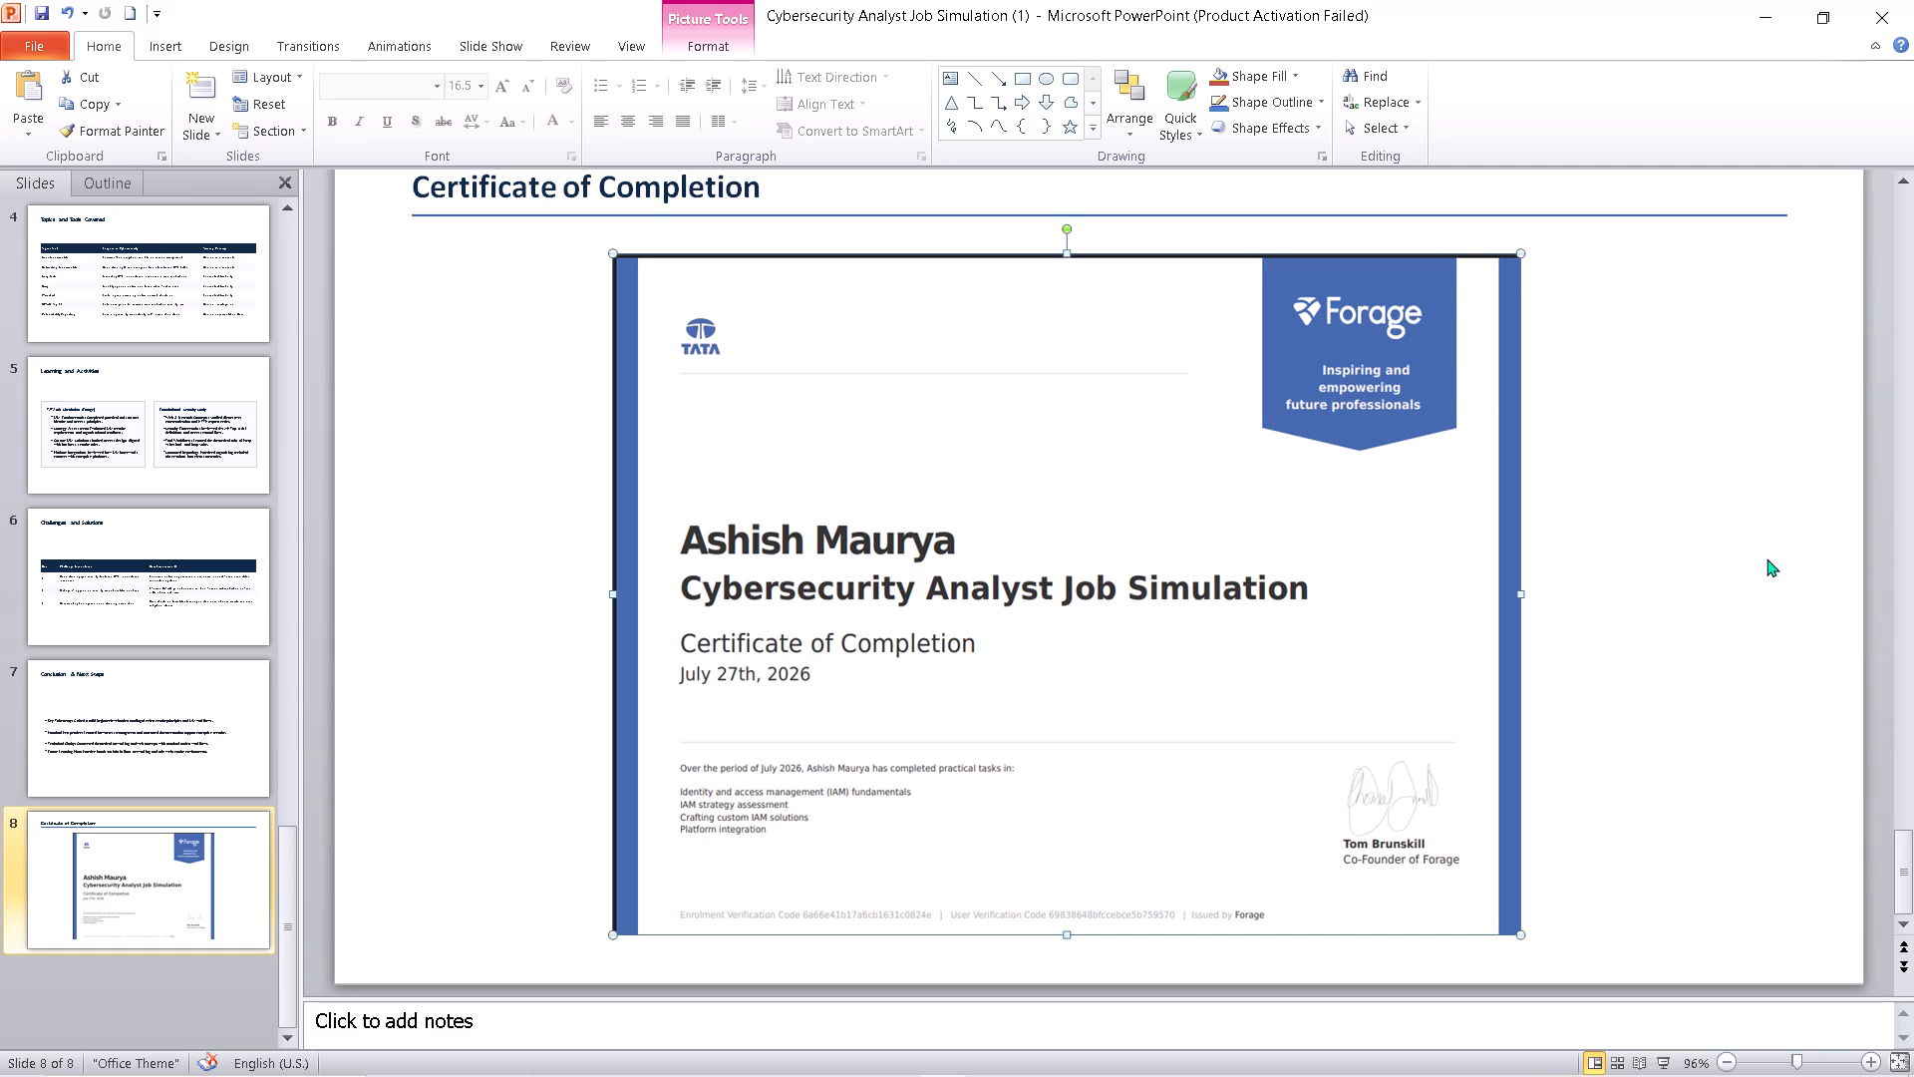
# Look back through the slides from the certificate slide to the title slide to check the edited presentation.
pyautogui.scroll(4, 1766, 558)
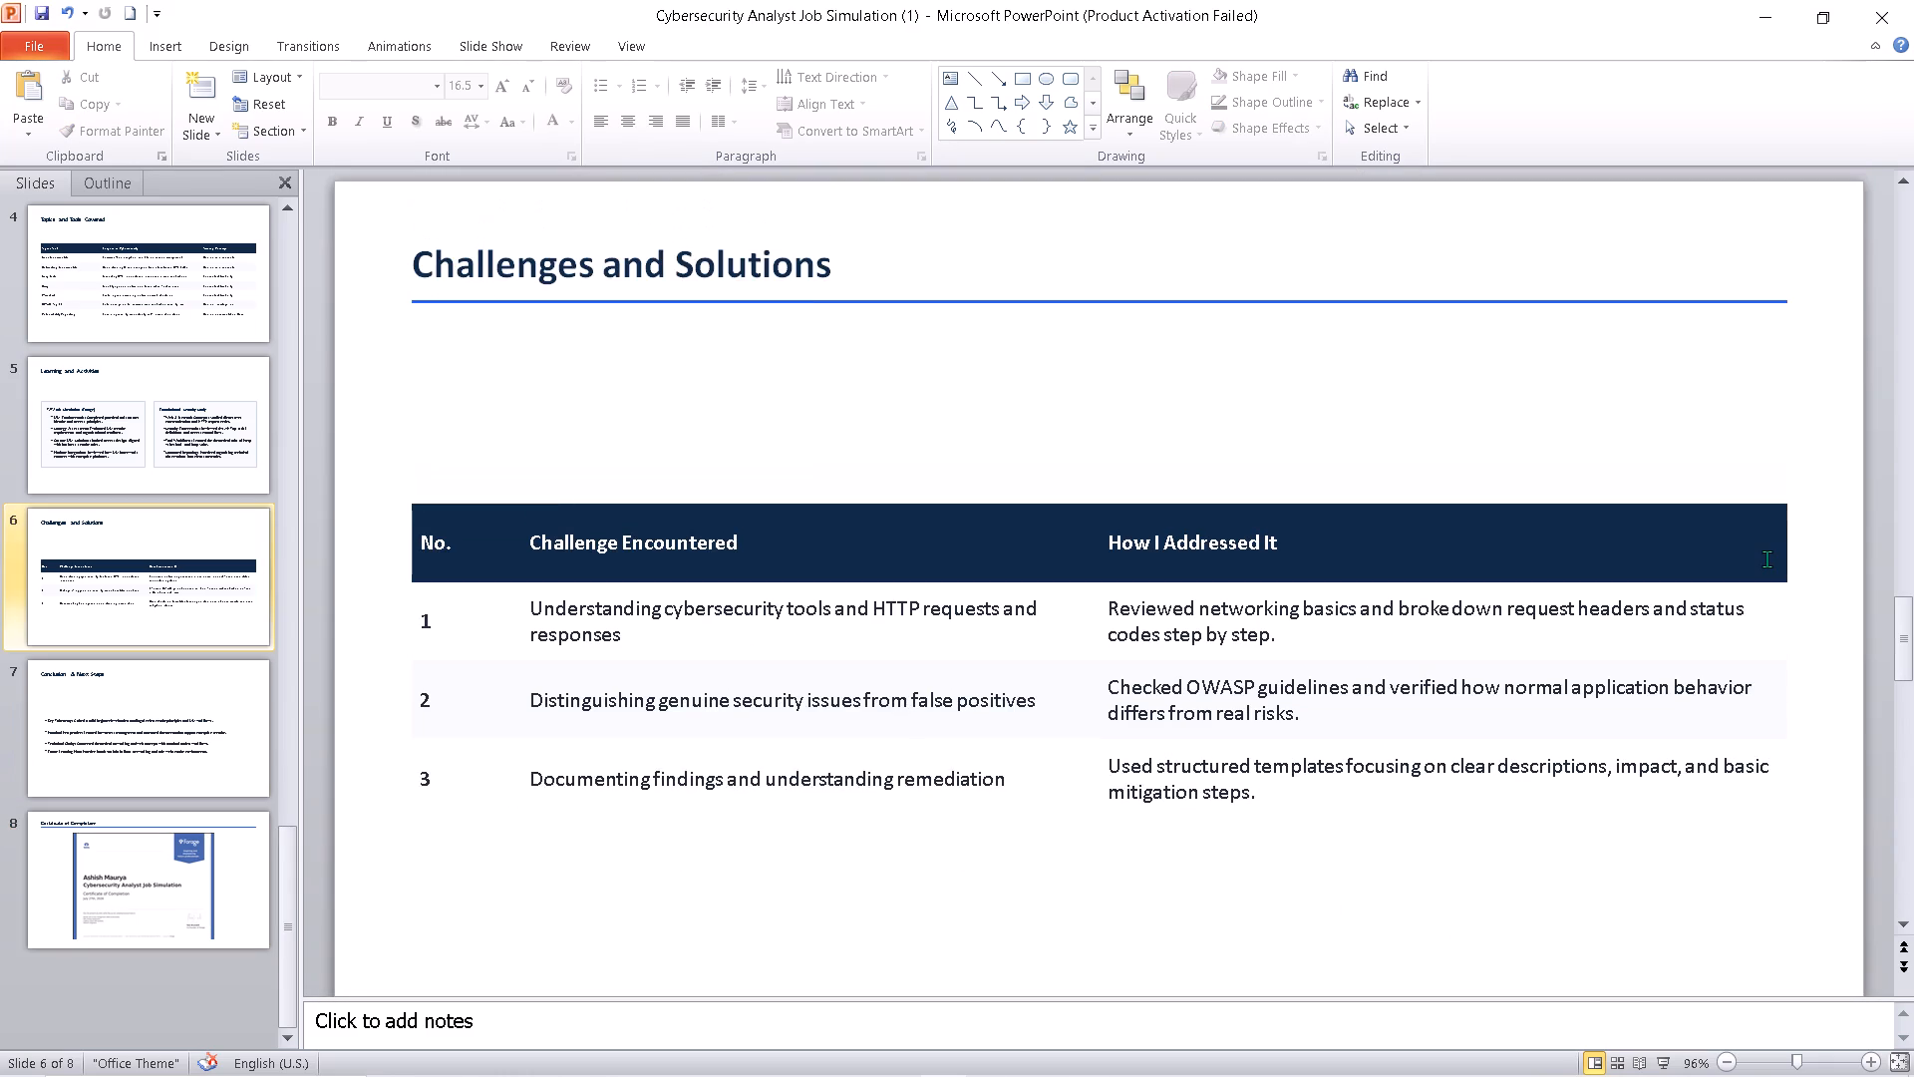
pyautogui.scroll(2, 1766, 558)
pyautogui.scroll(-15, 1766, 558)
pyautogui.scroll(20, 1766, 558)
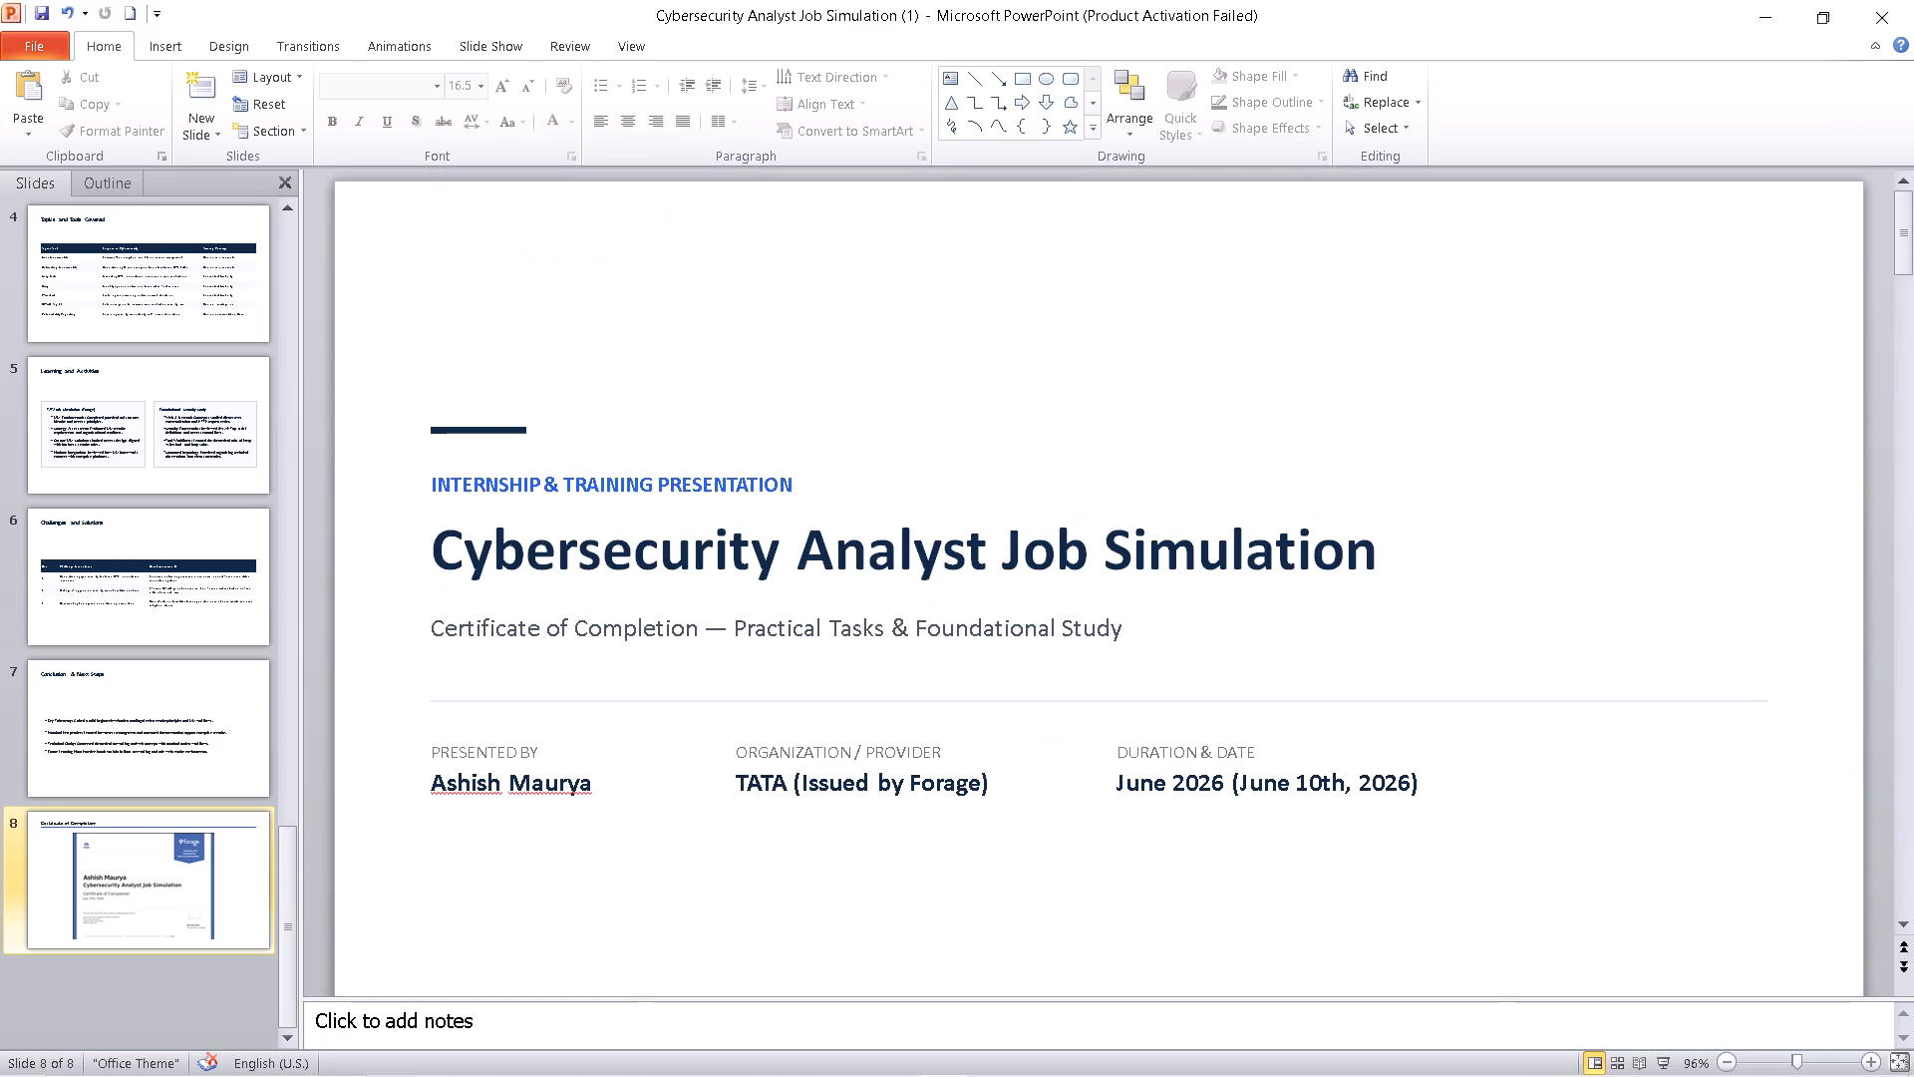
pyautogui.scroll(13, 1766, 558)
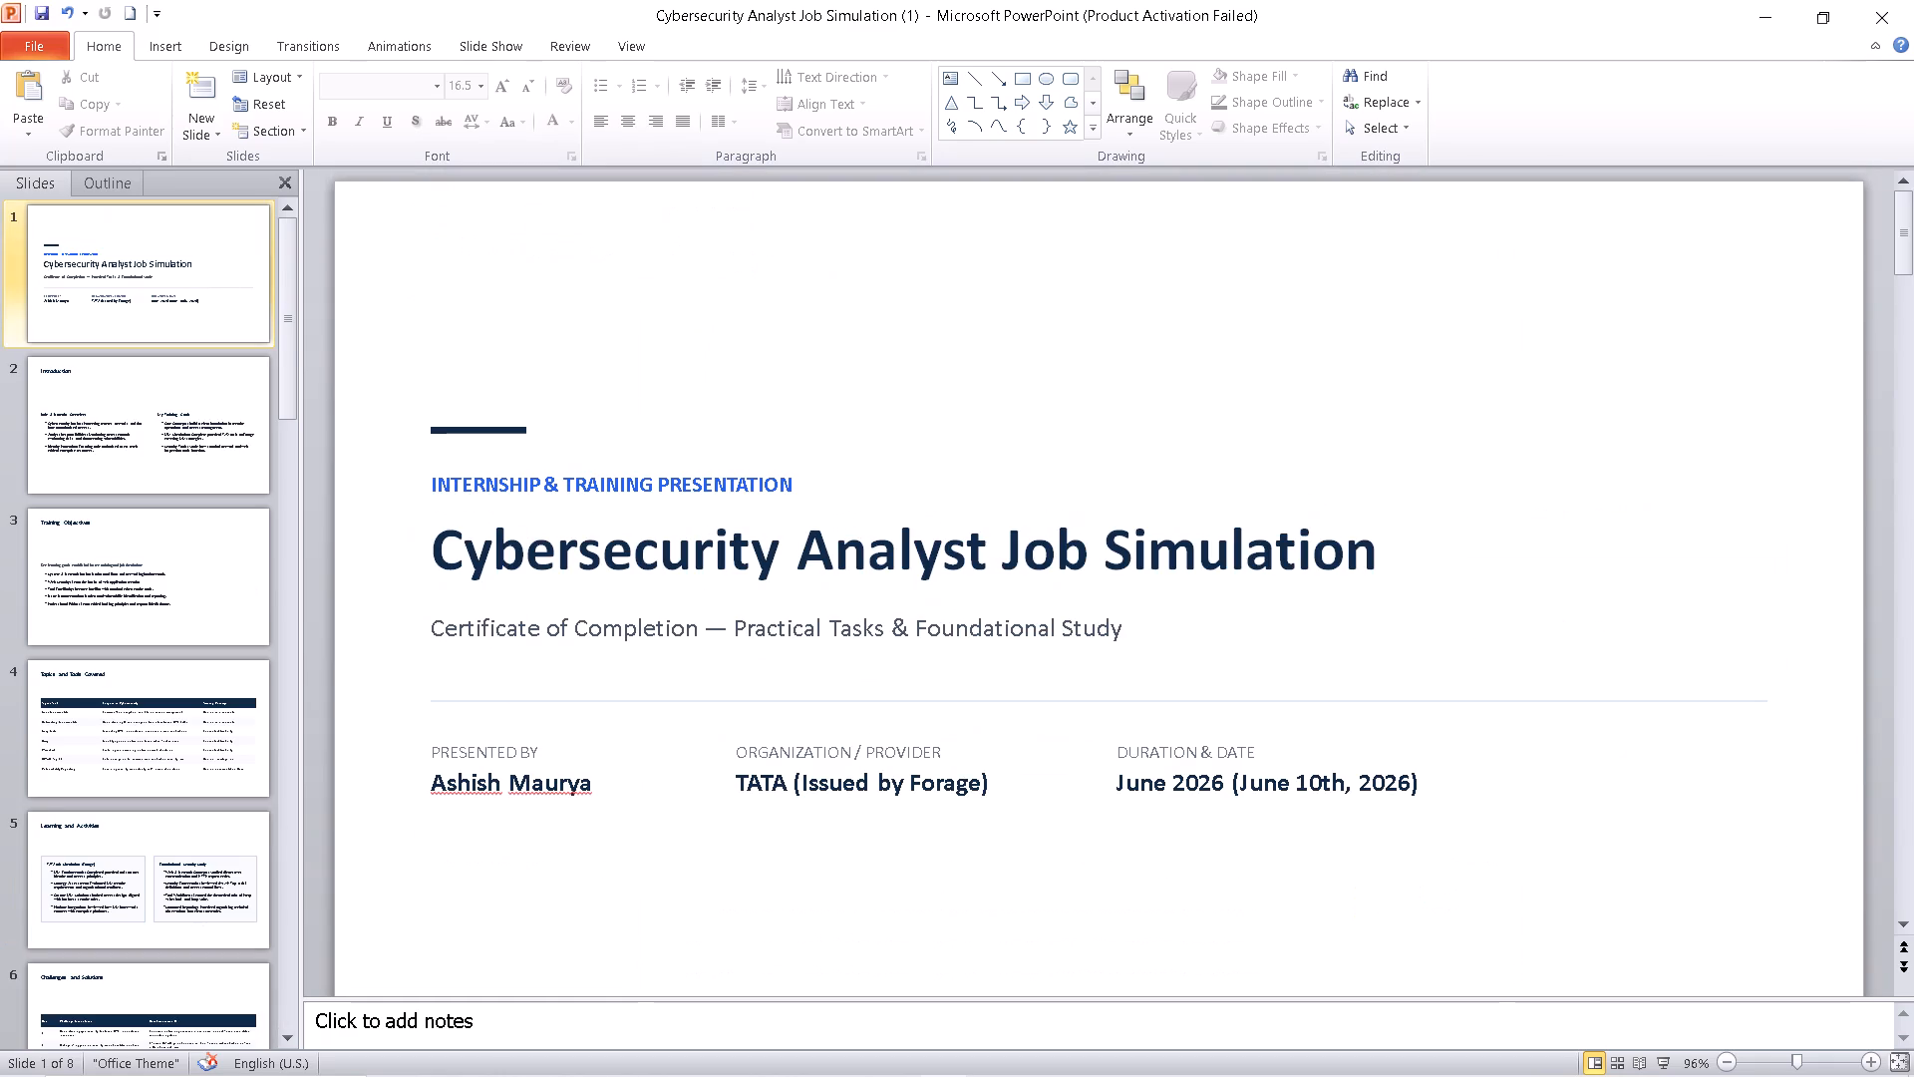
# Save a copy of the presentation in Downloads as "Cybersecurity Analyst Job Simulation (1)finalPPt".
pyautogui.hotkey('ctrl', 'shift', 's')
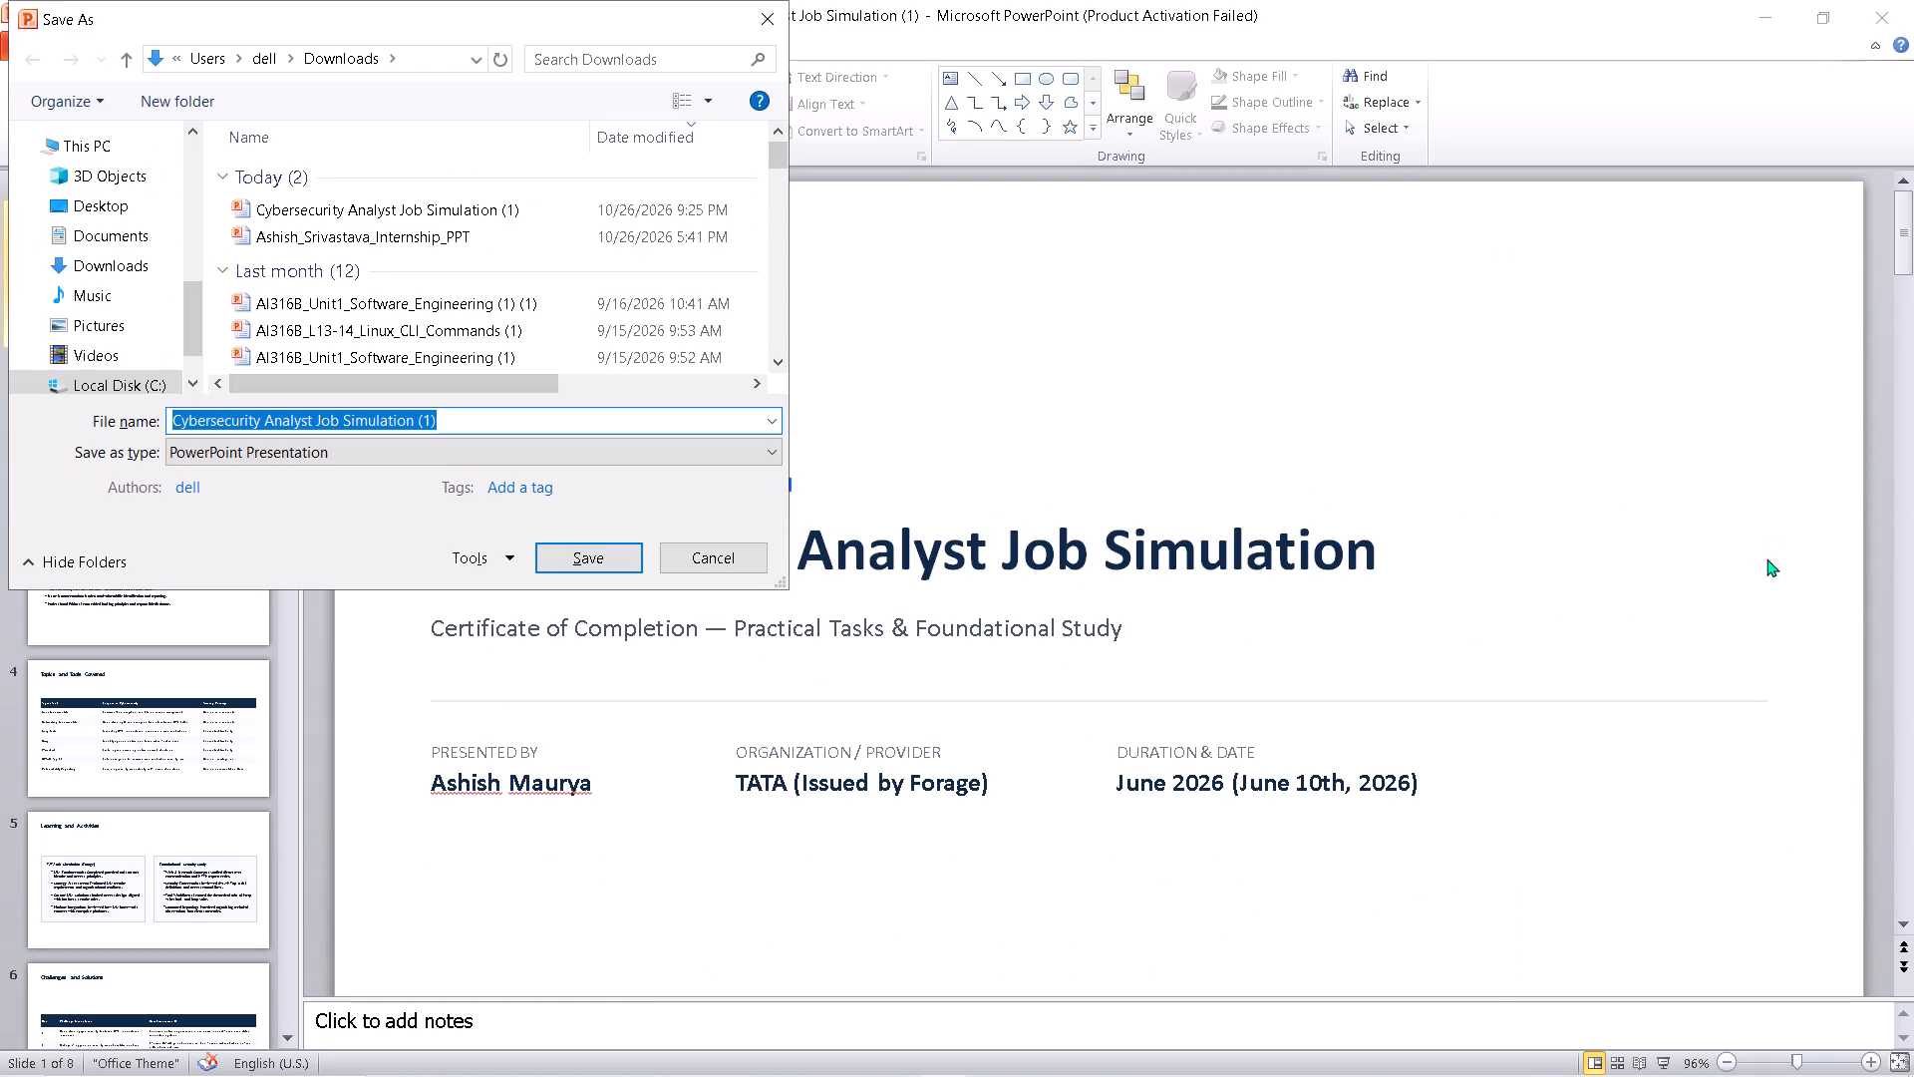
pyautogui.click(440, 420)
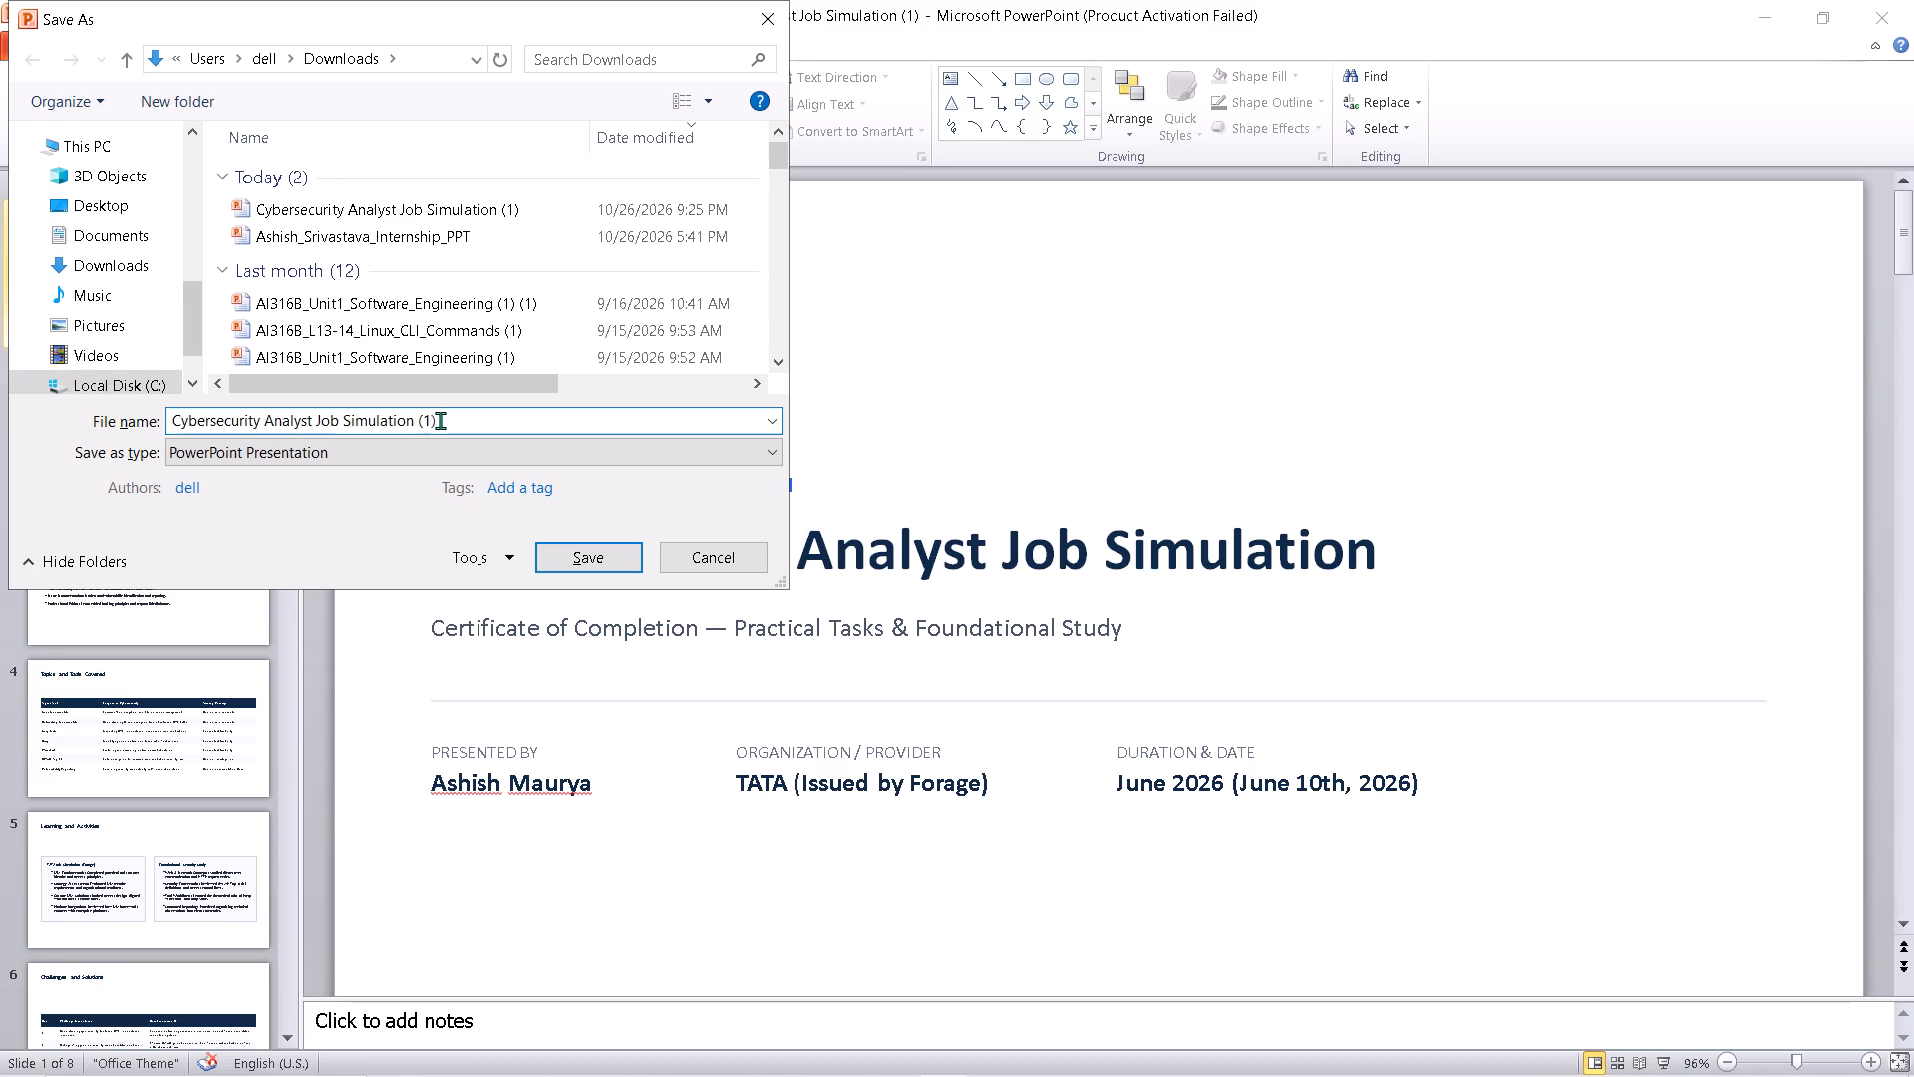
pyautogui.write('final')
pyautogui.press('space')
pyautogui.write('pp')
pyautogui.press('BackSpace')
pyautogui.press('BackSpace')
pyautogui.press('BackSpace')
pyautogui.write('PP')
pyautogui.press('t')
pyautogui.click(584, 562)
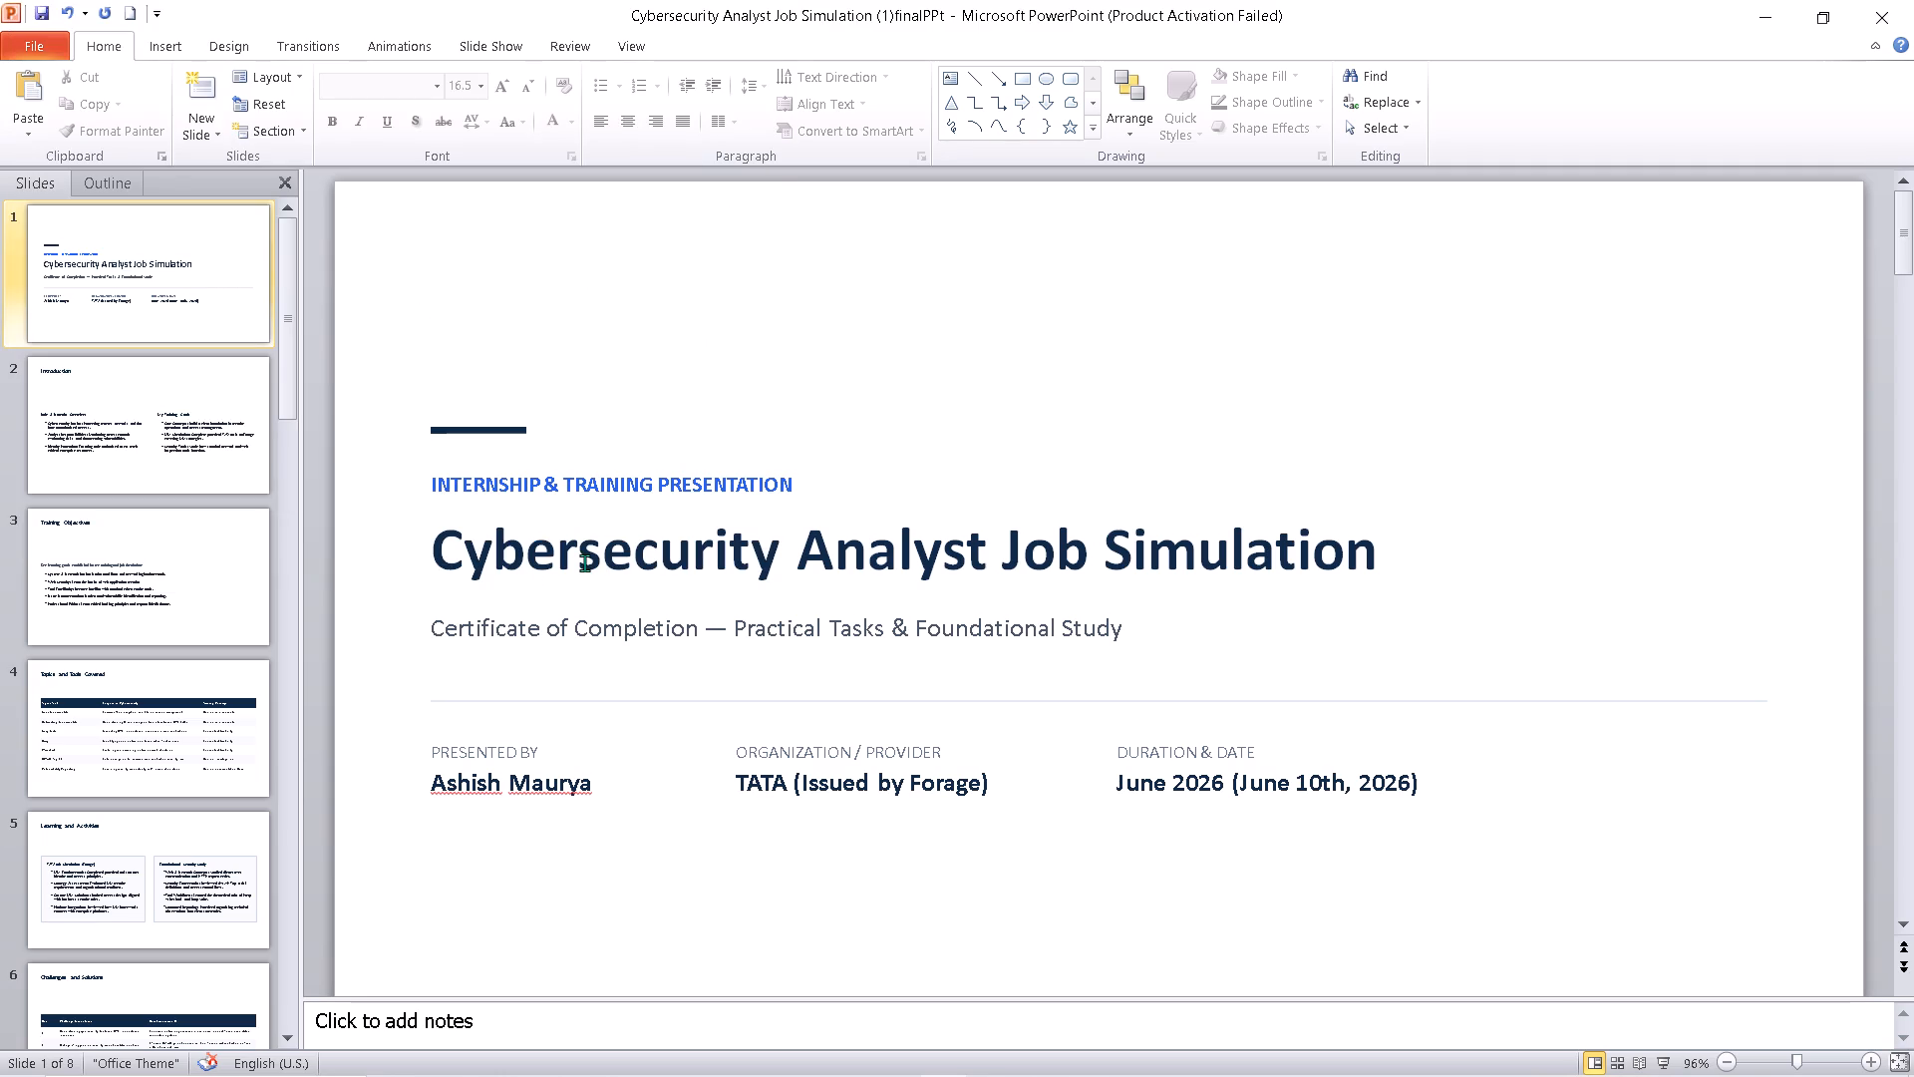
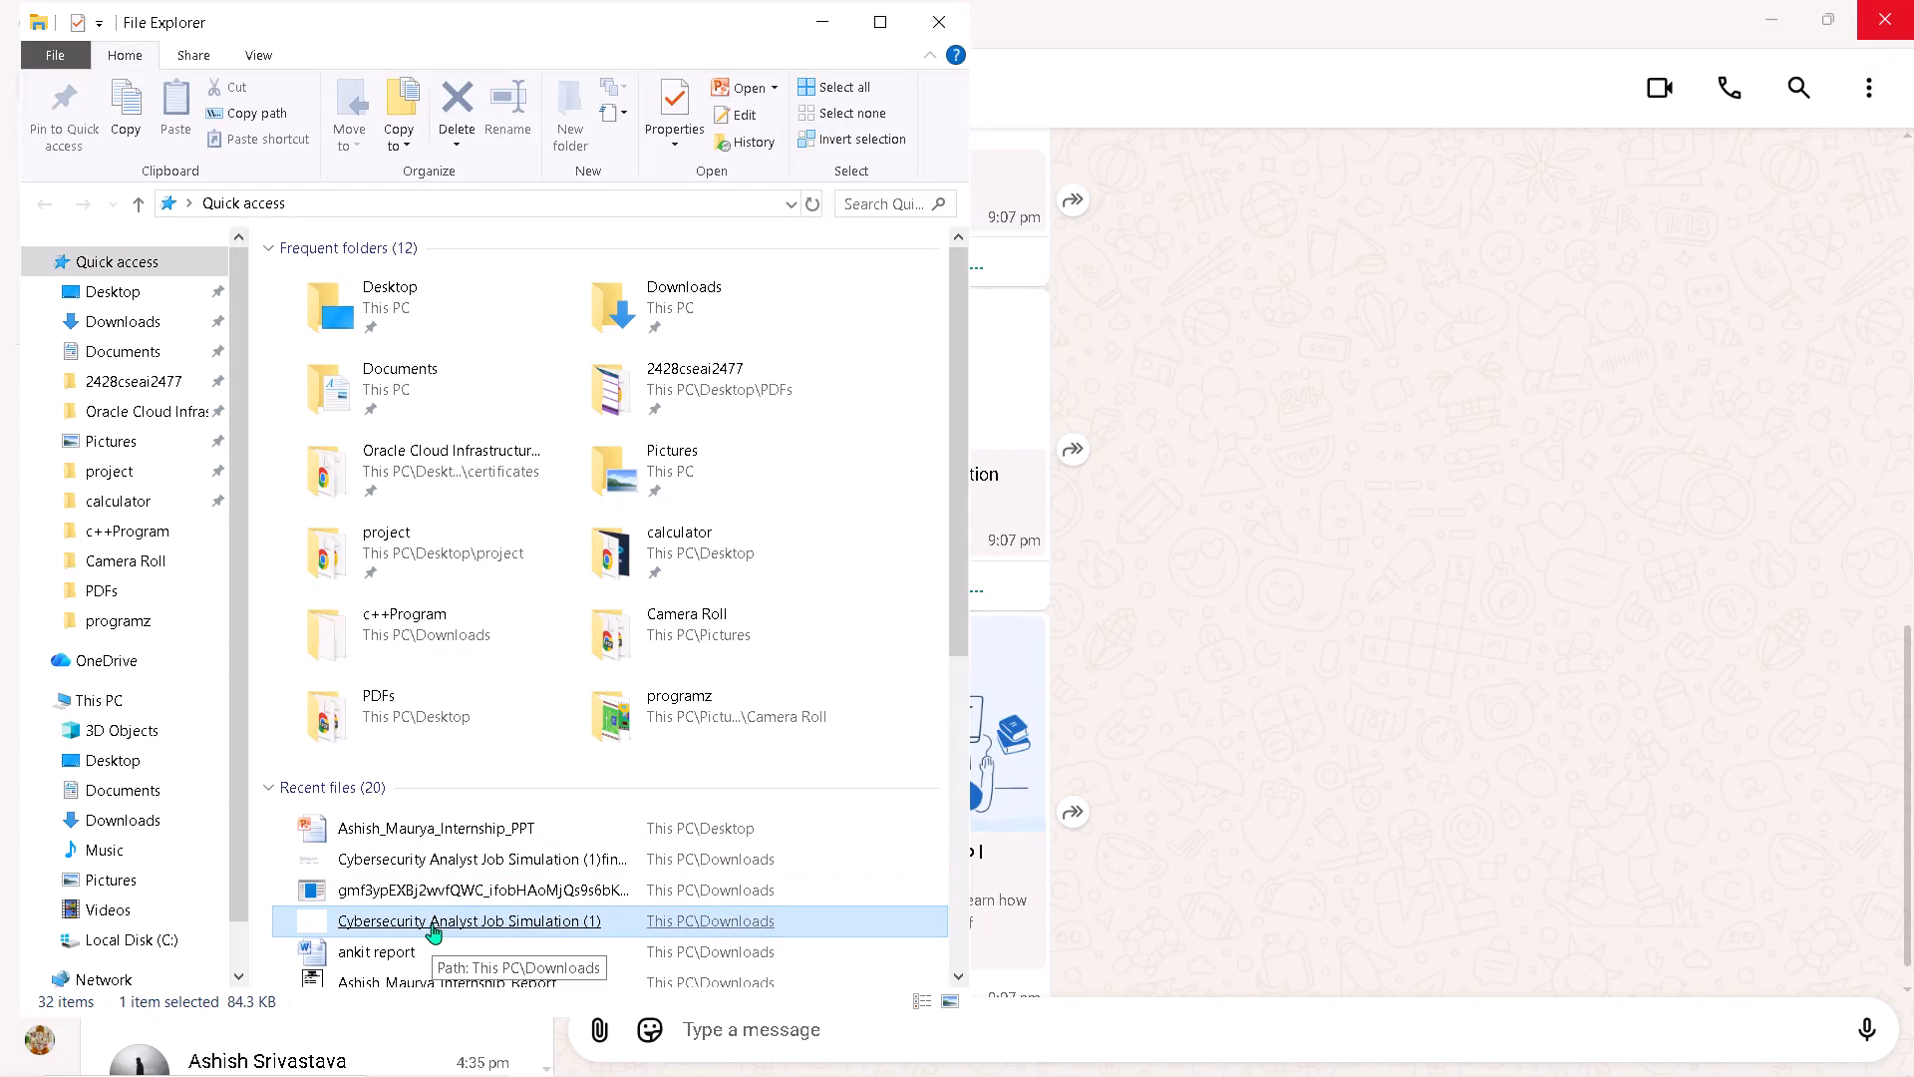
# Open the "ankit report" document from the recent files in Word and enable it for editing.
pyautogui.click(400, 946)
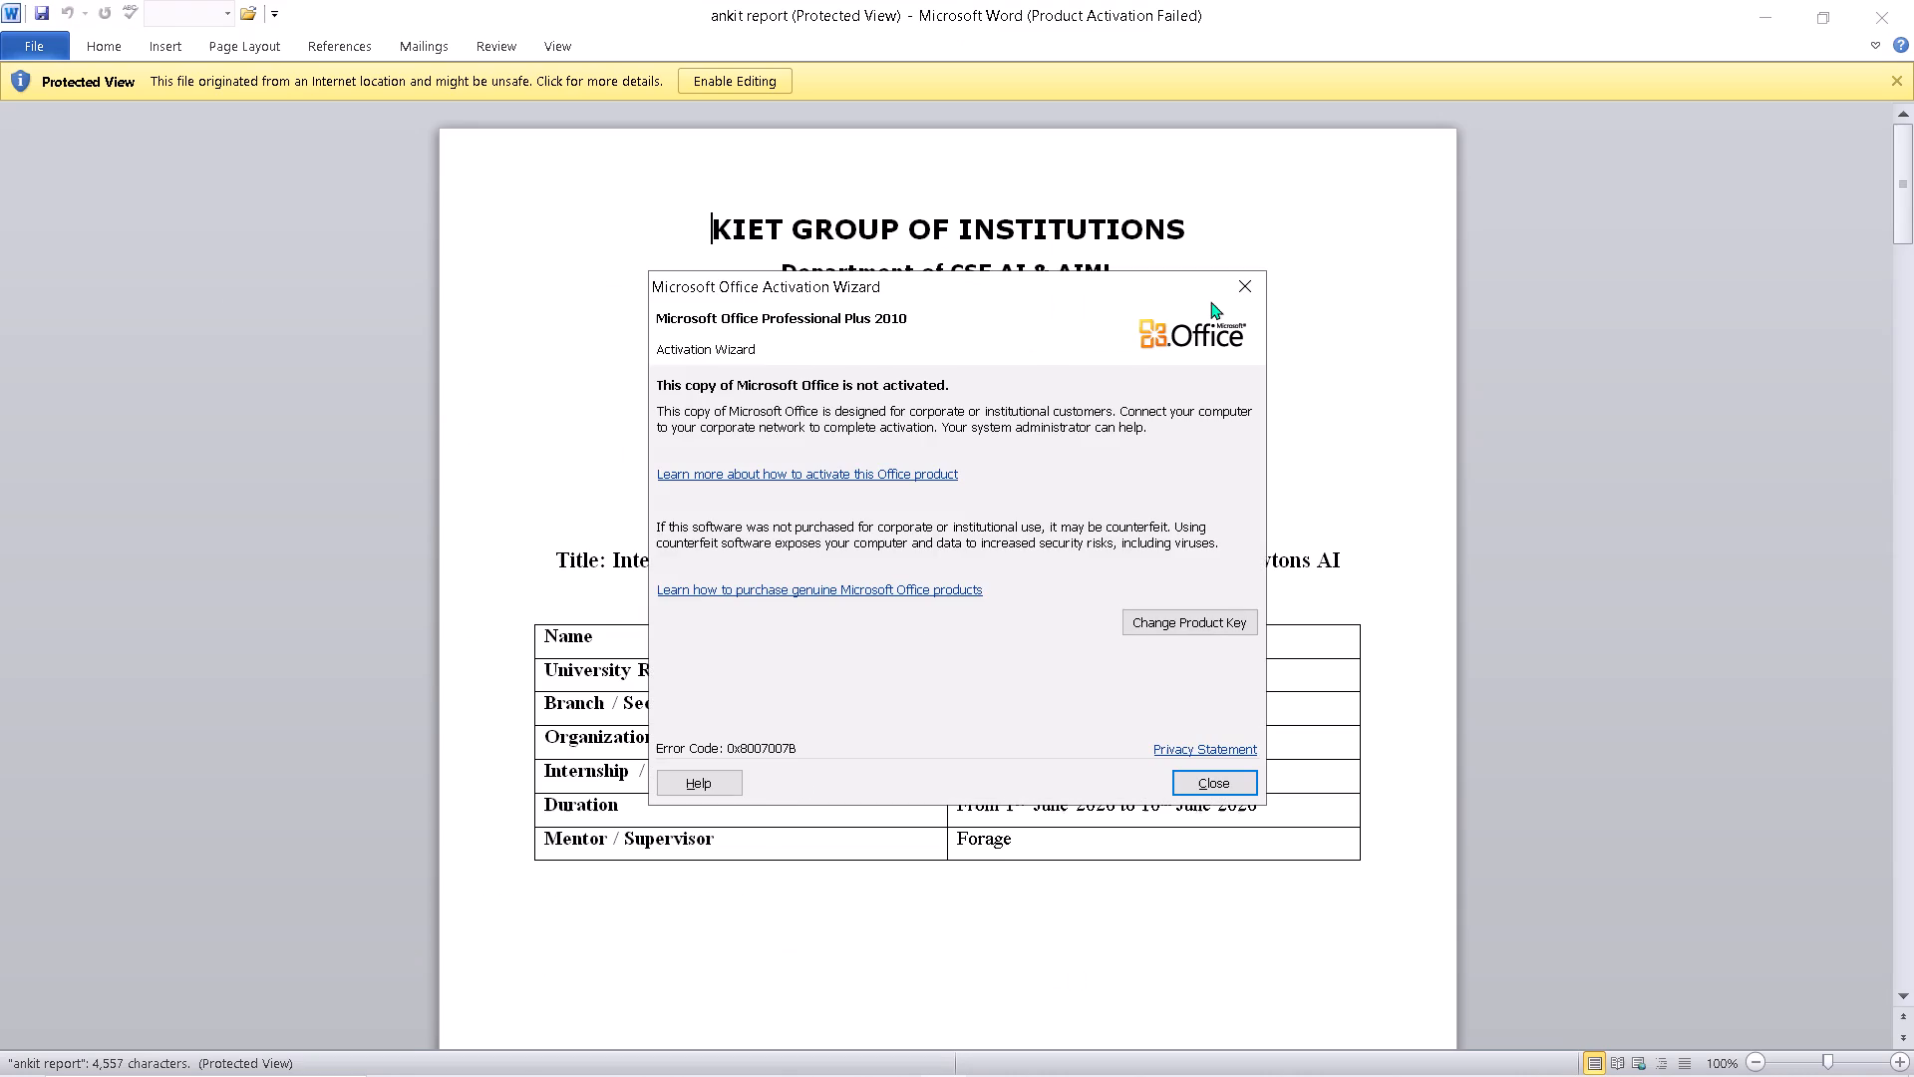
pyautogui.click(1238, 280)
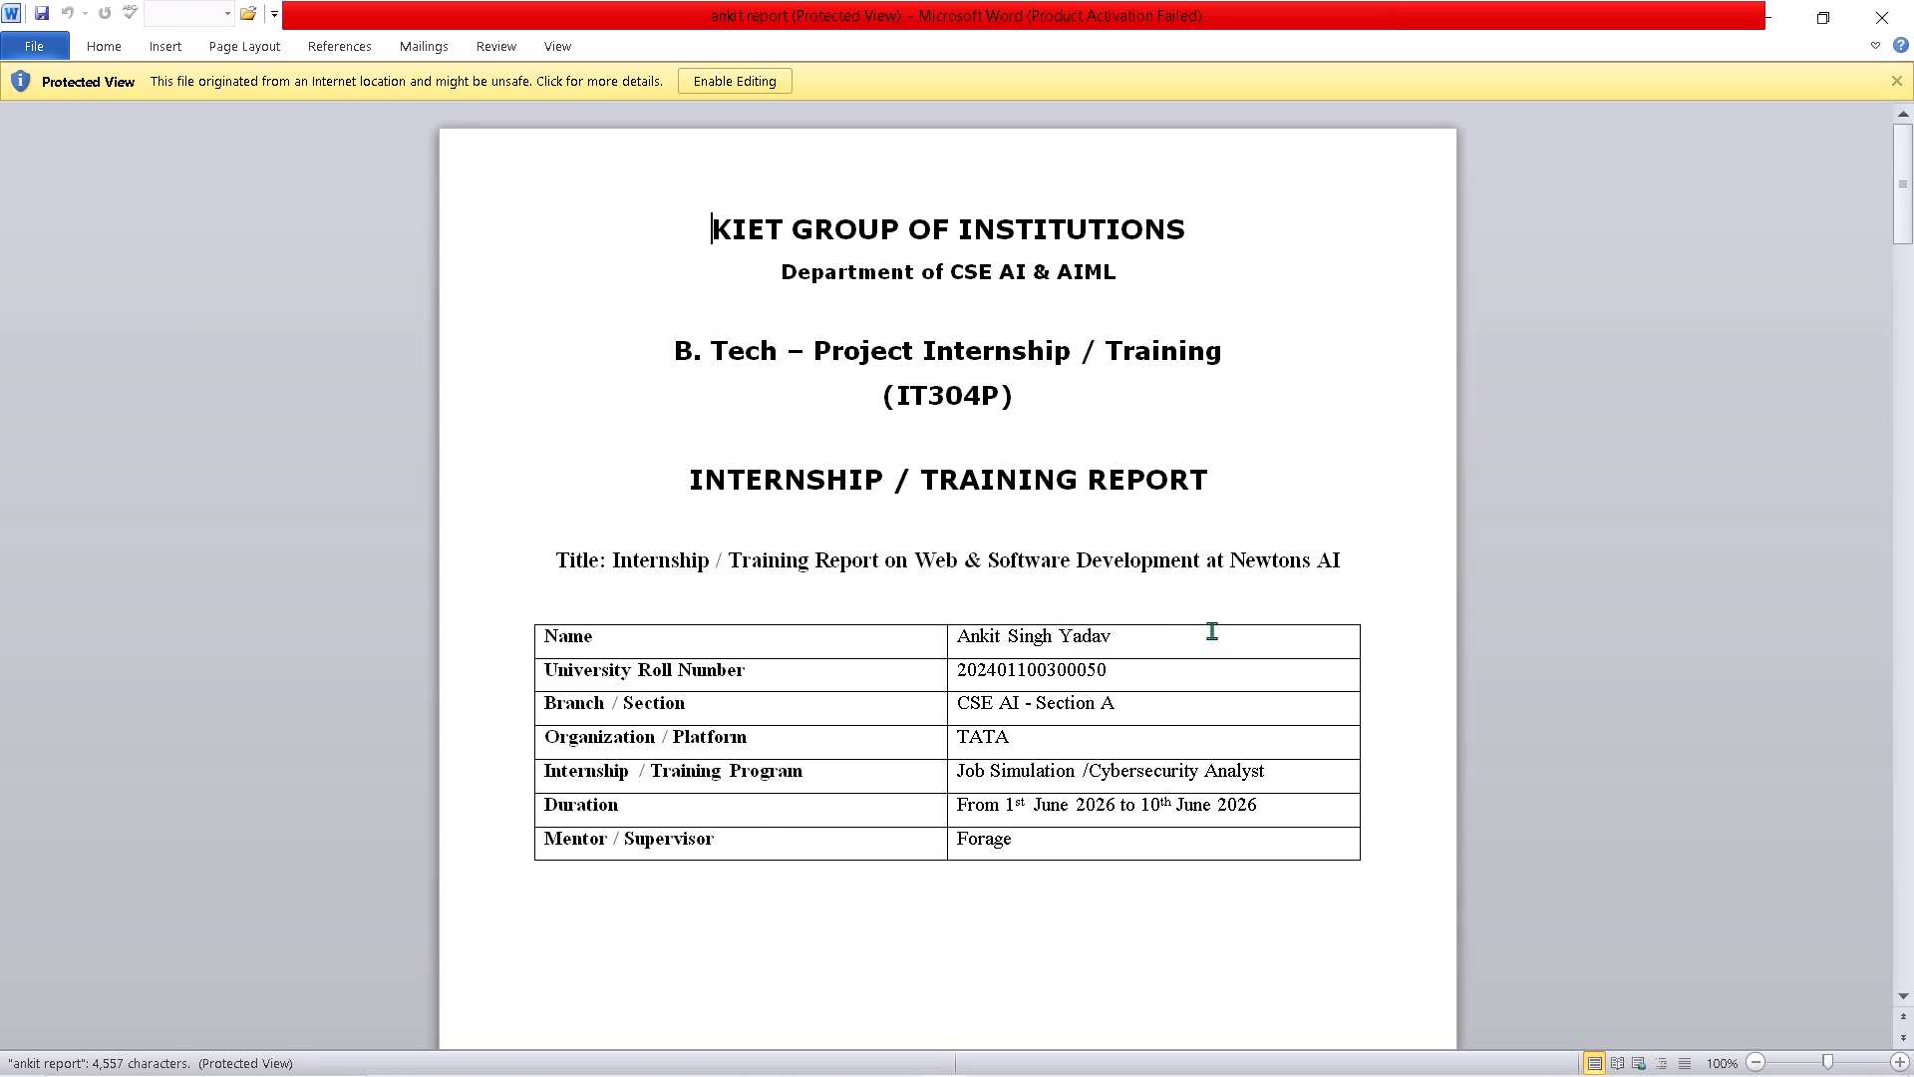
pyautogui.moveTo(1130, 631); pyautogui.dragTo(986, 633)
pyautogui.scroll(-20, 986, 633)
pyautogui.scroll(-7, 986, 633)
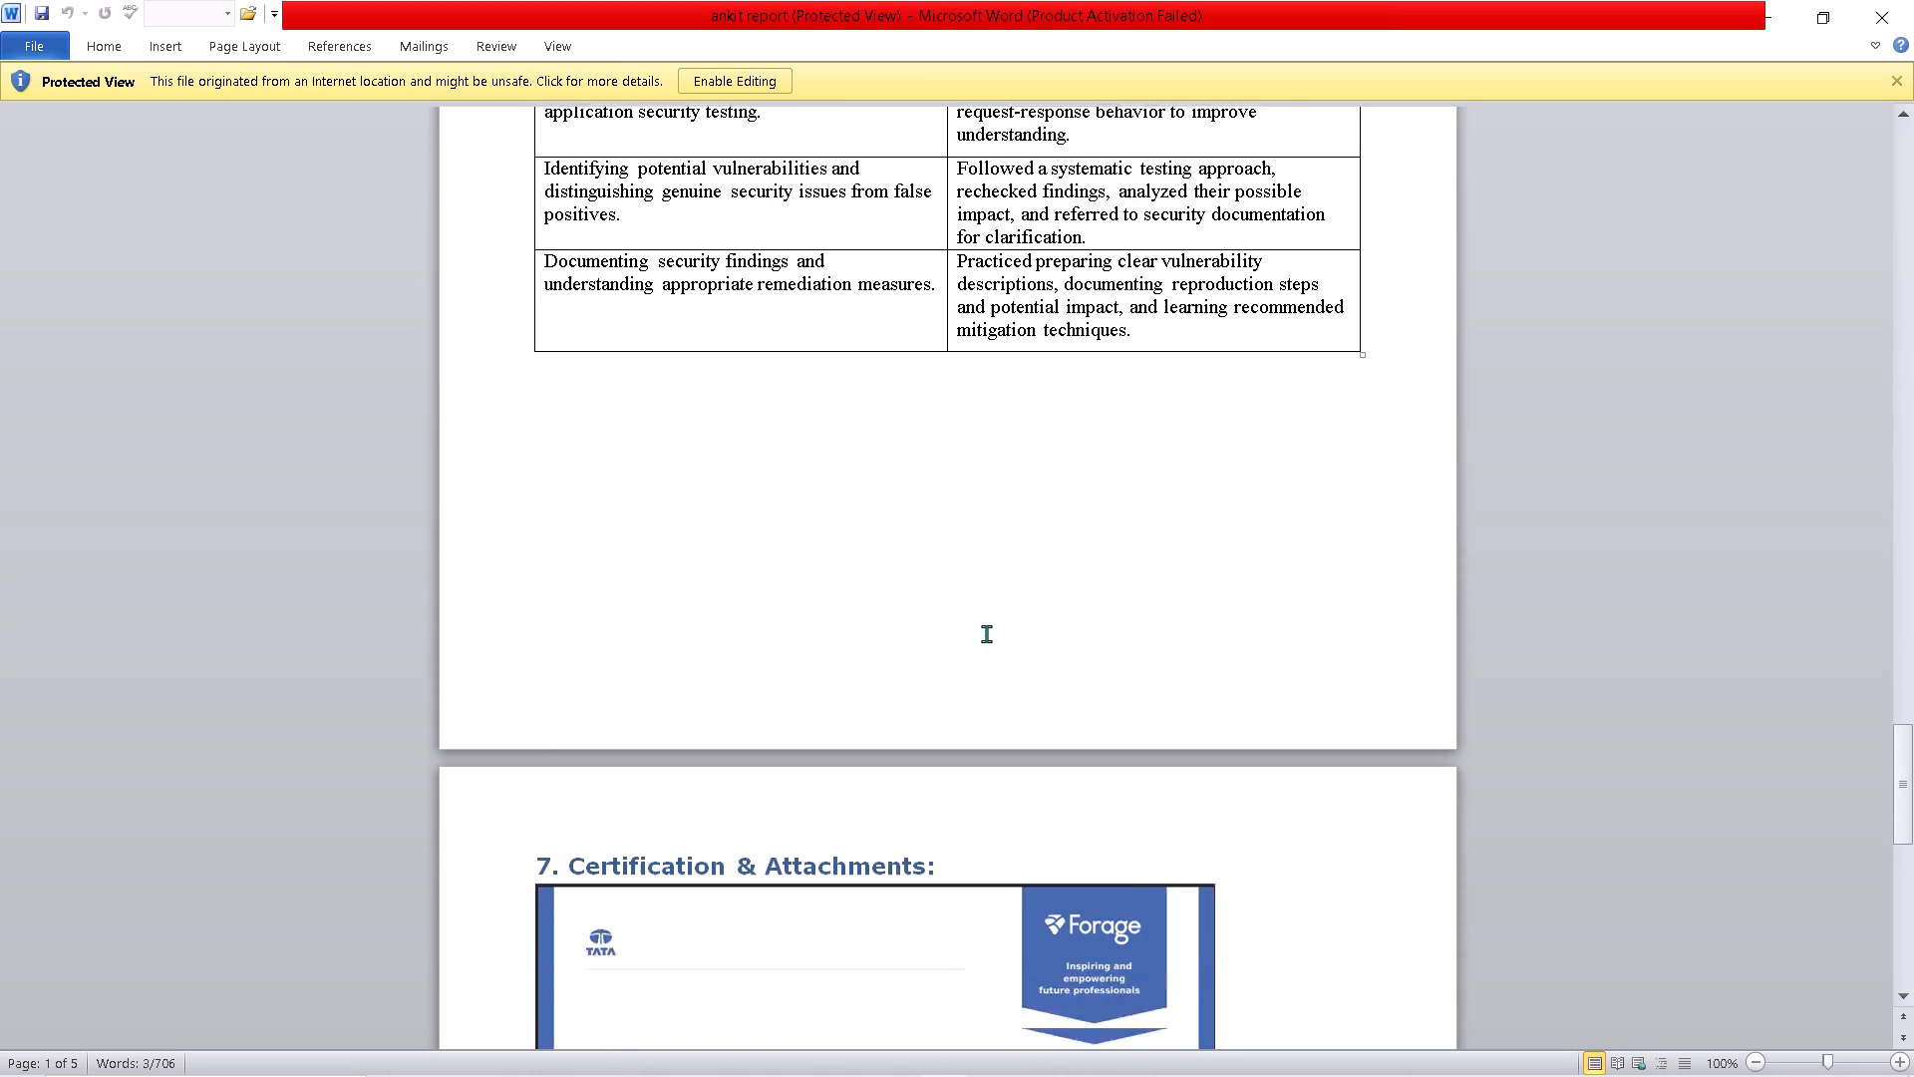
pyautogui.scroll(-20, 986, 633)
pyautogui.scroll(-2, 986, 633)
pyautogui.scroll(14, 986, 633)
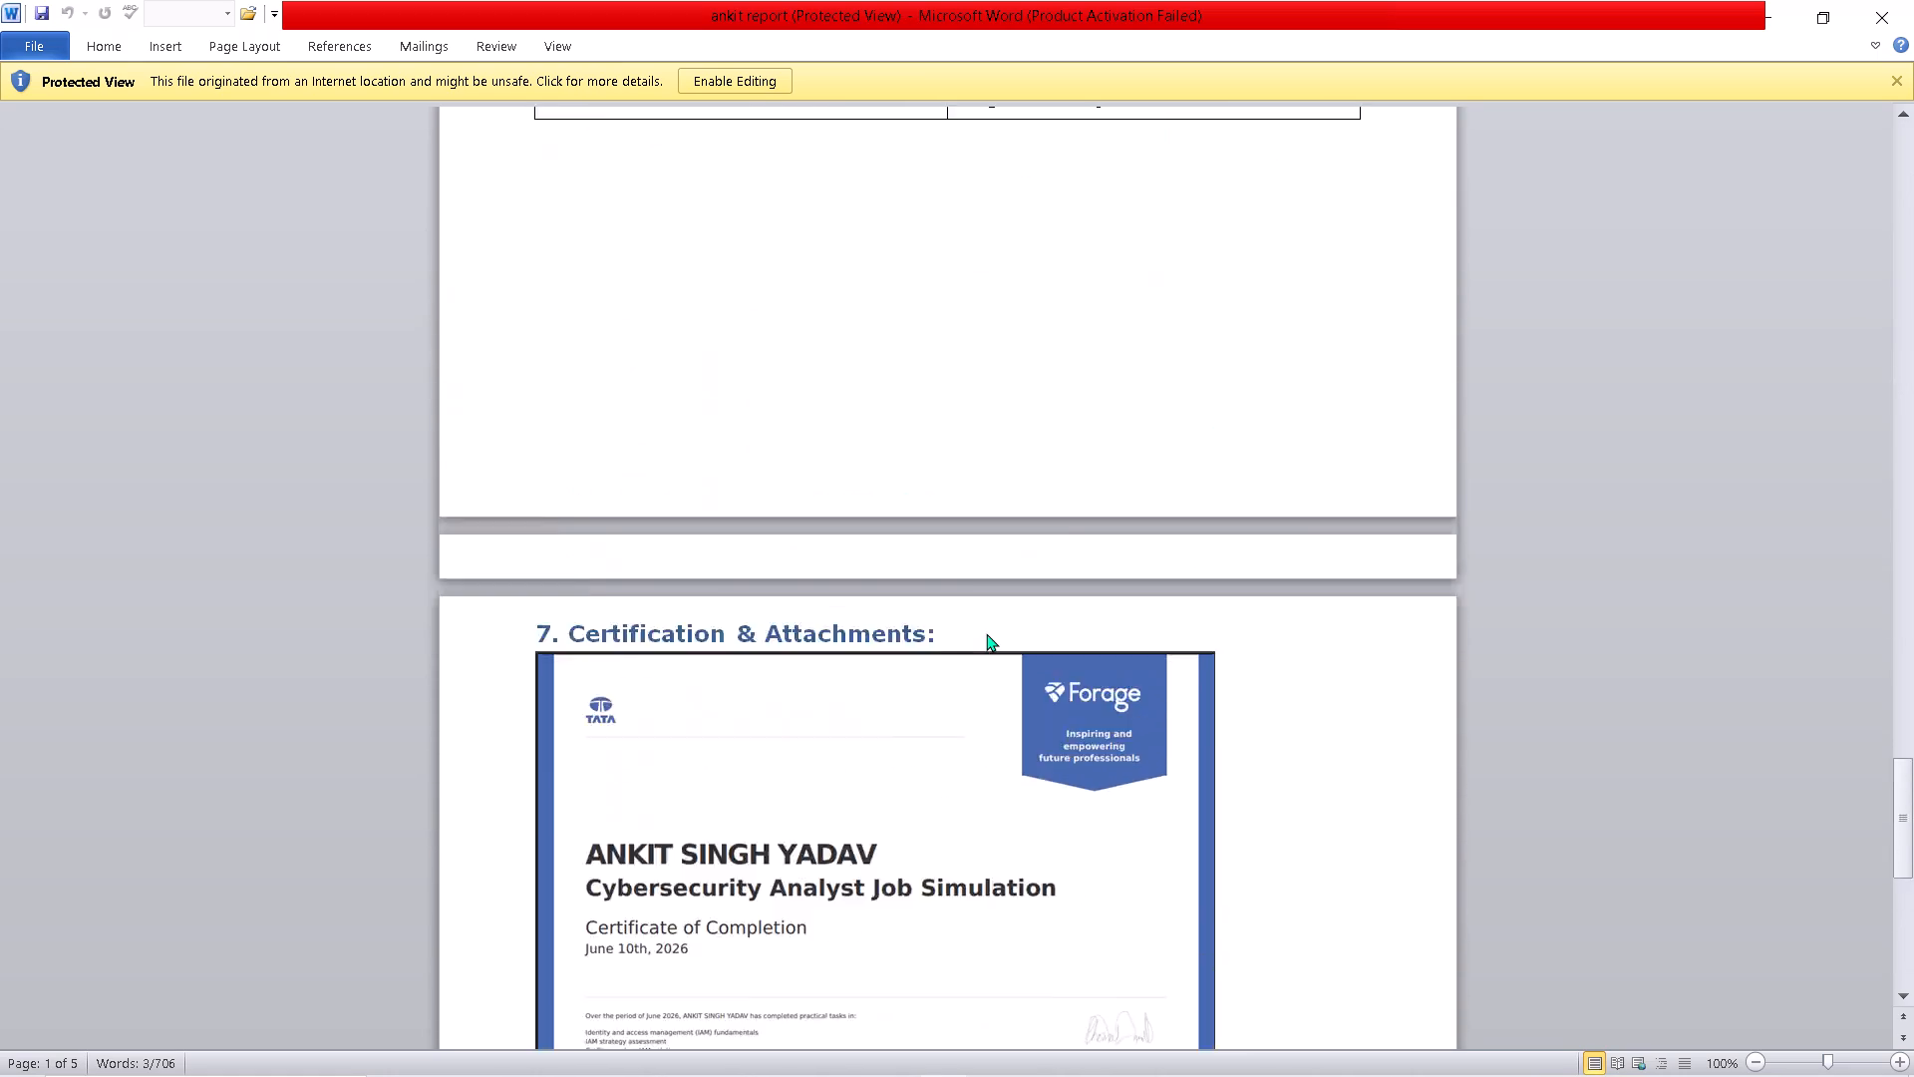
pyautogui.scroll(20, 986, 633)
pyautogui.scroll(18, 986, 633)
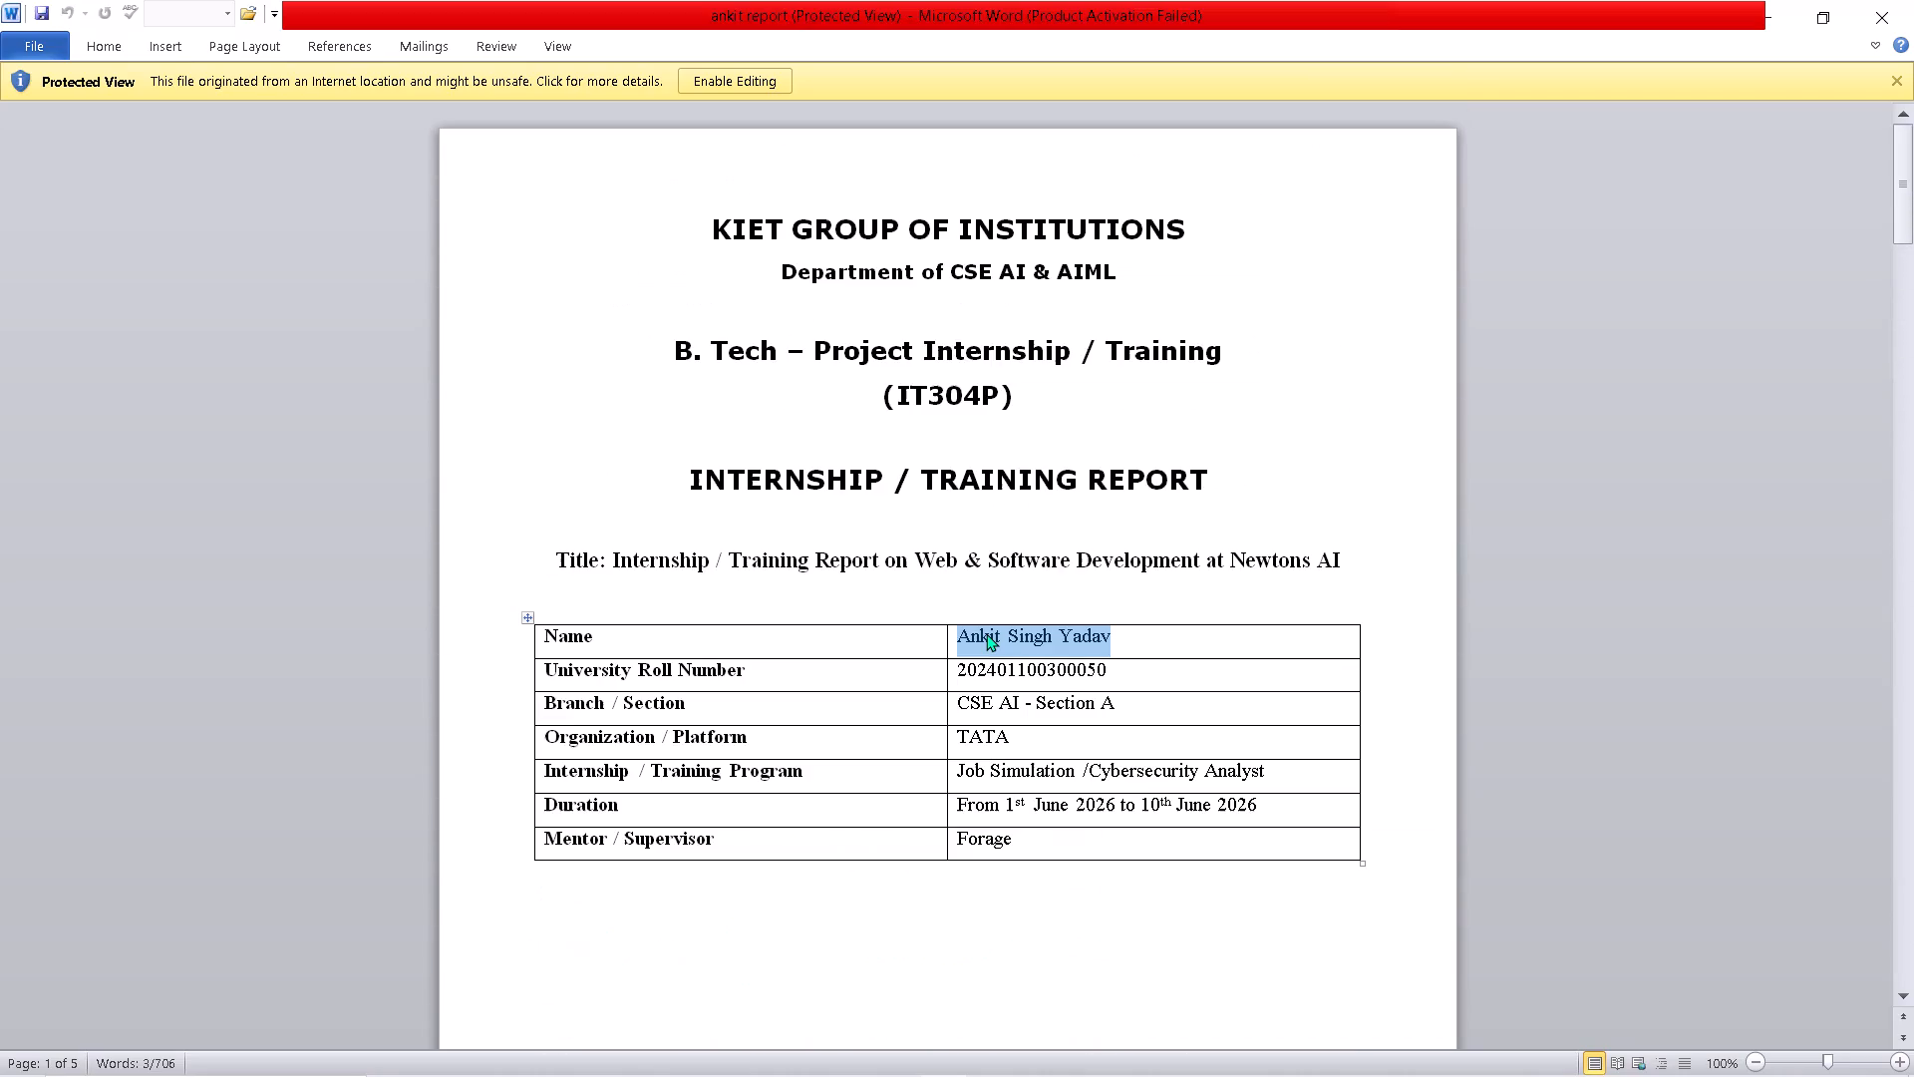
pyautogui.scroll(4, 986, 633)
pyautogui.click(734, 81)
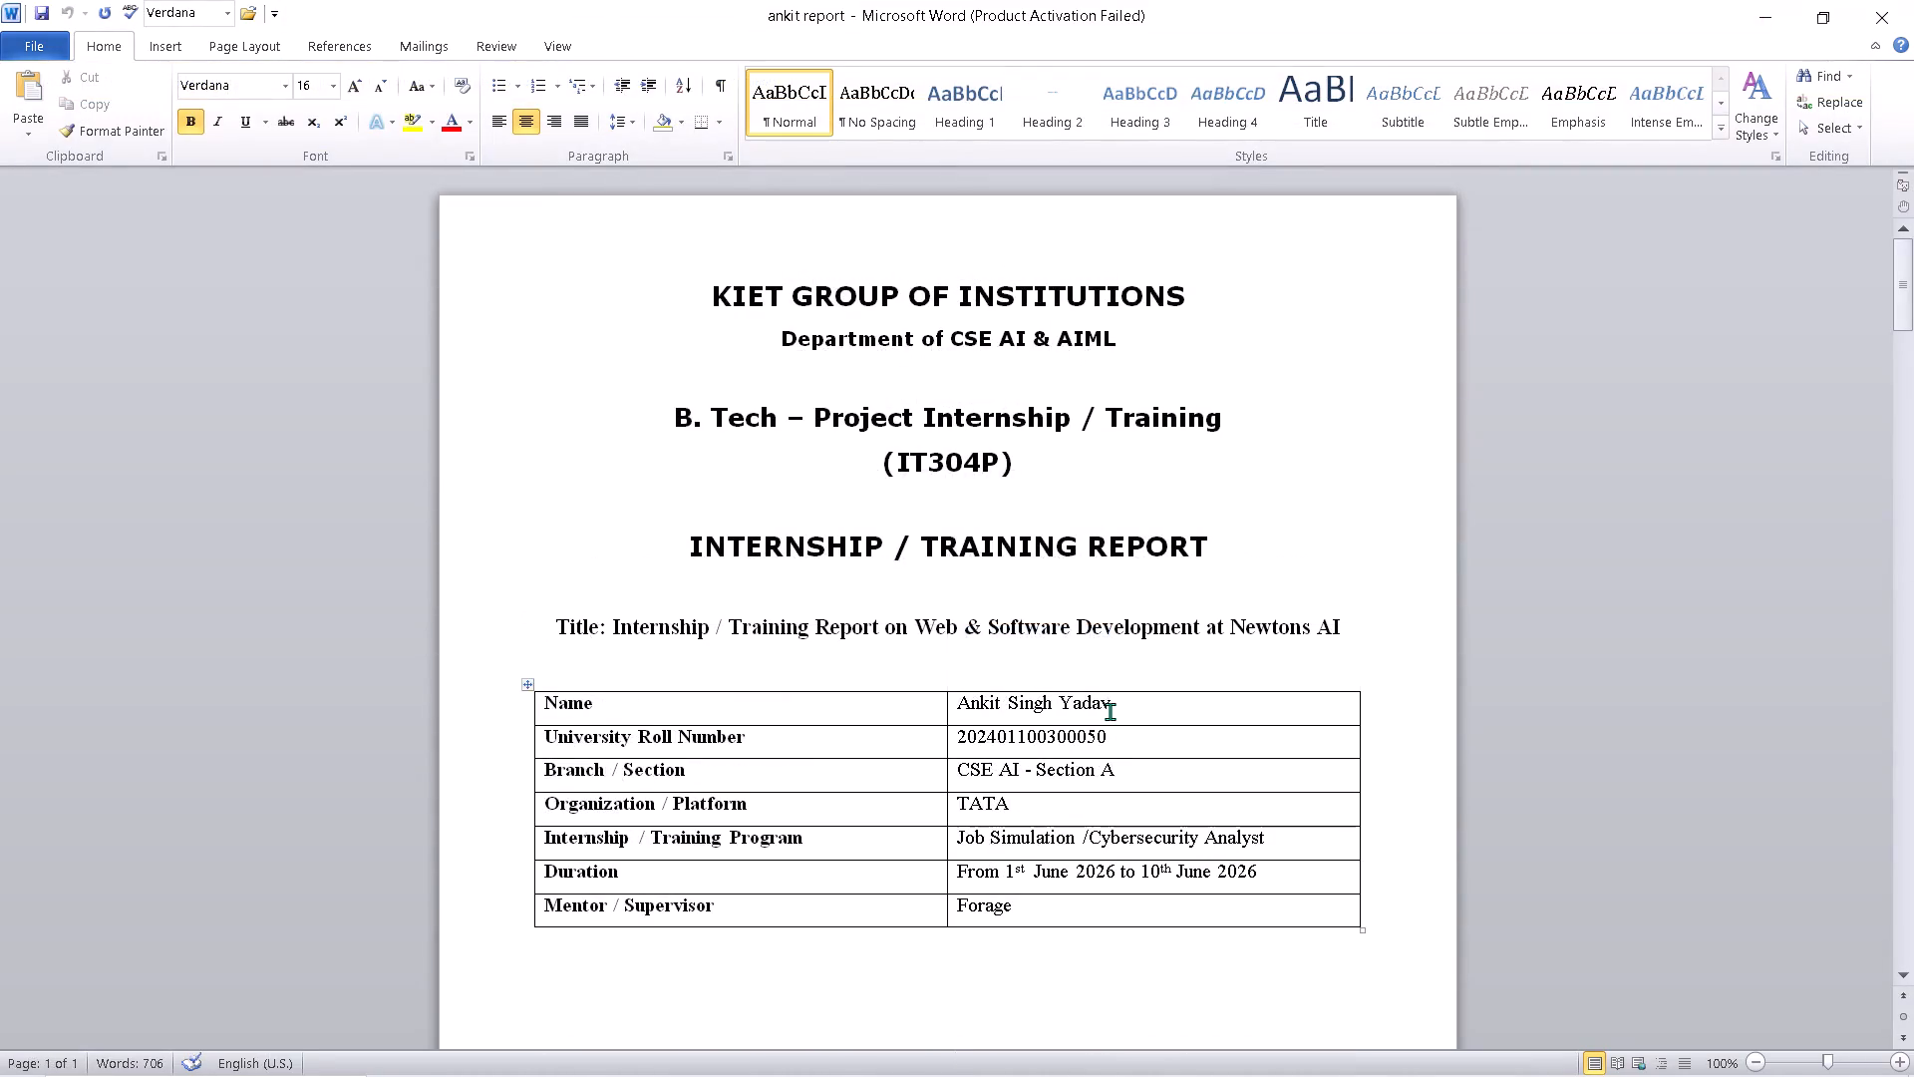
# Replace the name and university roll number in the cover page table with the new student's details.
pyautogui.moveTo(1112, 708); pyautogui.dragTo(973, 701)
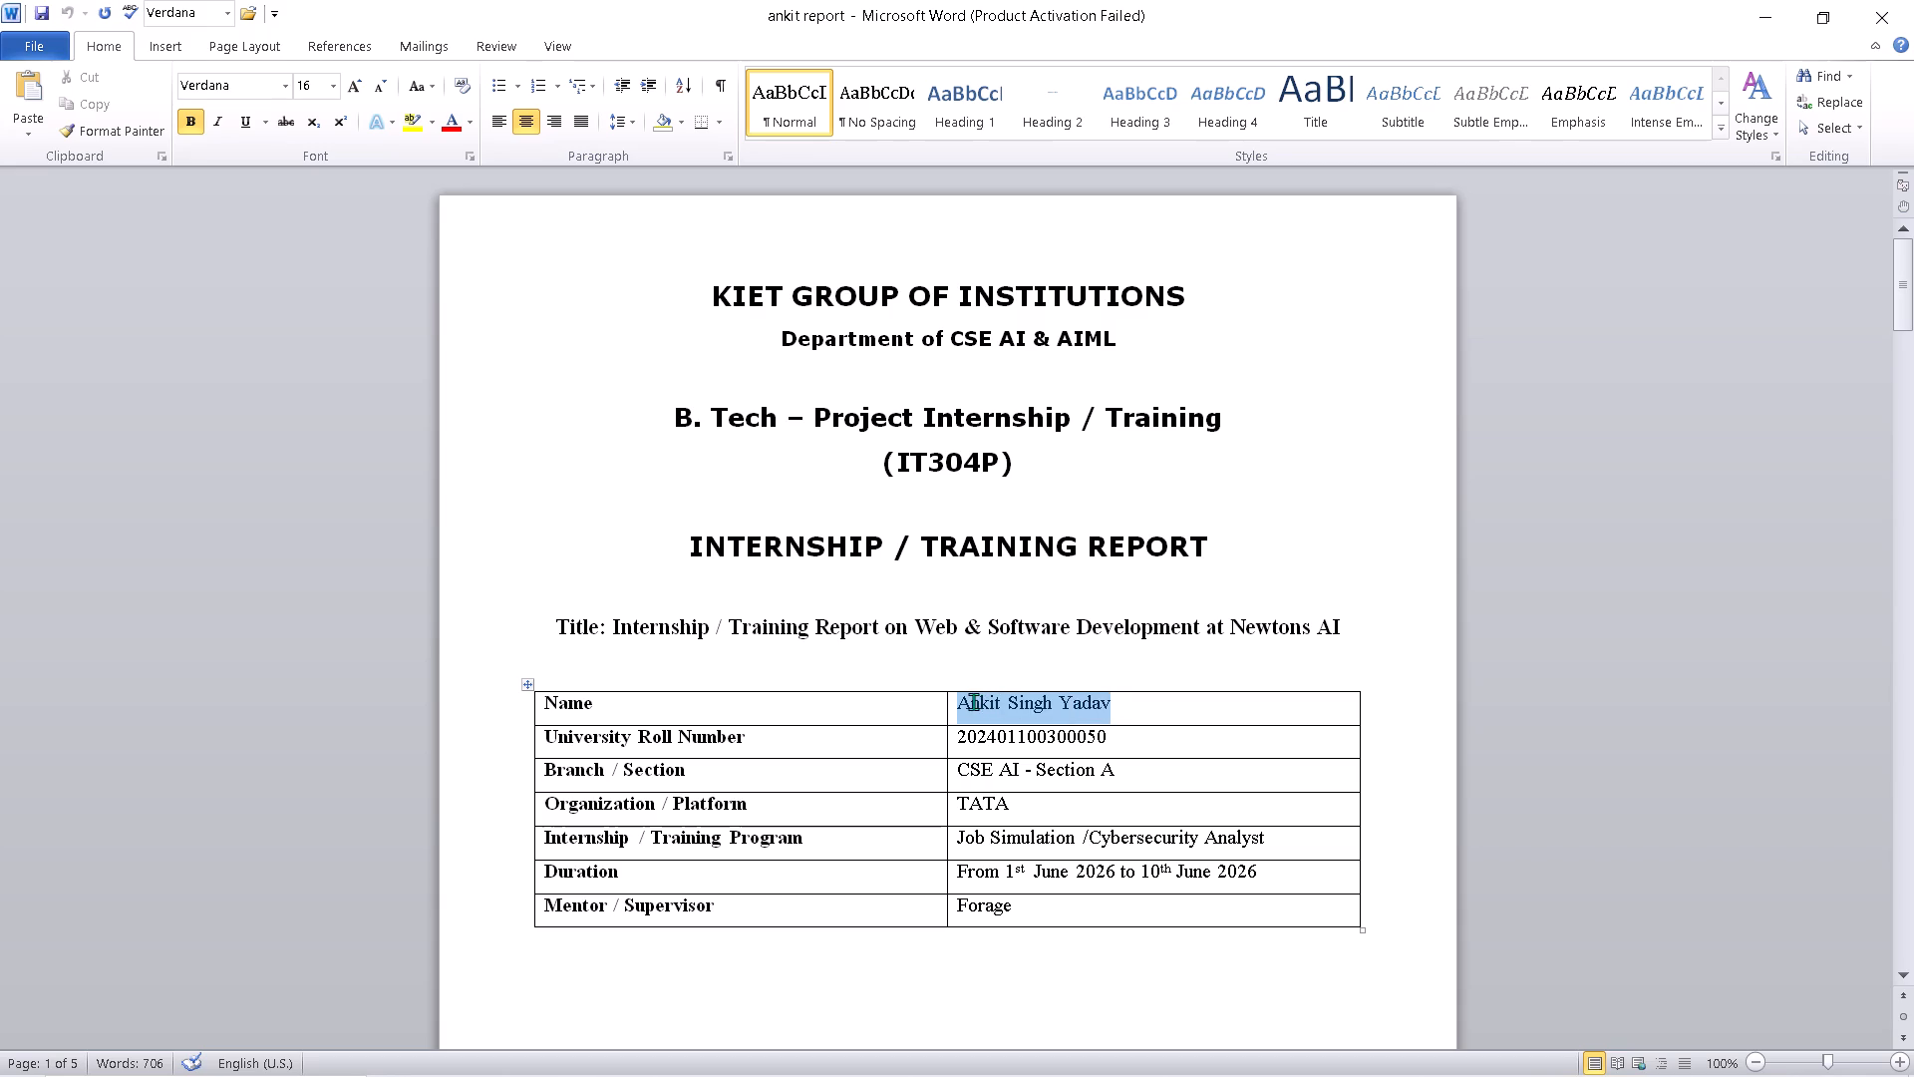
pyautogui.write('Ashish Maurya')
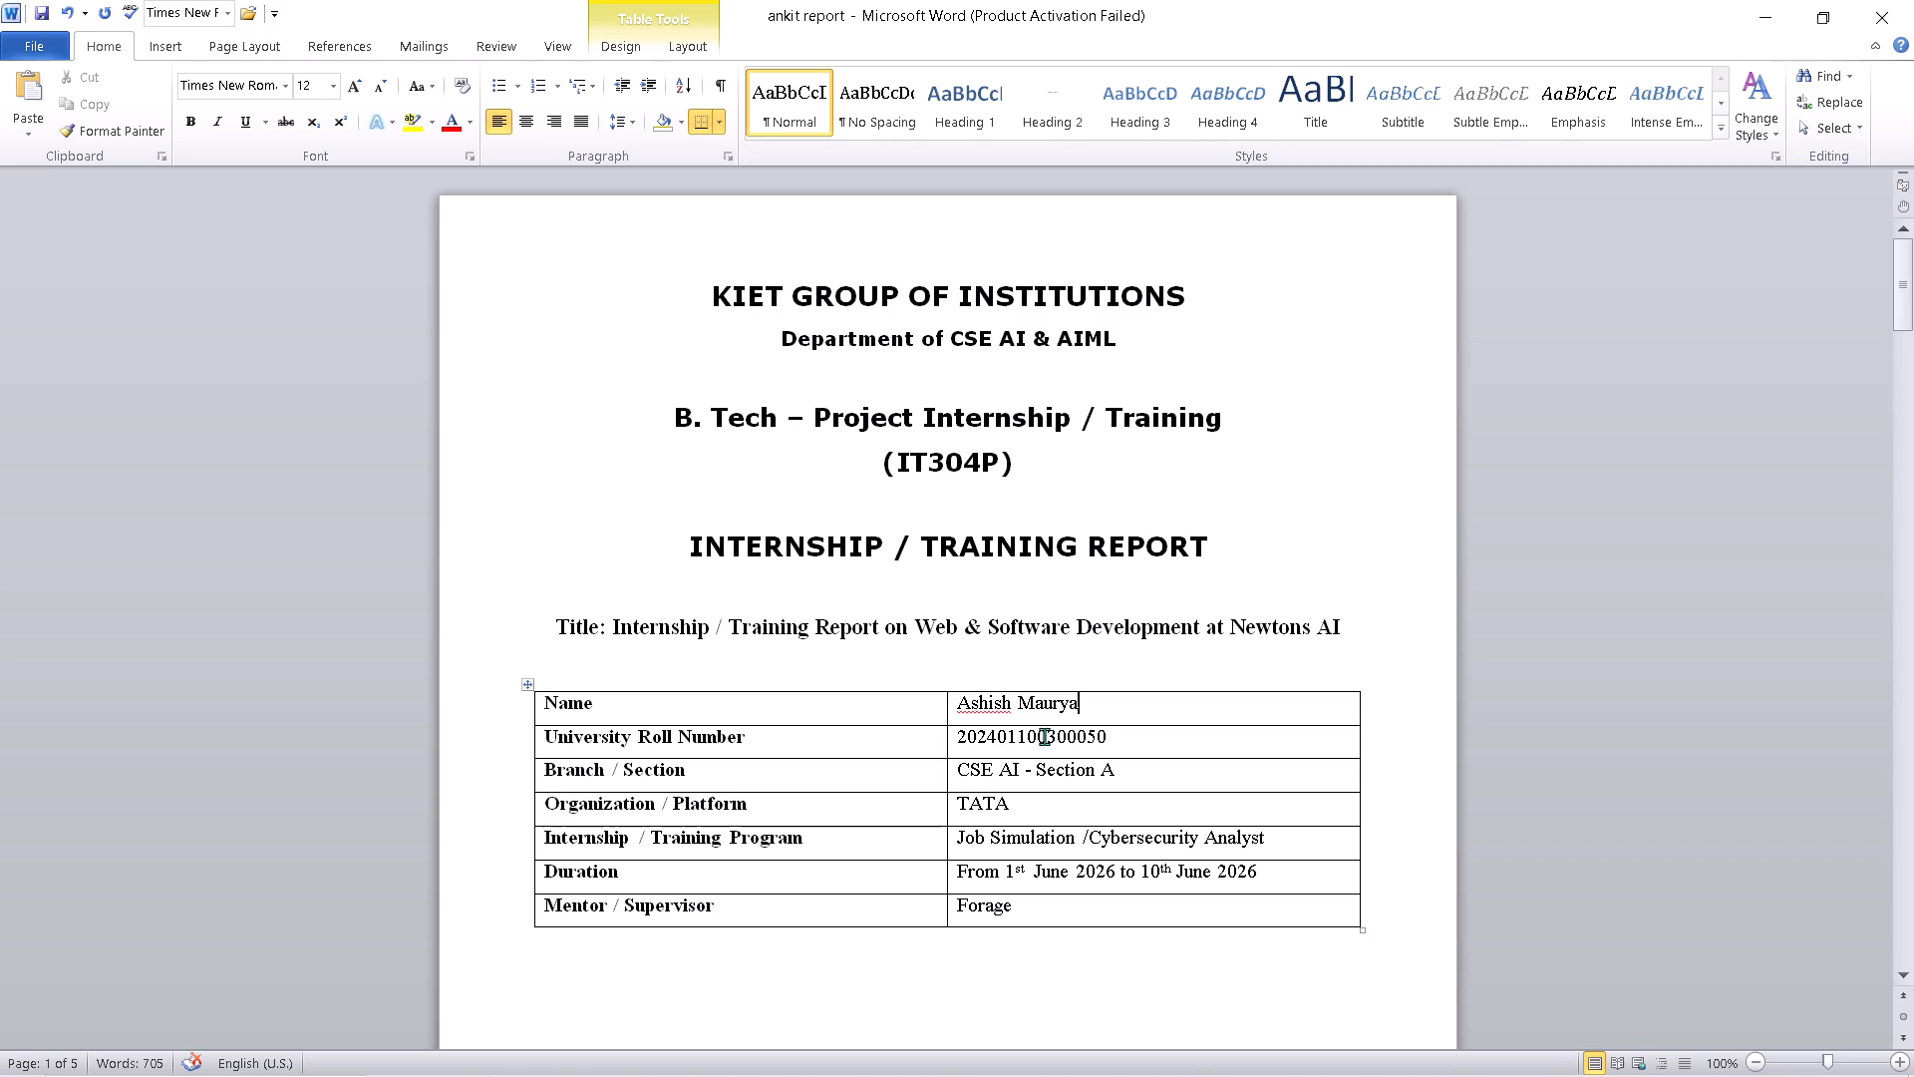
pyautogui.click(1112, 735)
pyautogui.press('BackSpace')
pyautogui.press('BackSpace')
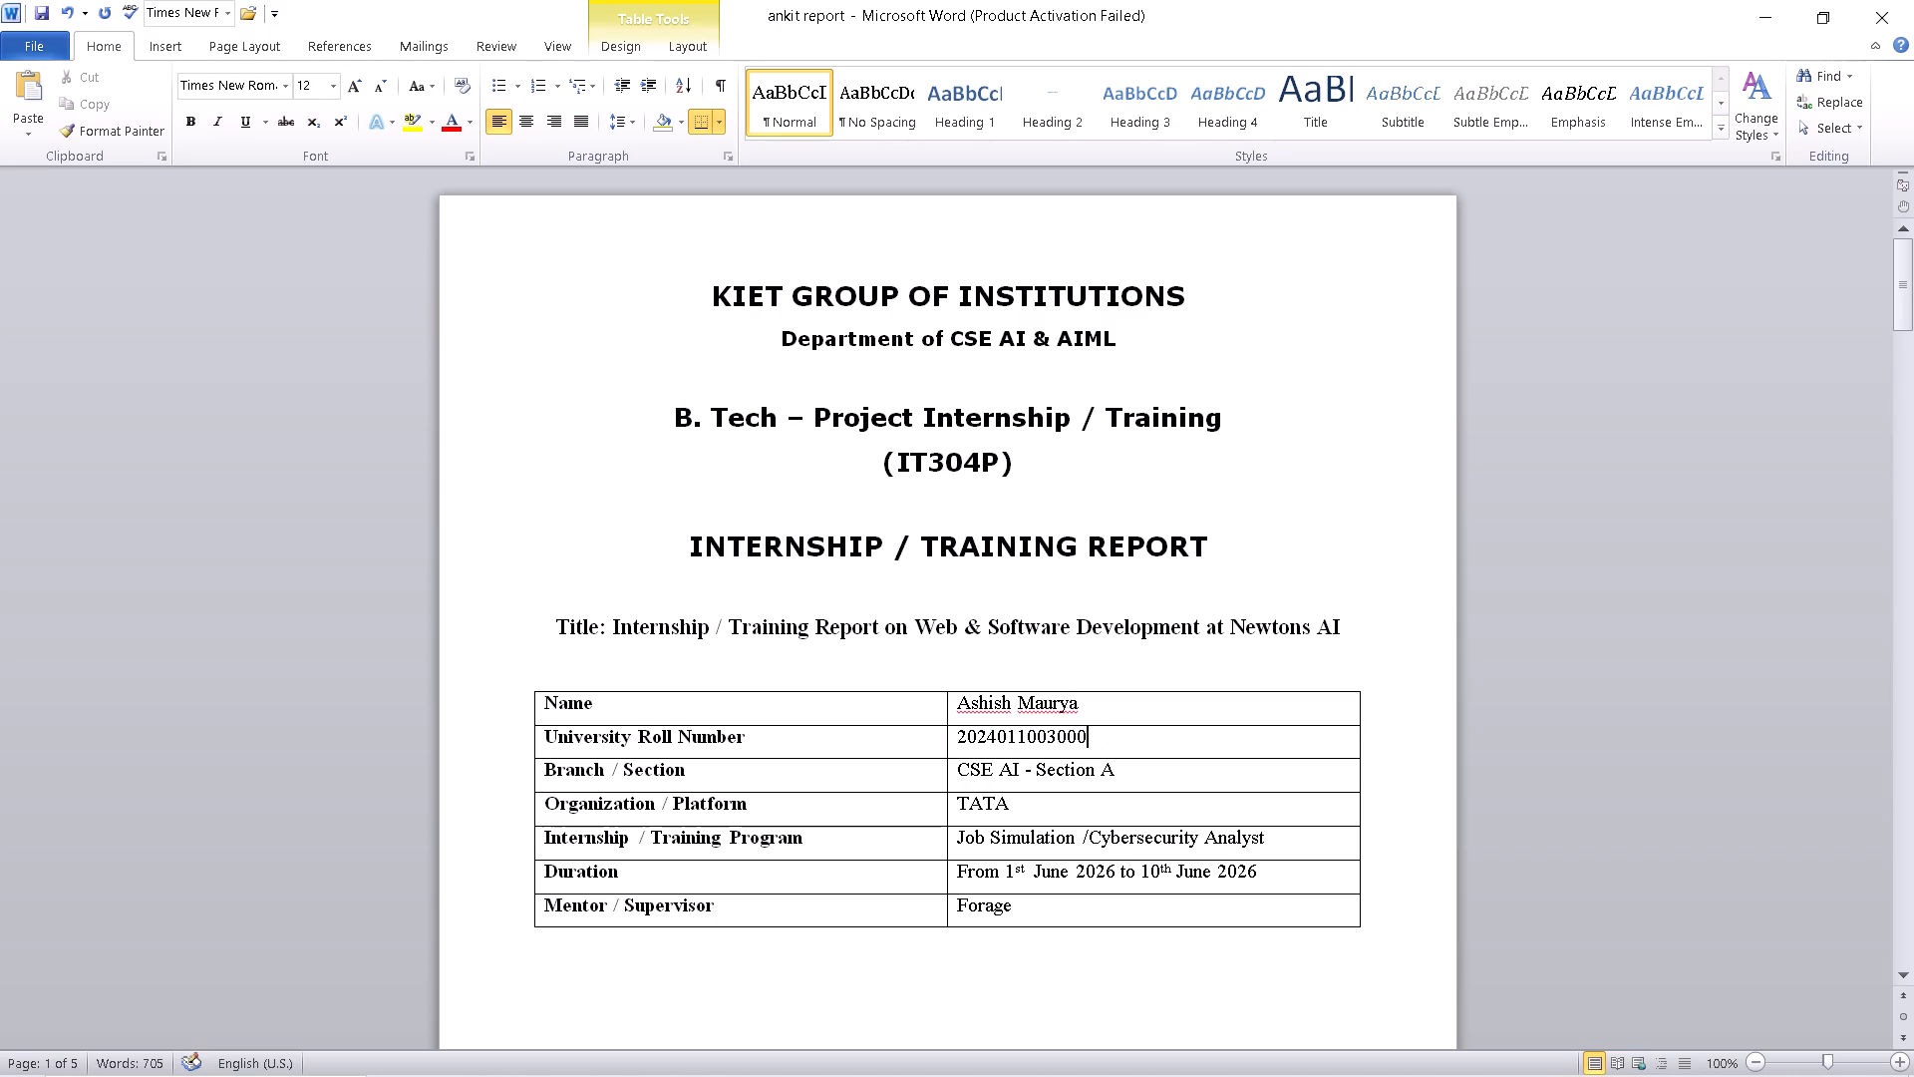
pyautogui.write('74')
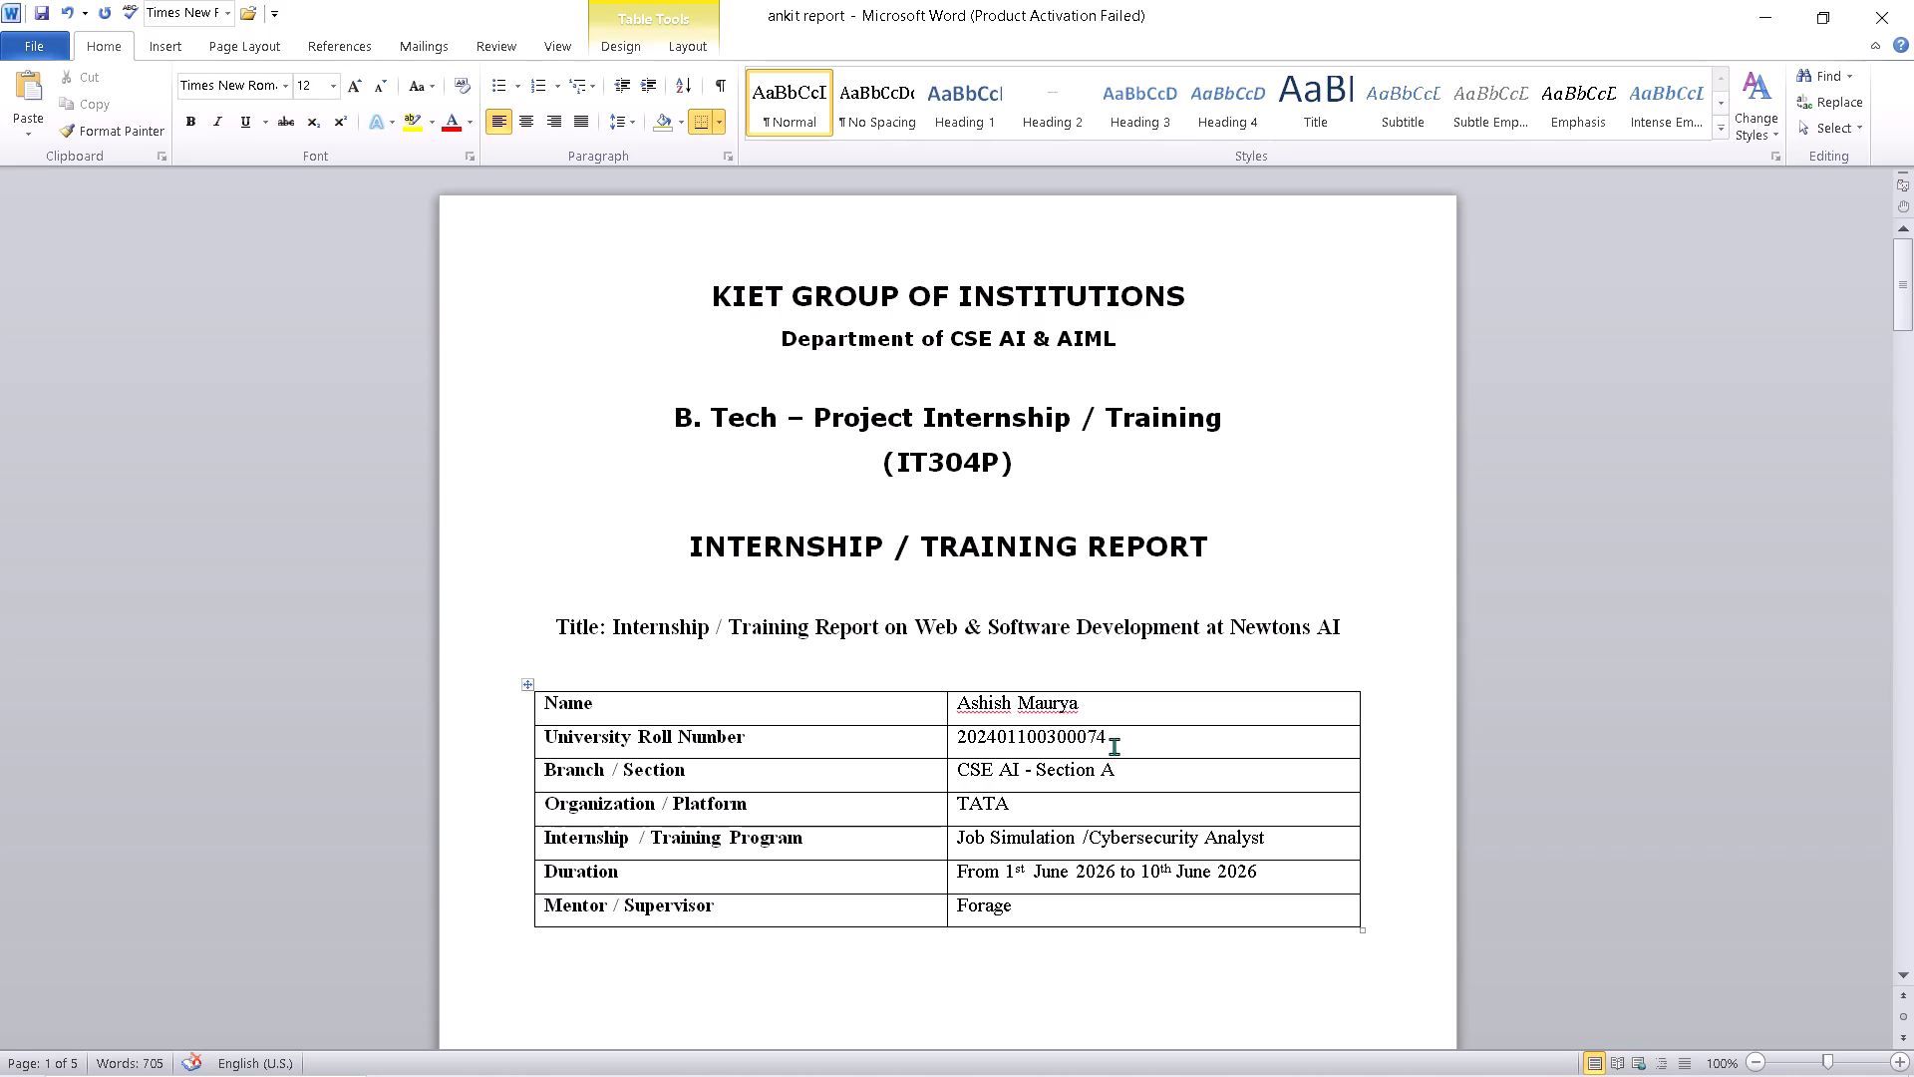
# Change the Branch / Section entry on the cover page to CSE AI - Section B.
pyautogui.click(1119, 770)
pyautogui.press('BackSpace')
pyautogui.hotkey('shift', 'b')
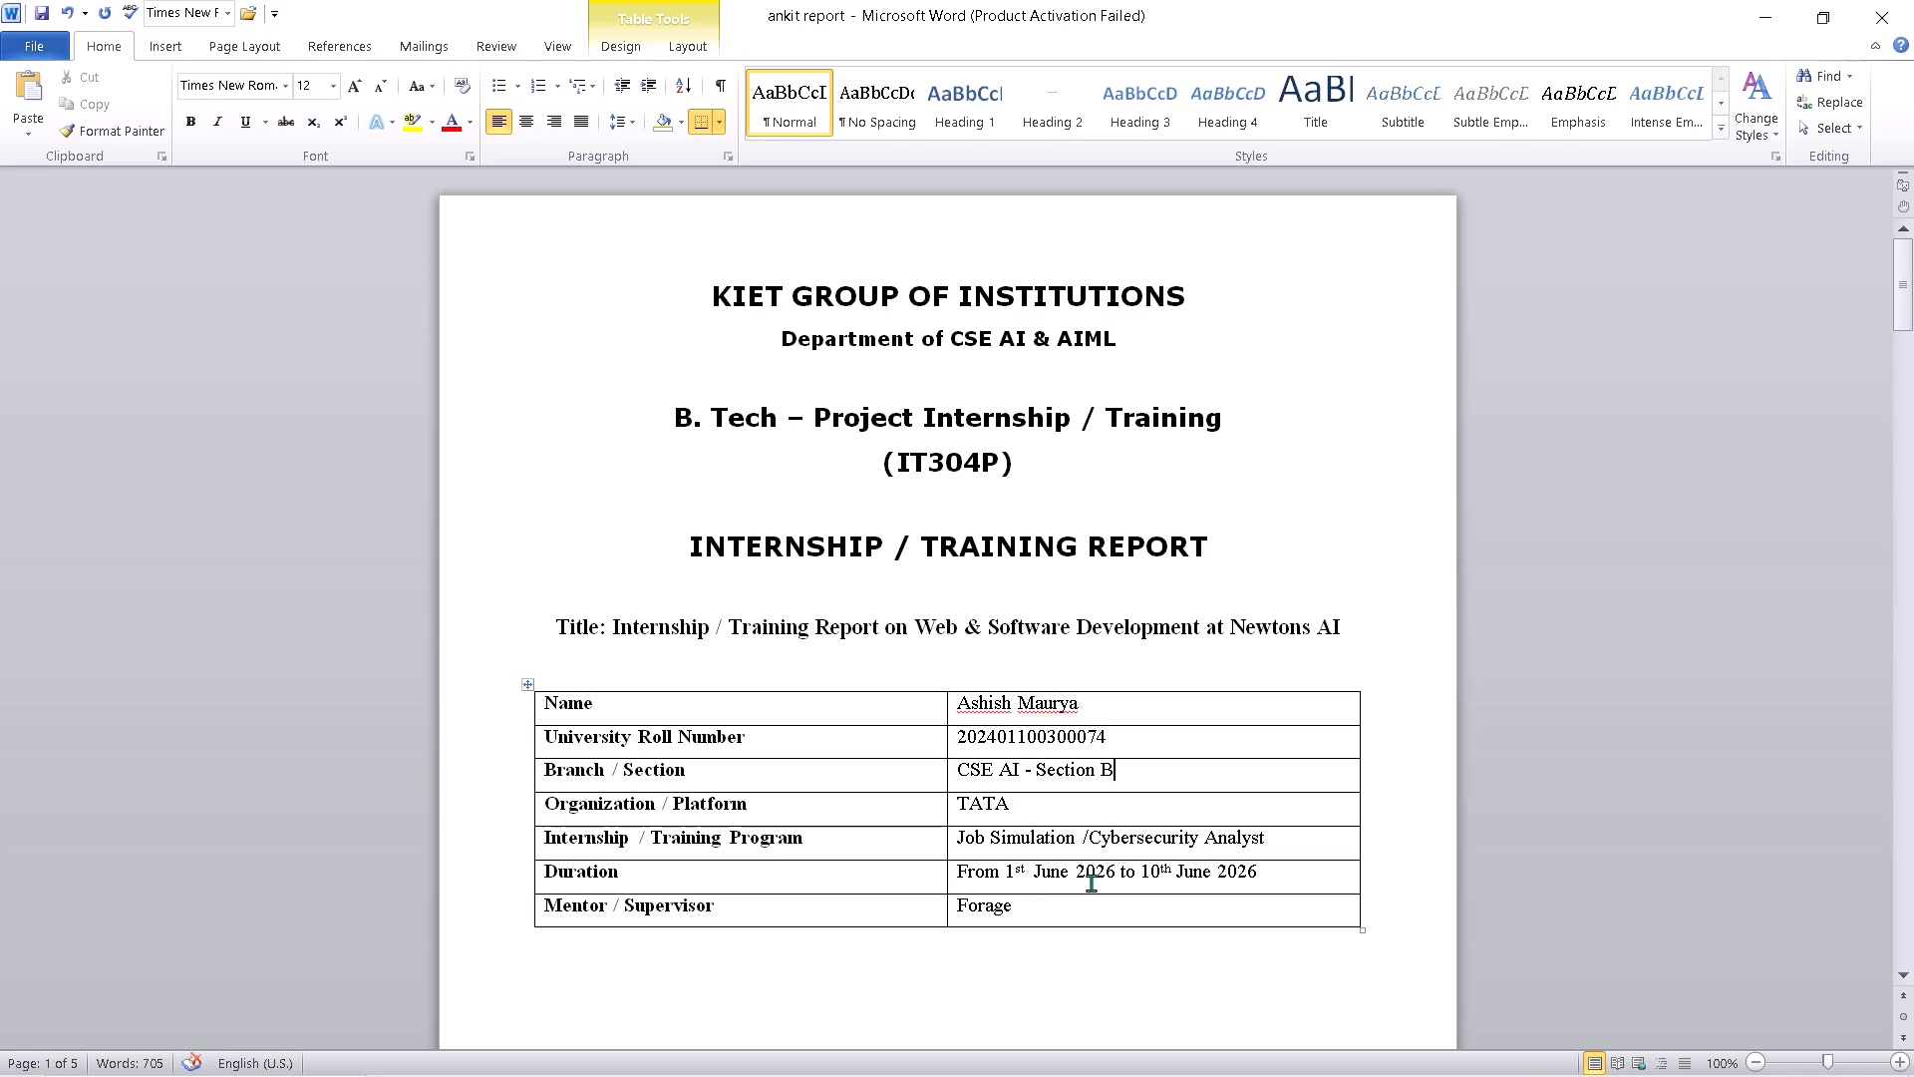
# Change the Duration on the cover page to run from 10 June 2026 to 27 July 2026.
pyautogui.click(1014, 869)
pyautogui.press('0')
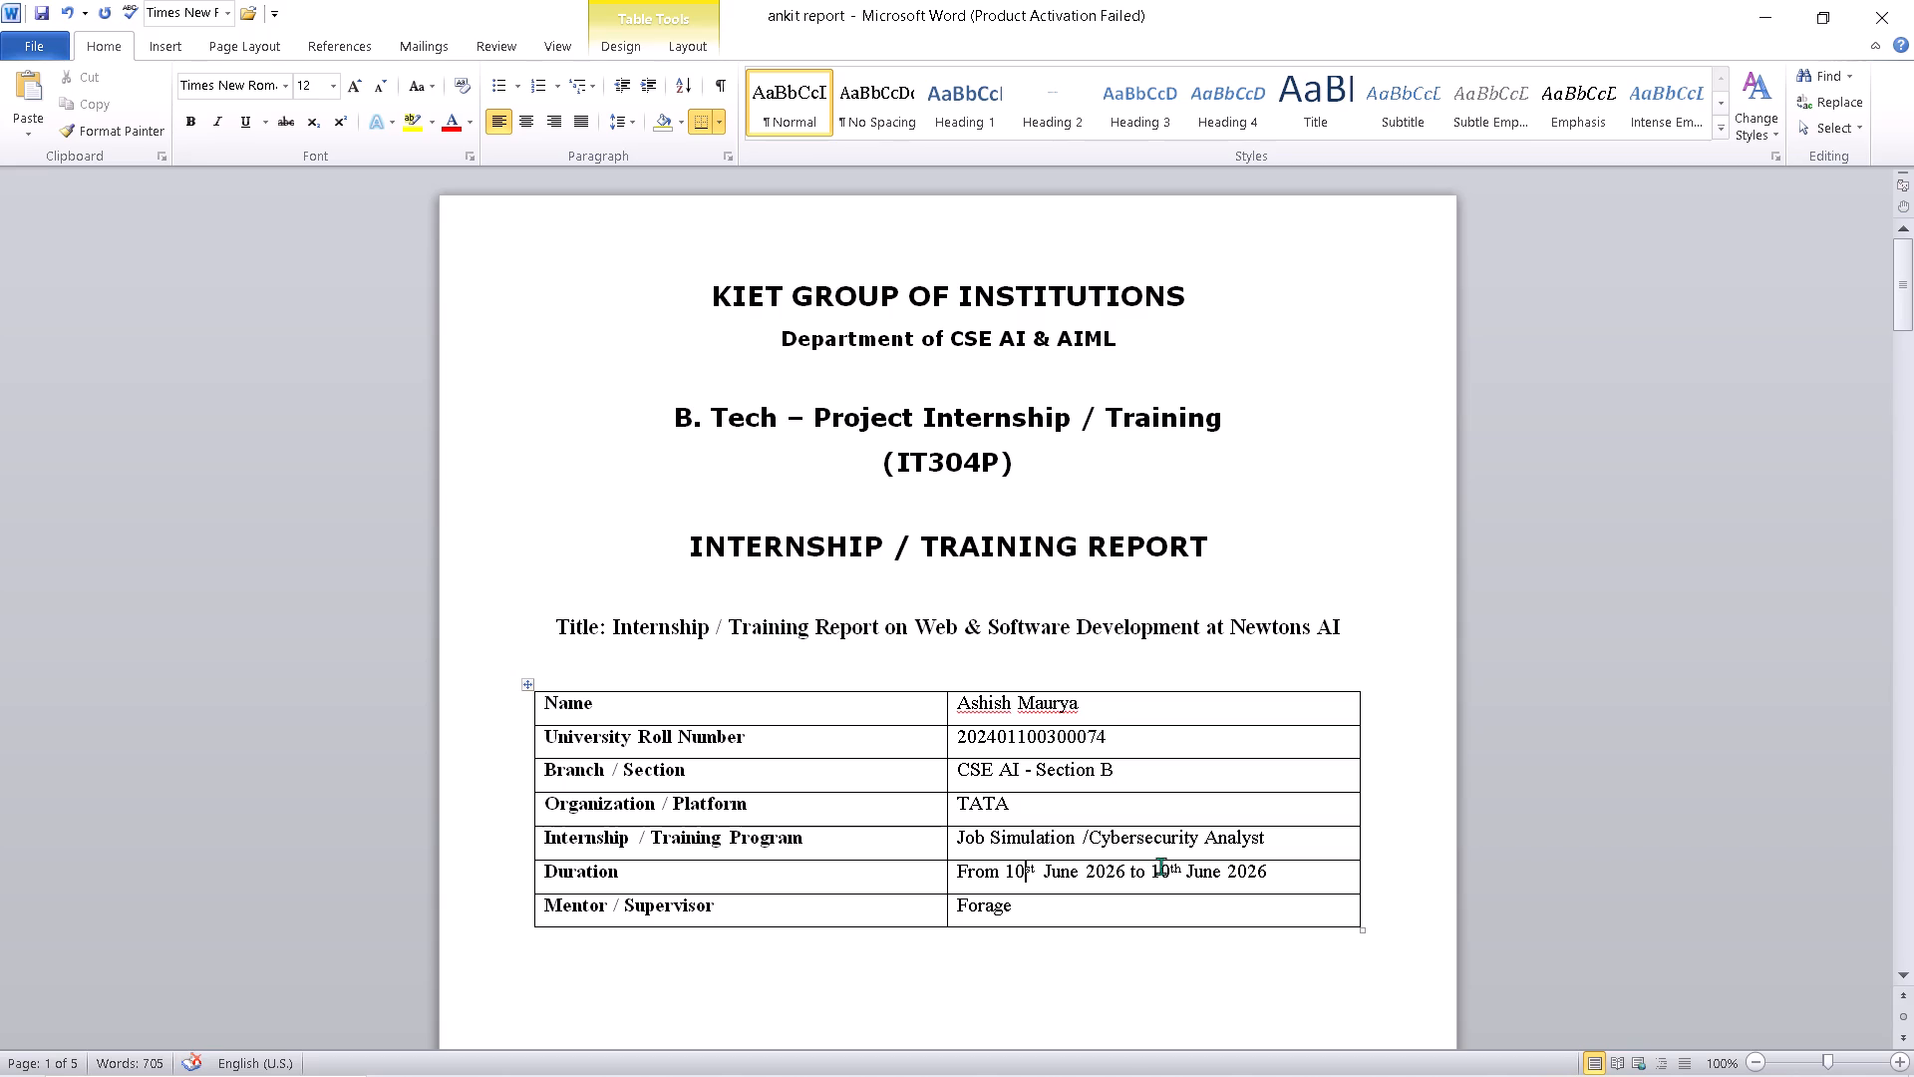
pyautogui.click(1169, 871)
pyautogui.press('BackSpace')
pyautogui.press('BackSpace')
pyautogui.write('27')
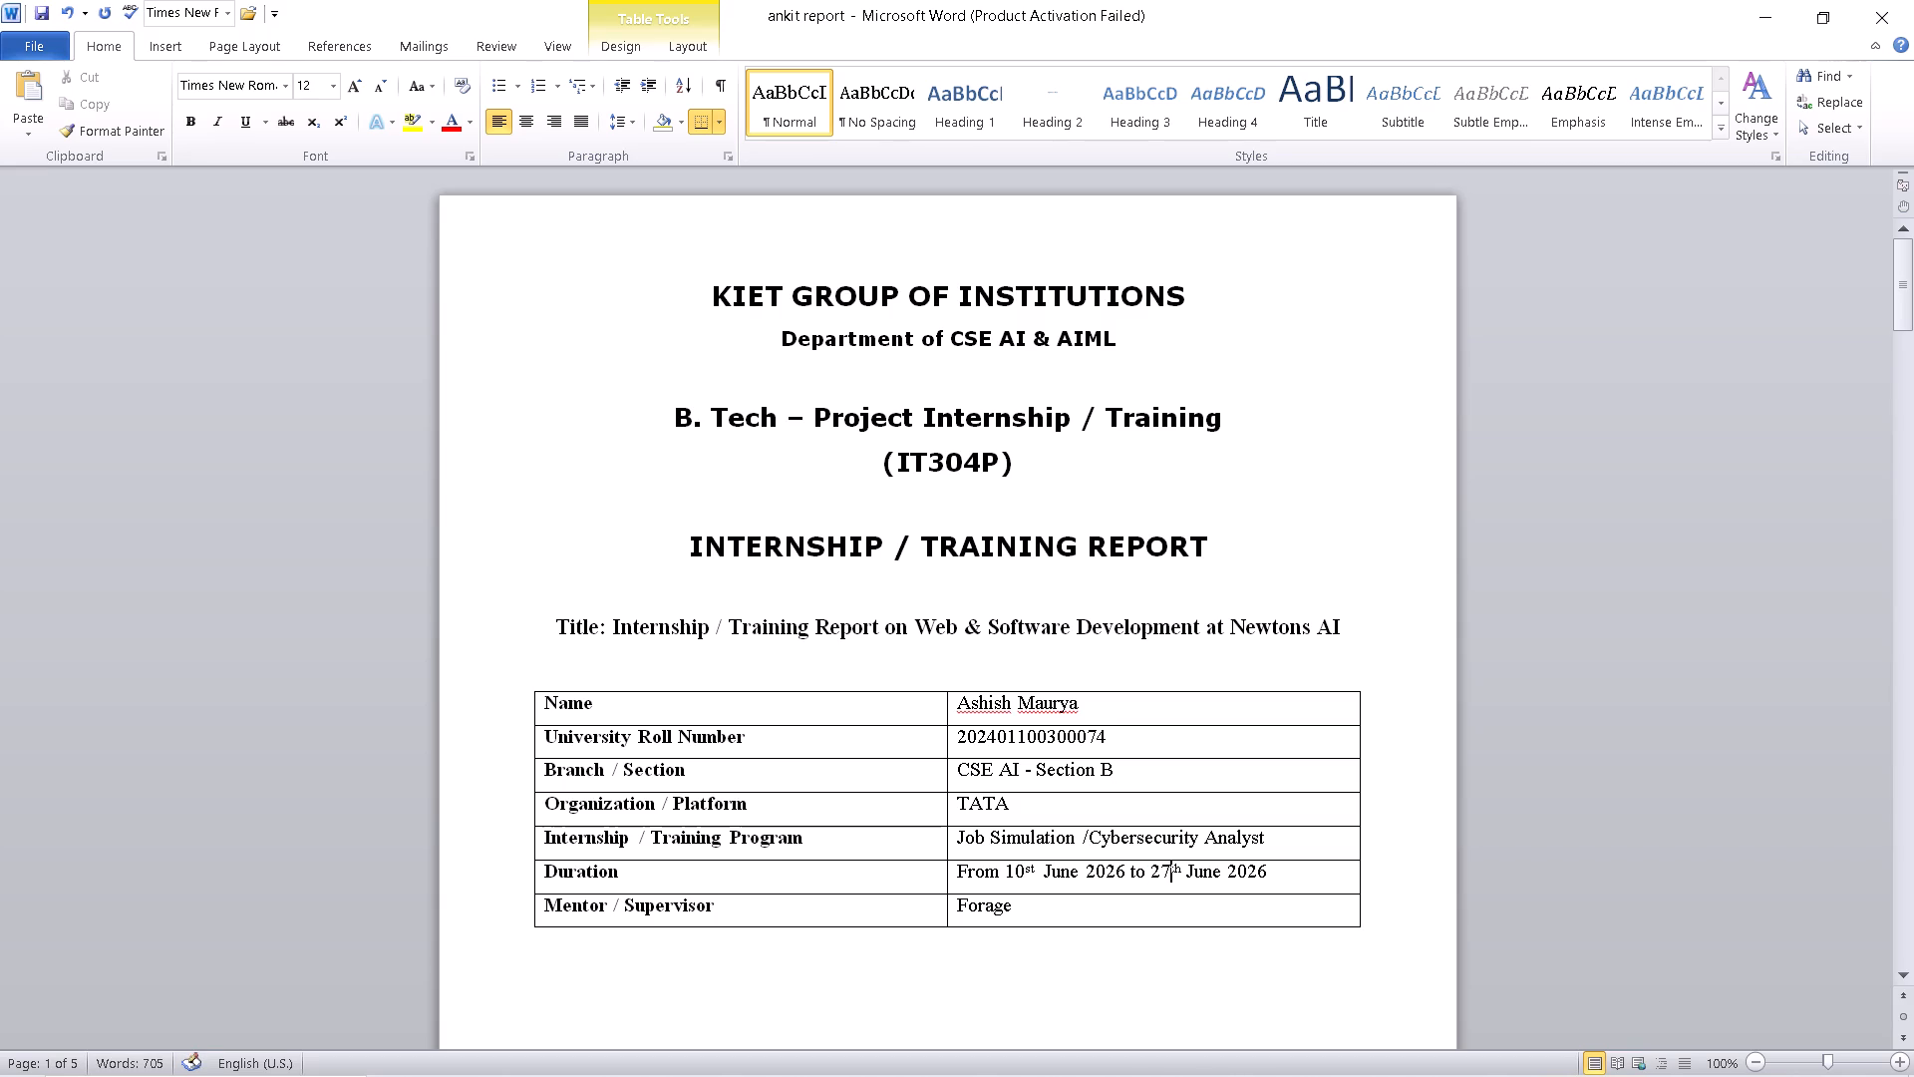
pyautogui.click(1221, 872)
pyautogui.press('BackSpace')
pyautogui.press('BackSpace')
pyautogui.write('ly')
# Replace the name and university roll number in the Student Details table with the new student's details.
pyautogui.scroll(-3, 1099, 923)
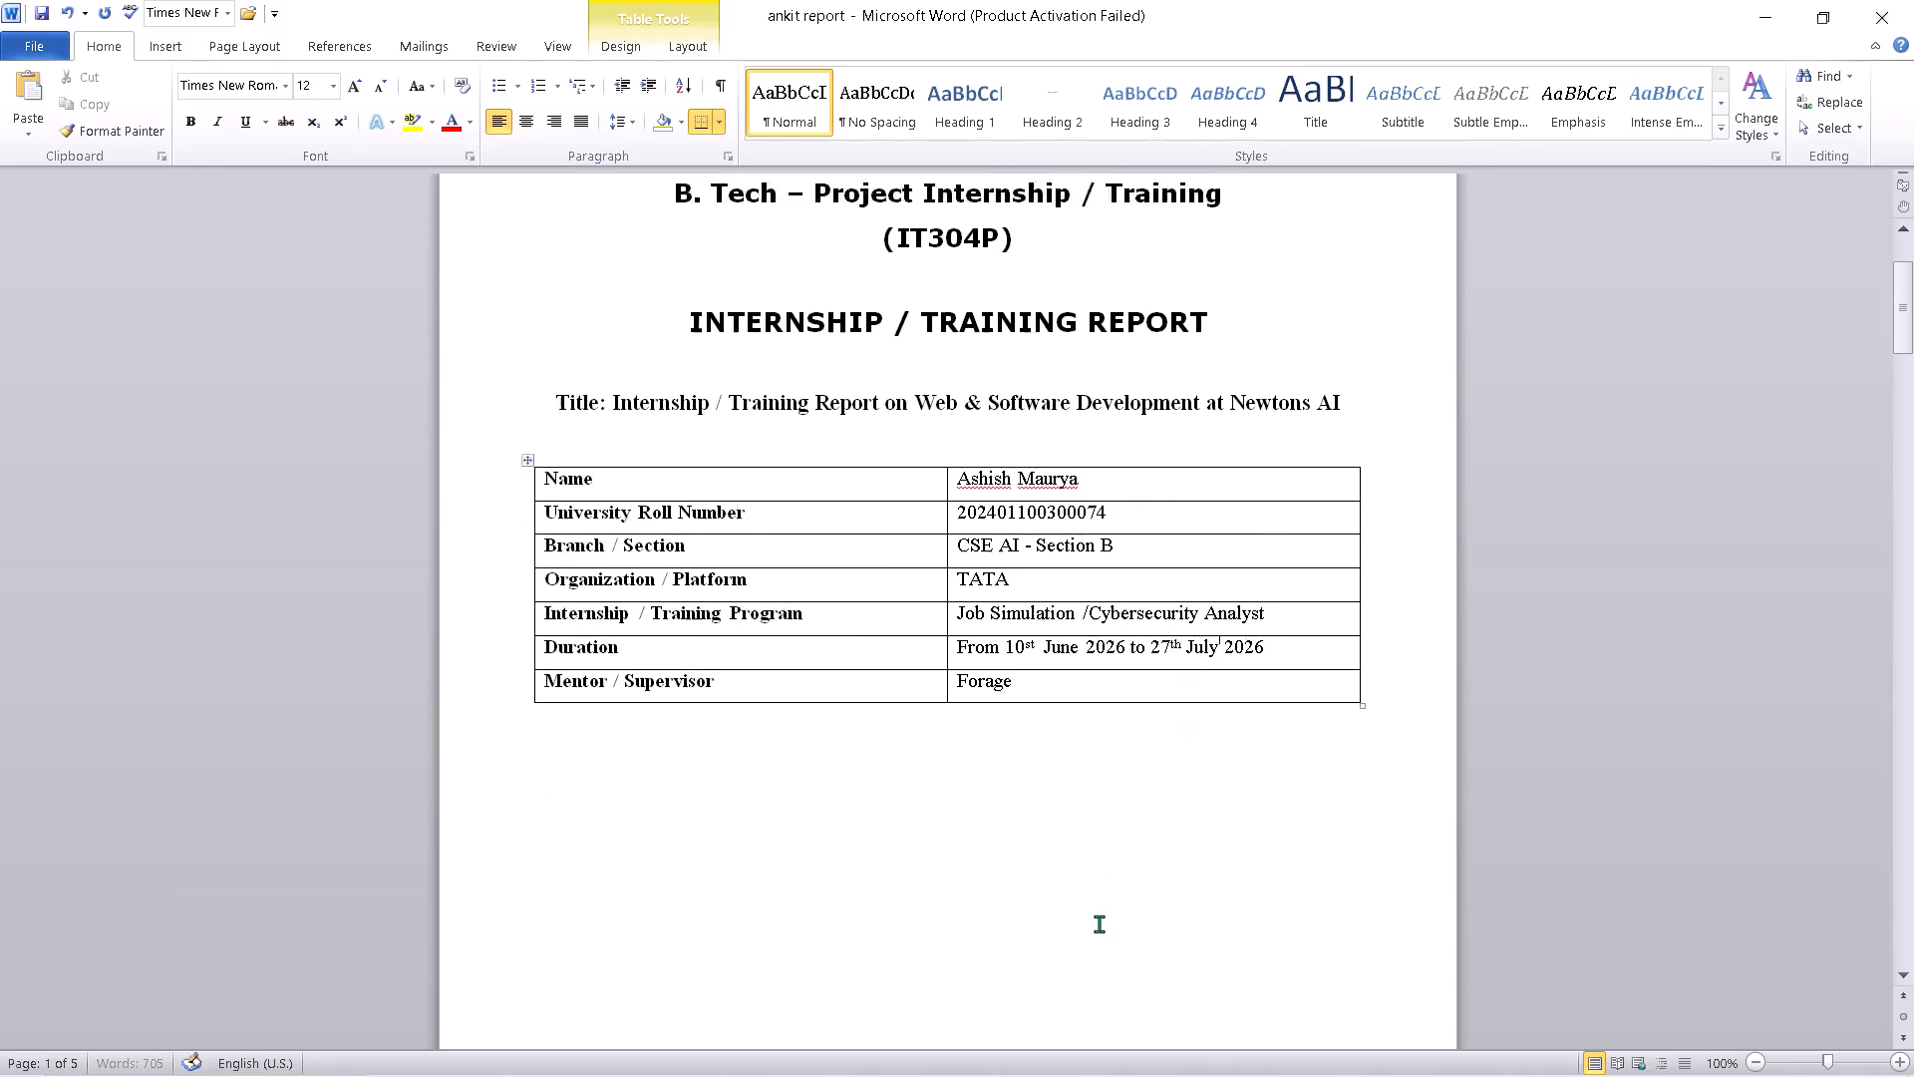
pyautogui.scroll(-4, 1099, 923)
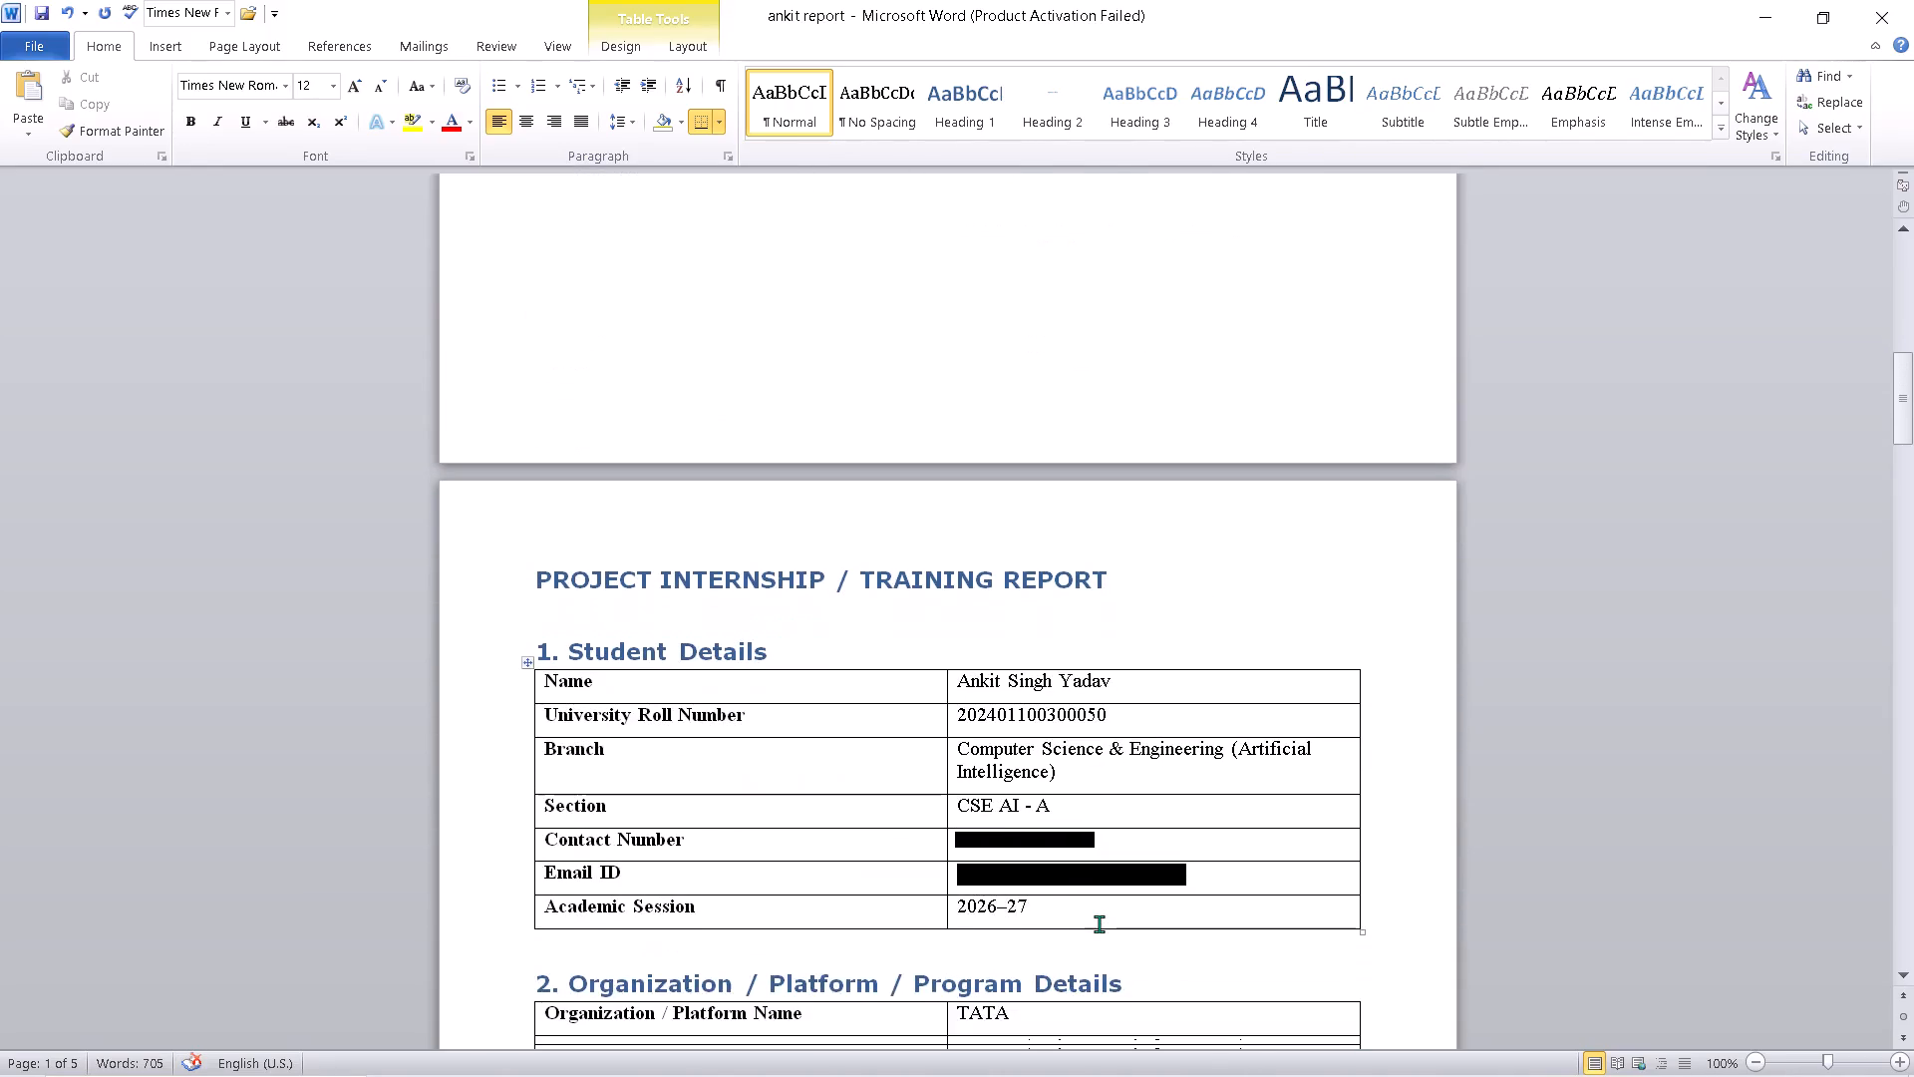
pyautogui.scroll(-1, 1099, 923)
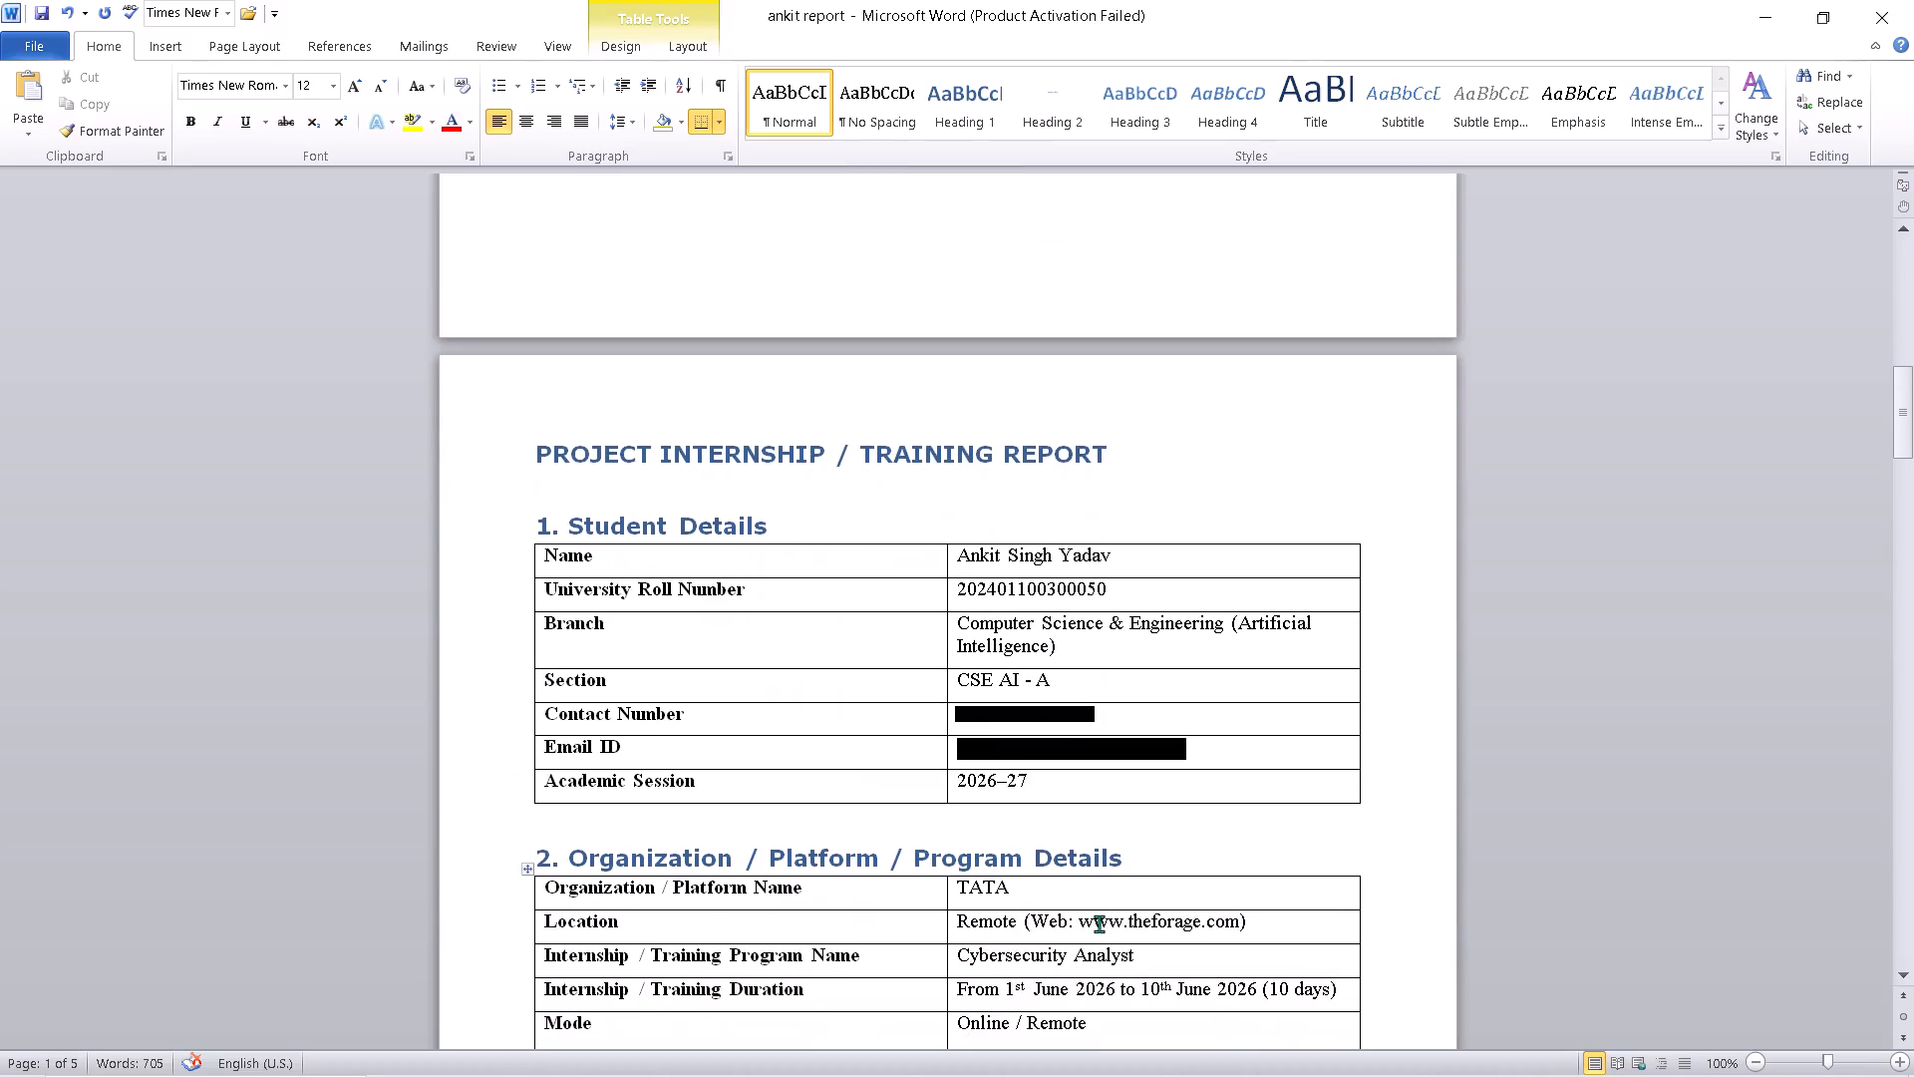
pyautogui.moveTo(1119, 552); pyautogui.dragTo(980, 540)
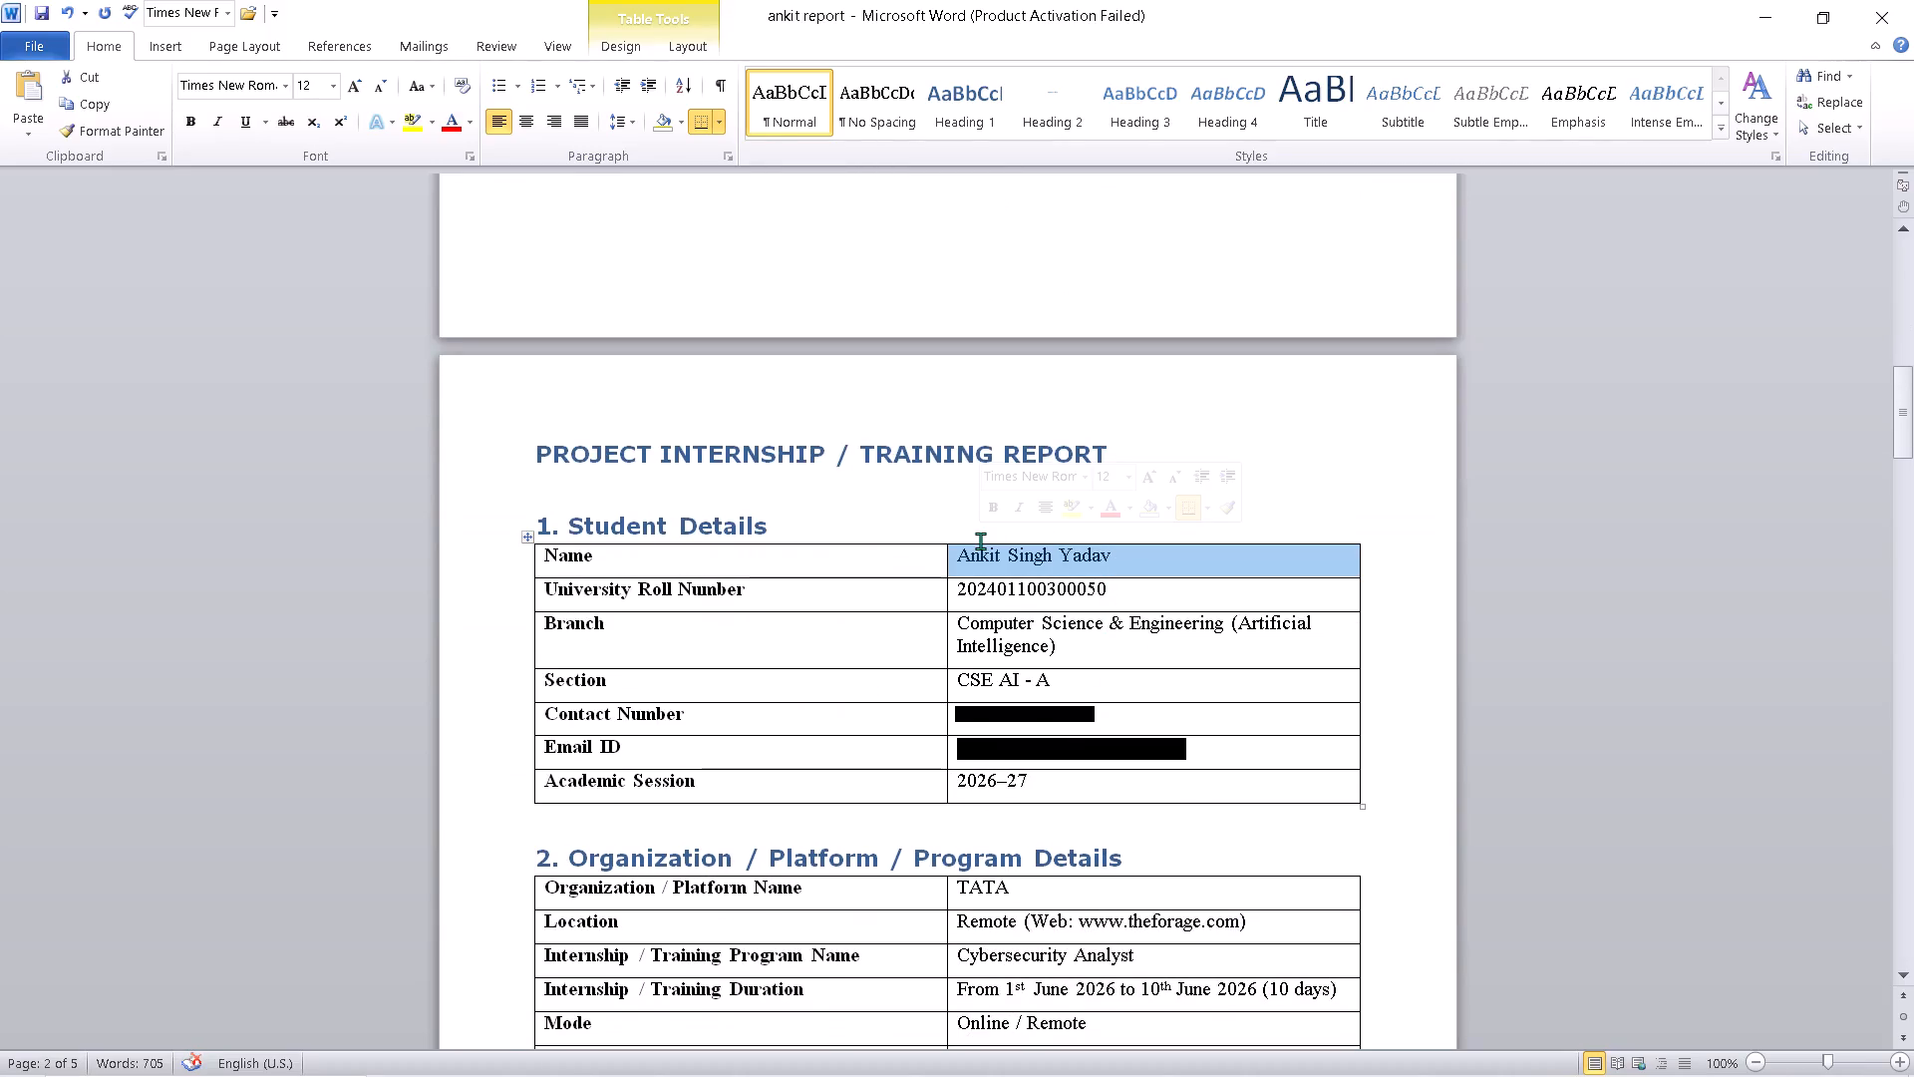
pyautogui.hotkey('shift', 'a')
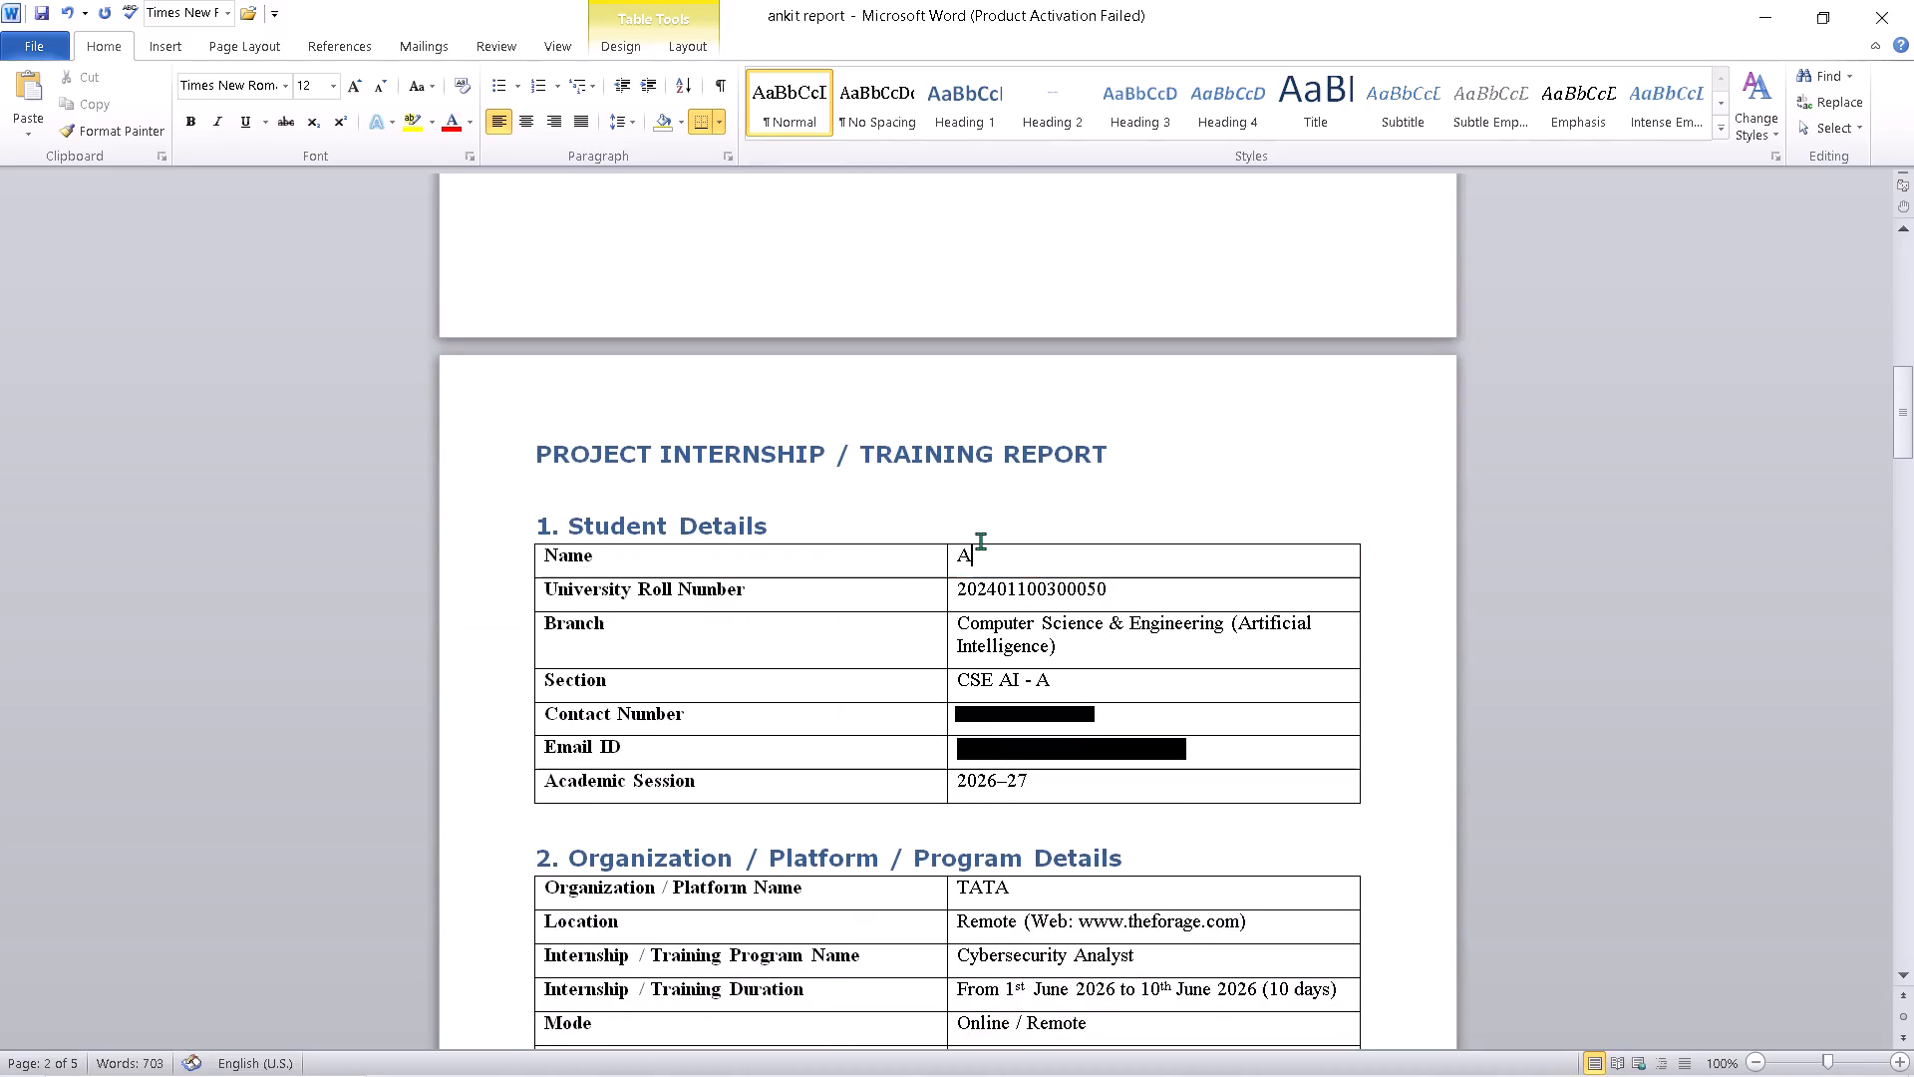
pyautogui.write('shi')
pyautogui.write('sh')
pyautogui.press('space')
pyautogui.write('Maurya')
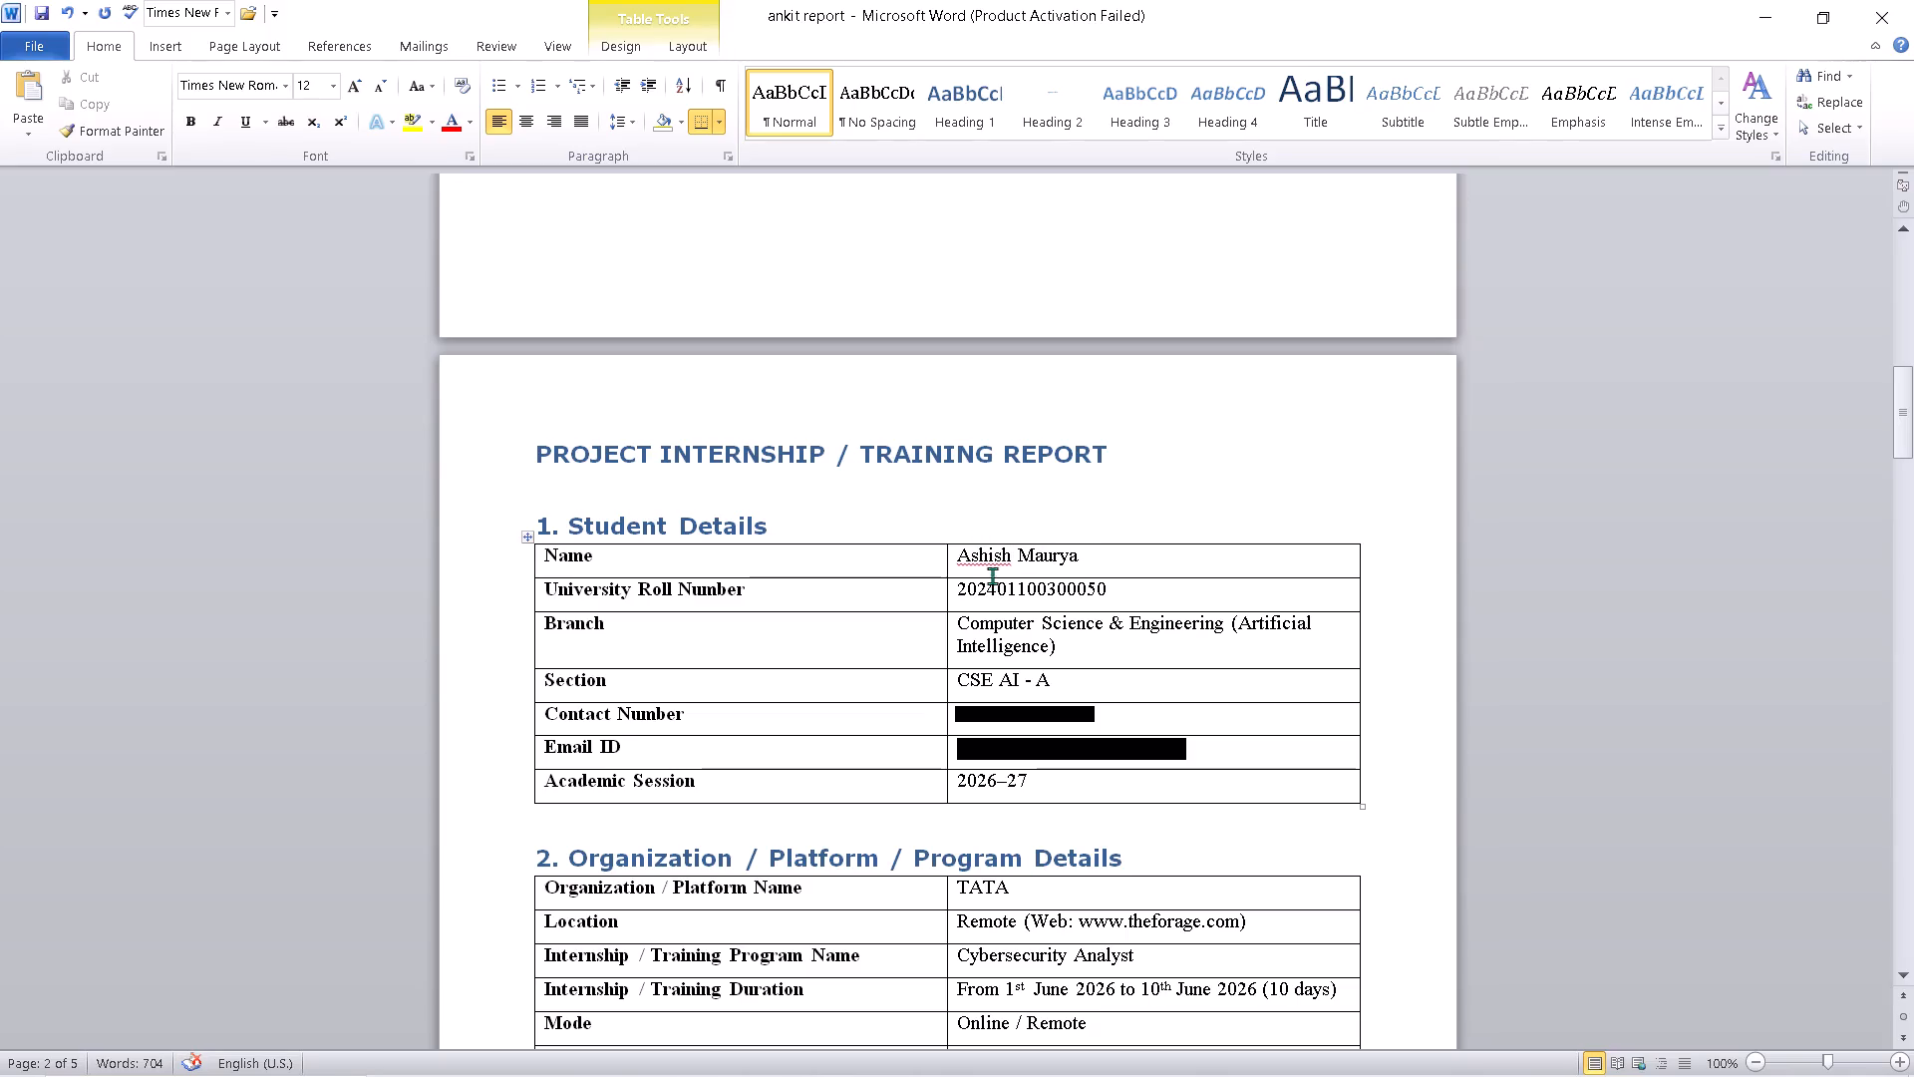
pyautogui.click(1113, 586)
pyautogui.press('BackSpace')
pyautogui.press('BackSpace')
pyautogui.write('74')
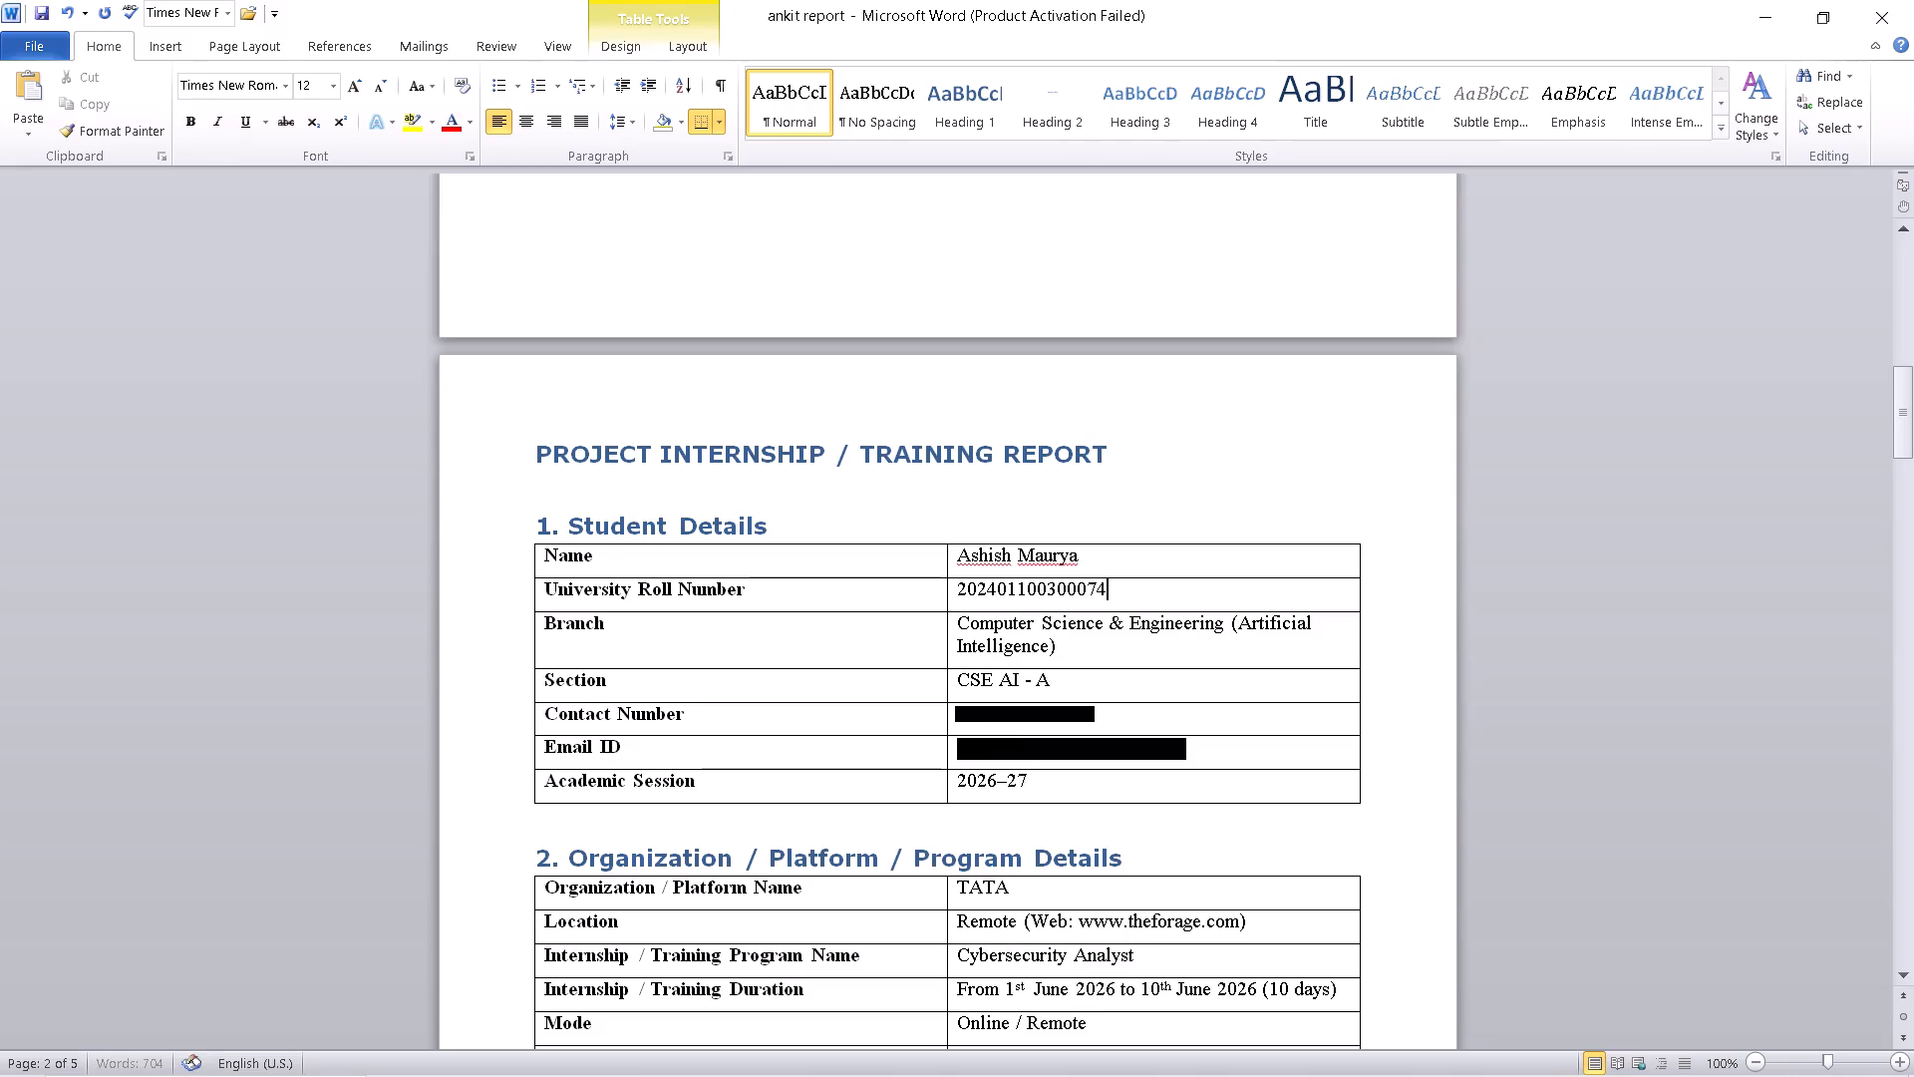
# Set the Section in Student Details to CSE AI - B and enter the new student's contact number.
pyautogui.click(1059, 677)
pyautogui.press('BackSpace')
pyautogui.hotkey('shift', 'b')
pyautogui.moveTo(1093, 717); pyautogui.dragTo(995, 709)
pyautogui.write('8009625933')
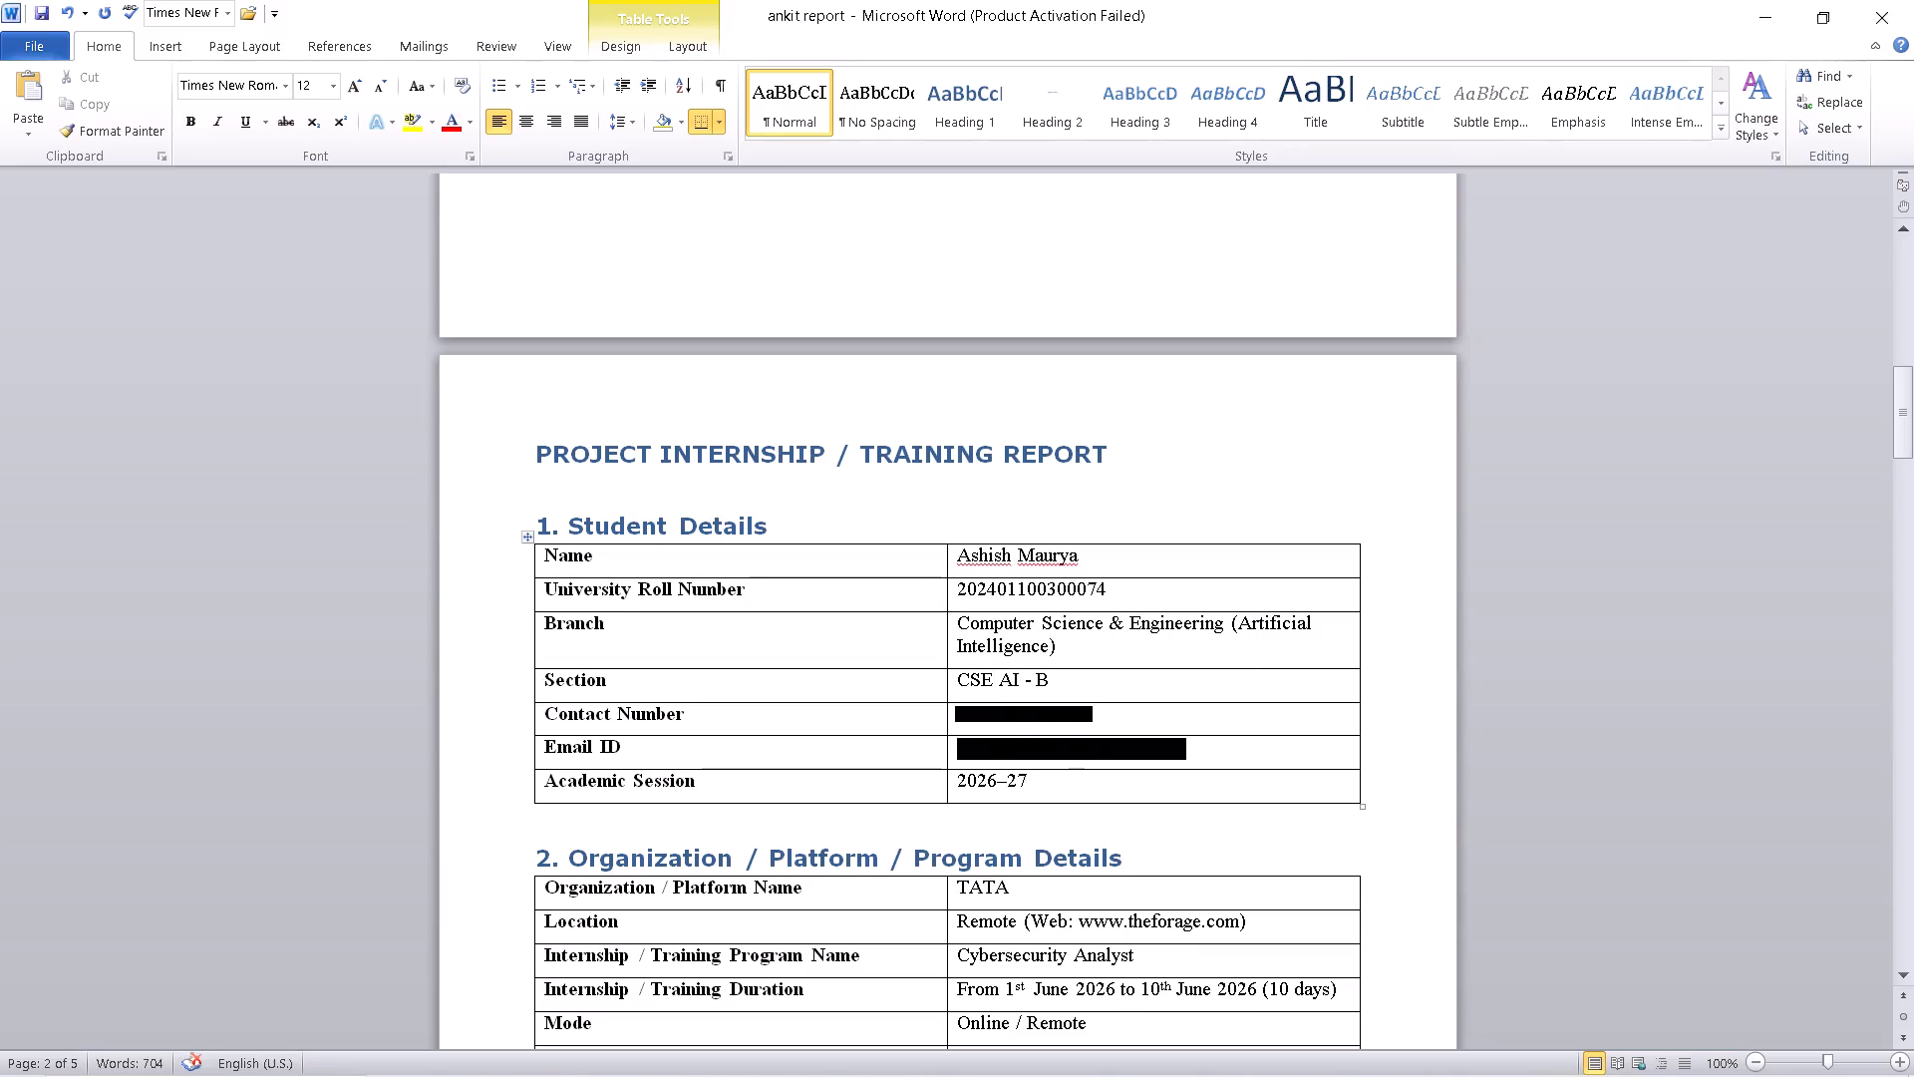
# Edit the Email ID in the Student Details table to match the new student's address.
pyautogui.click(1069, 746)
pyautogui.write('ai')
pyautogui.click(1118, 746)
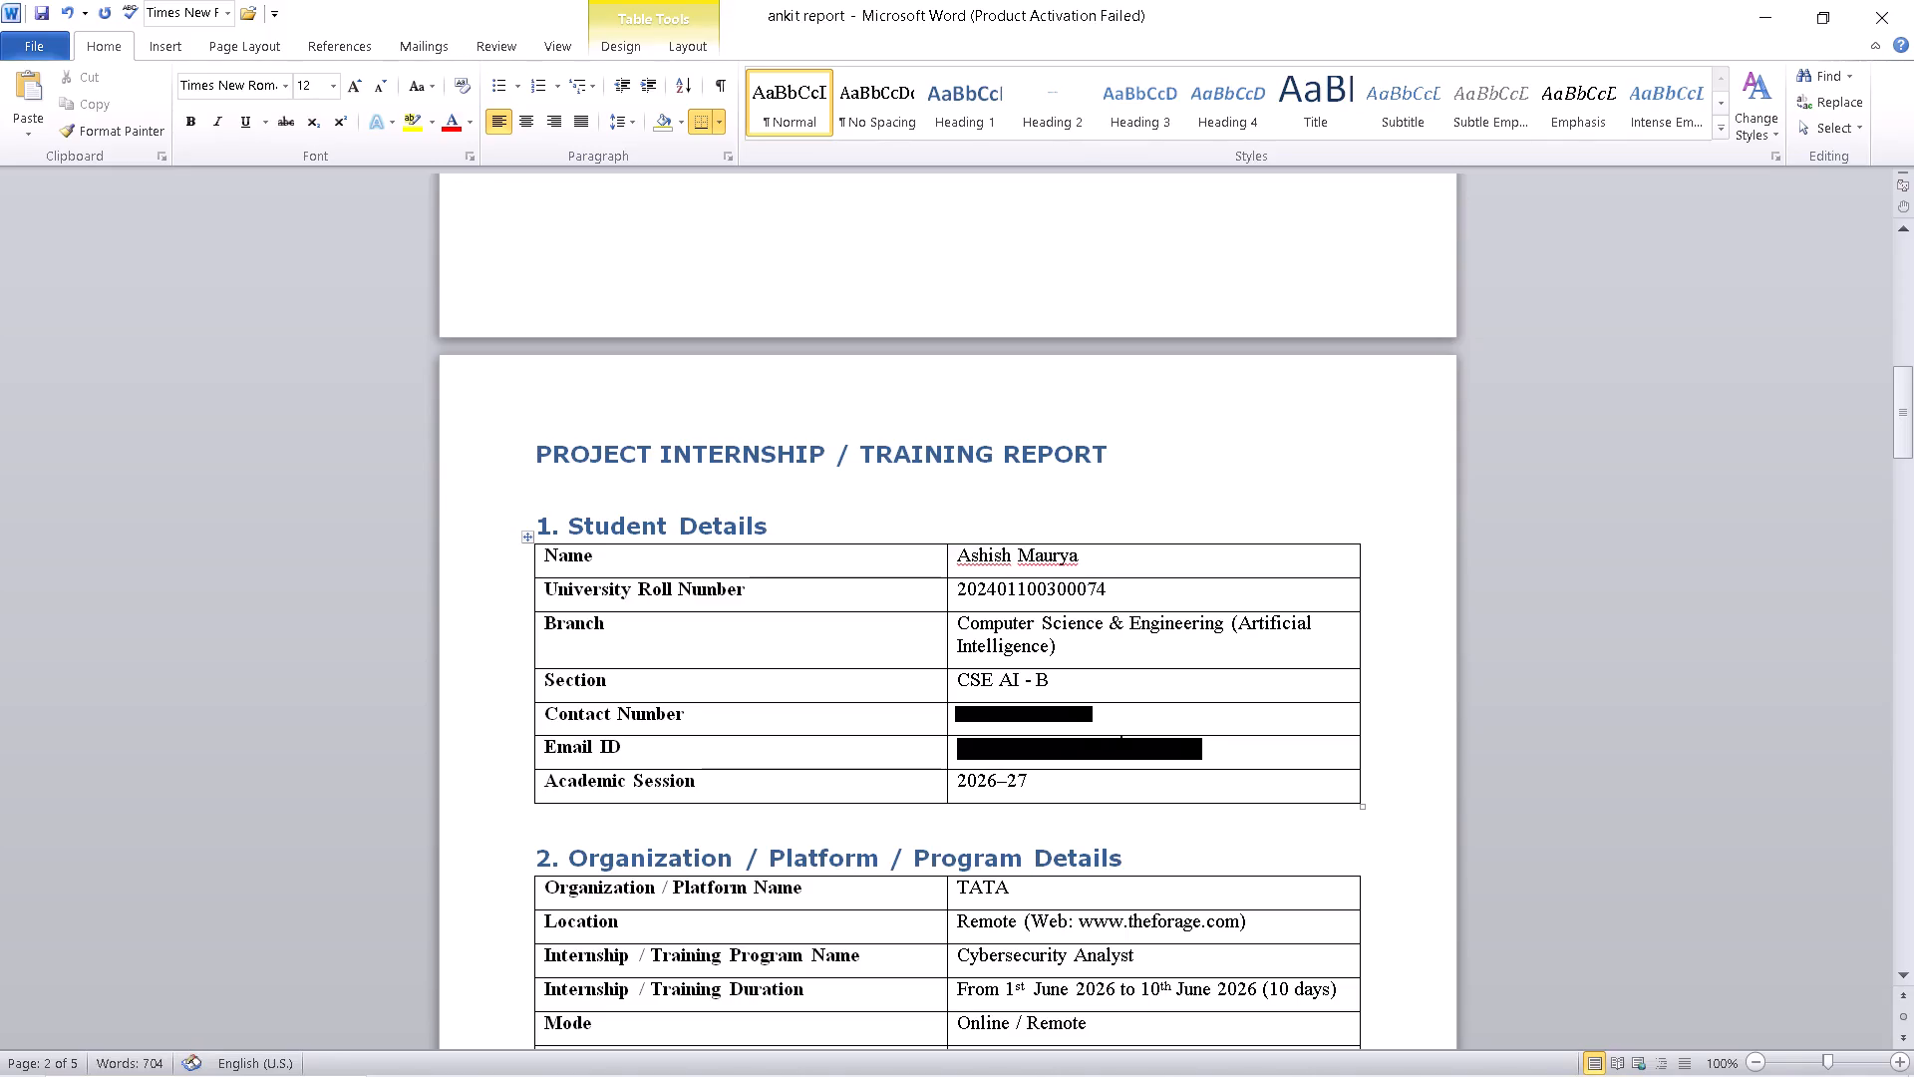
pyautogui.press('BackSpace')
pyautogui.press('BackSpace')
pyautogui.press('BackSpace')
pyautogui.press('BackSpace')
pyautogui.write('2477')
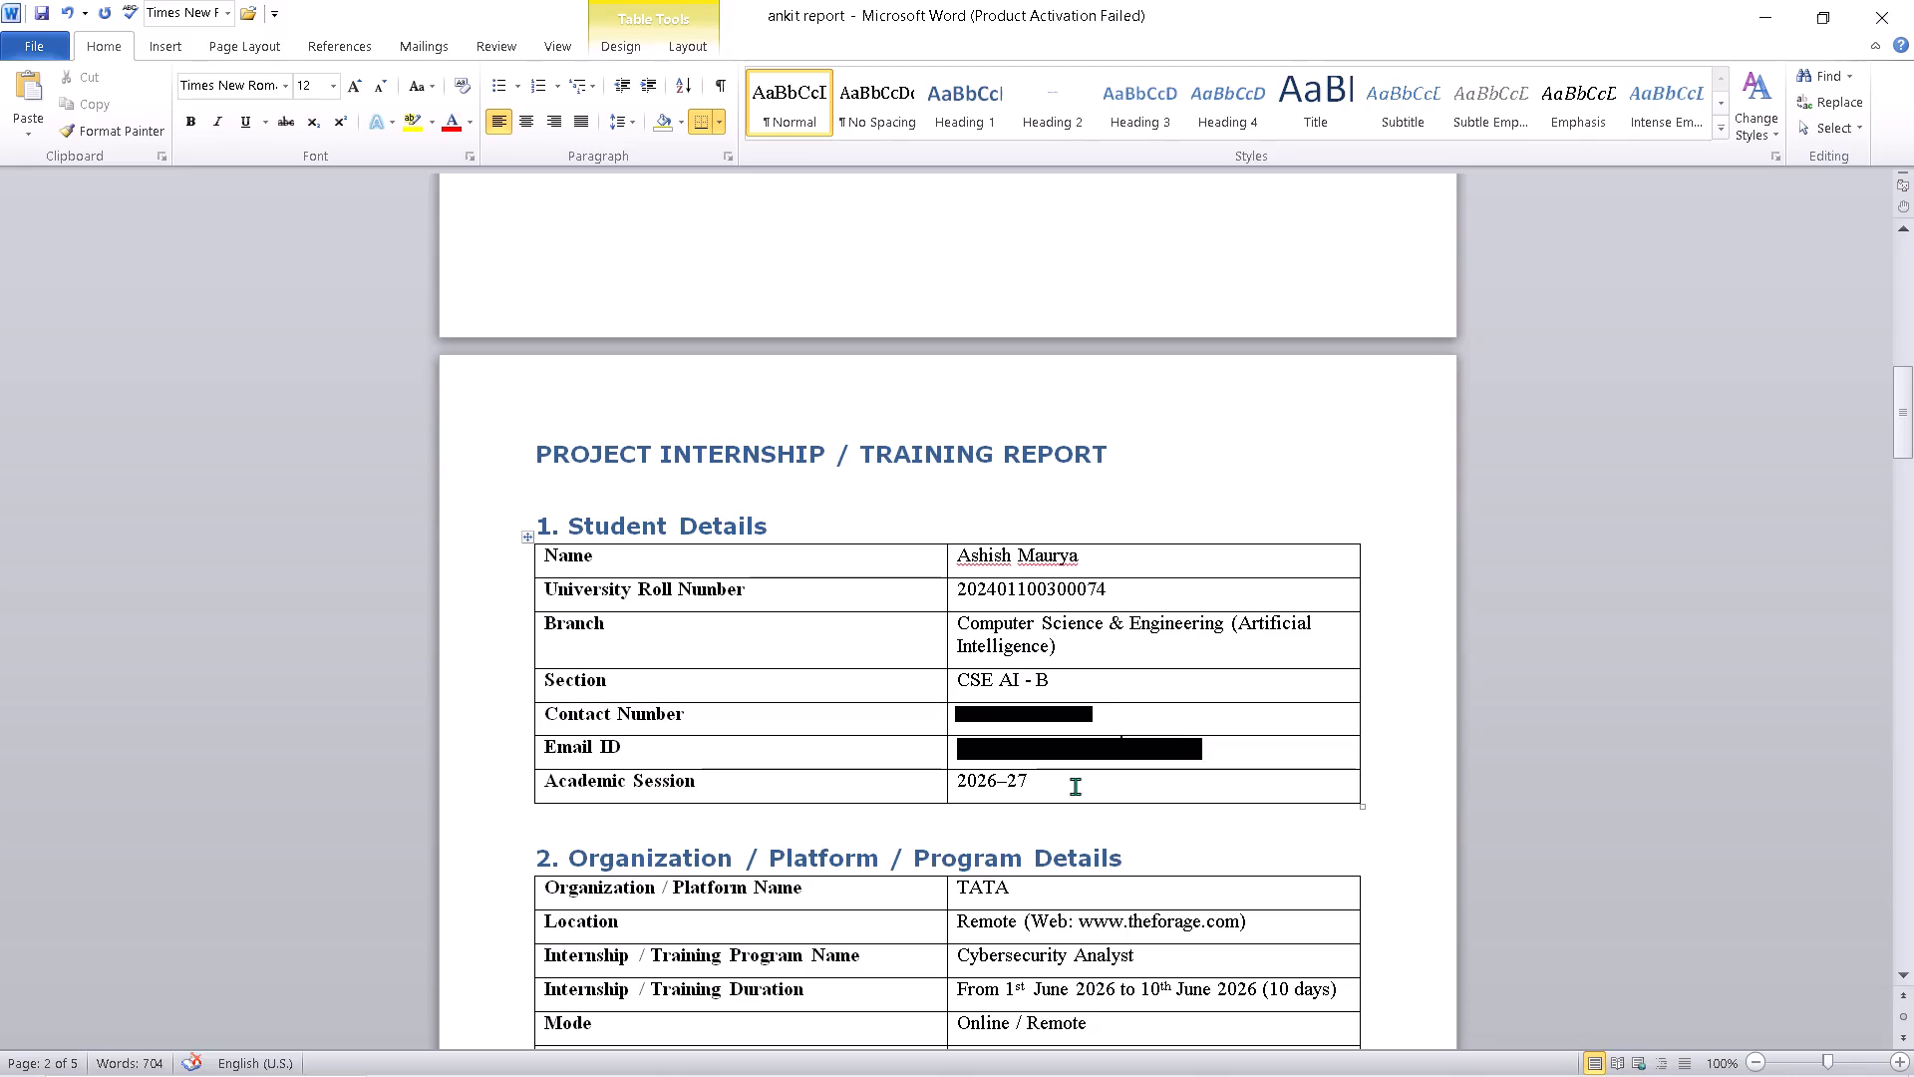
# Change the Internship / Training Duration dates in the Organization / Platform / Program Details table to 10 June 2026 through 27 July 2026.
pyautogui.scroll(-1, 1097, 813)
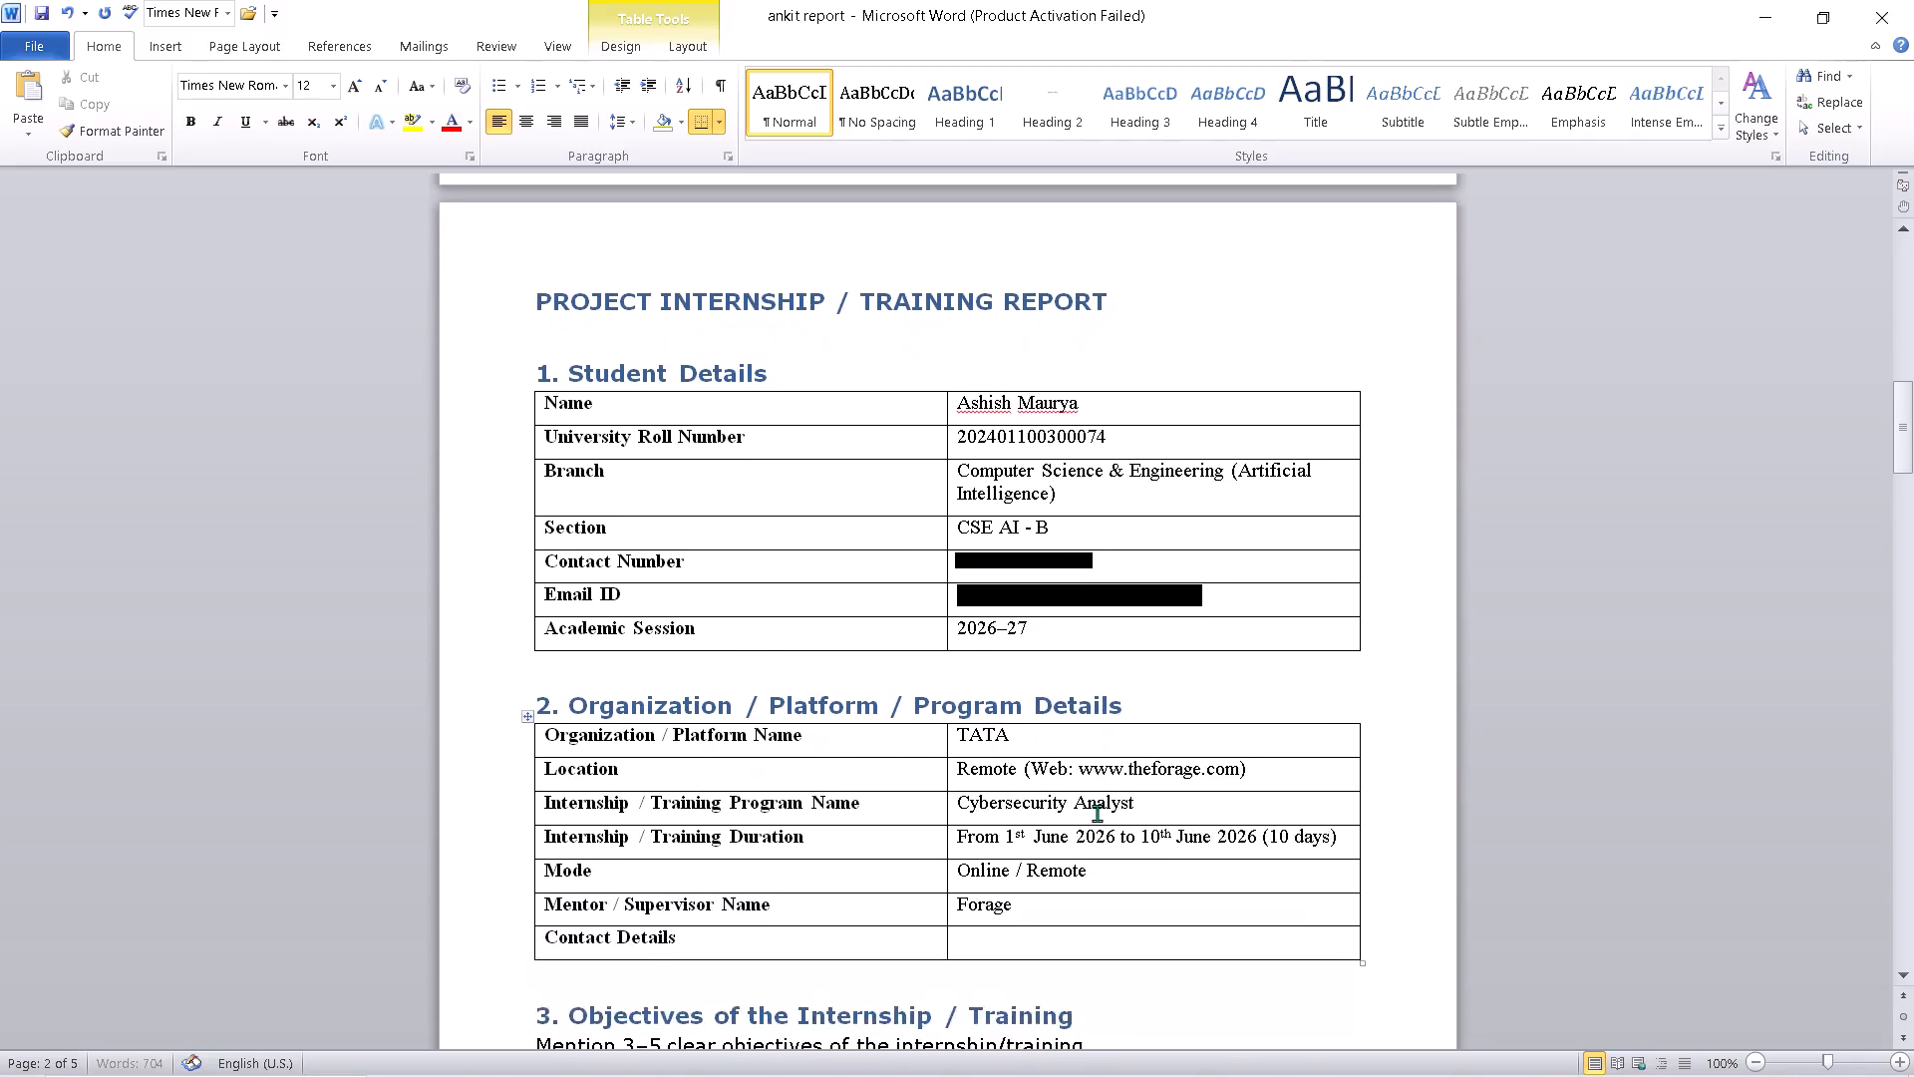
pyautogui.scroll(-1, 1097, 813)
pyautogui.click(1013, 793)
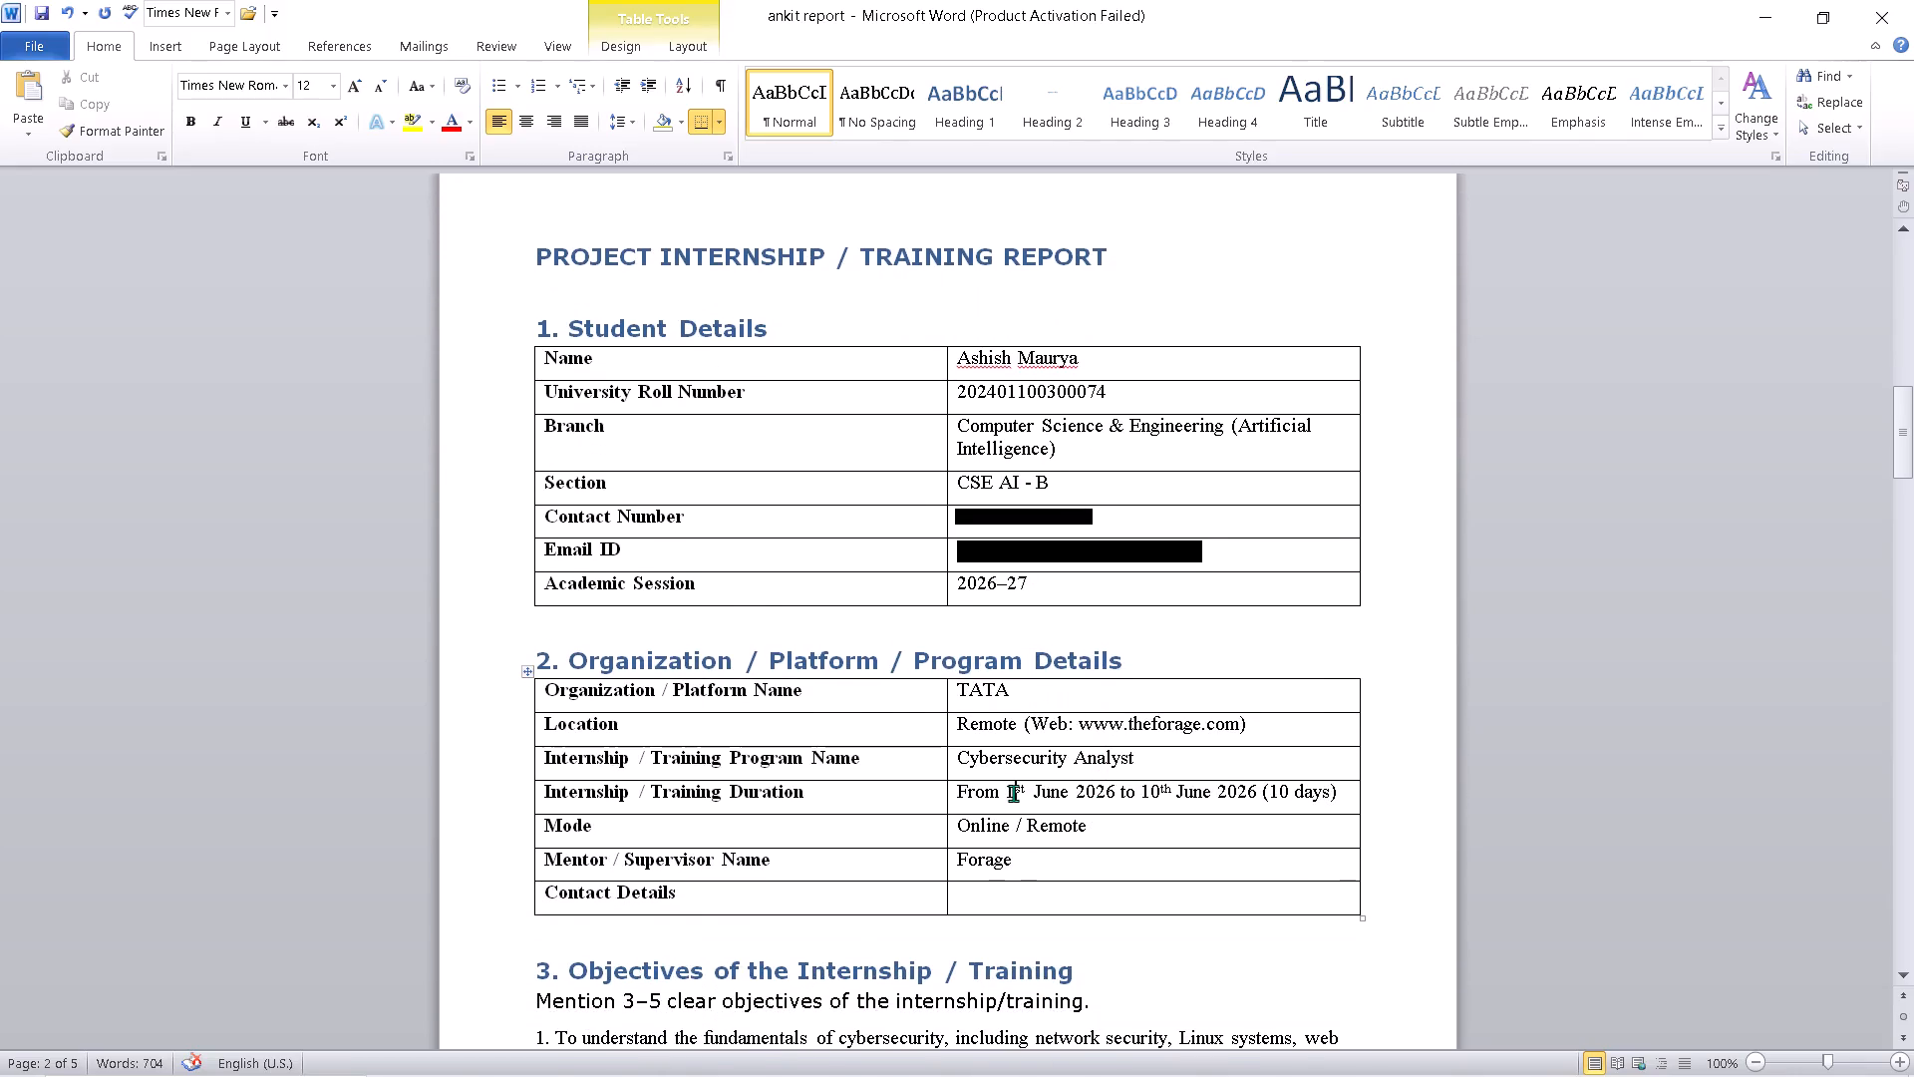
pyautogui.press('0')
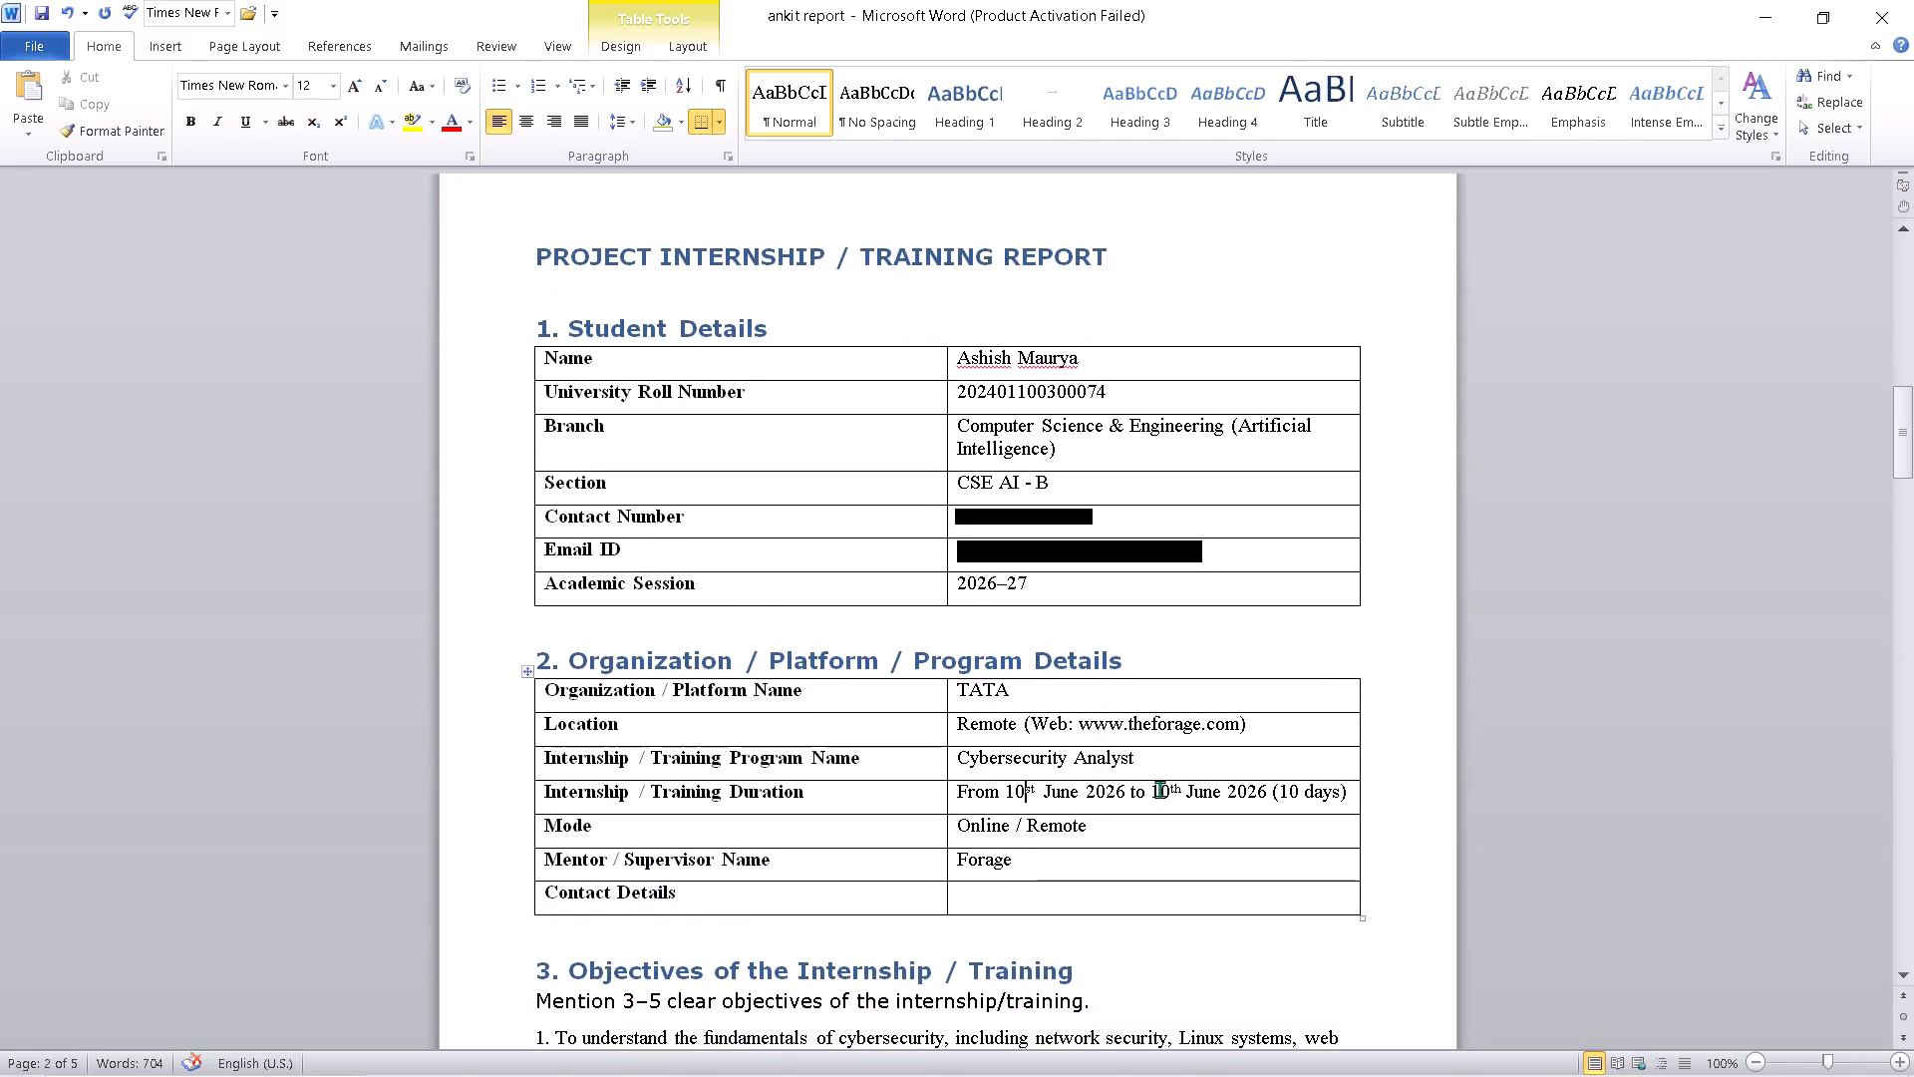
pyautogui.click(1174, 786)
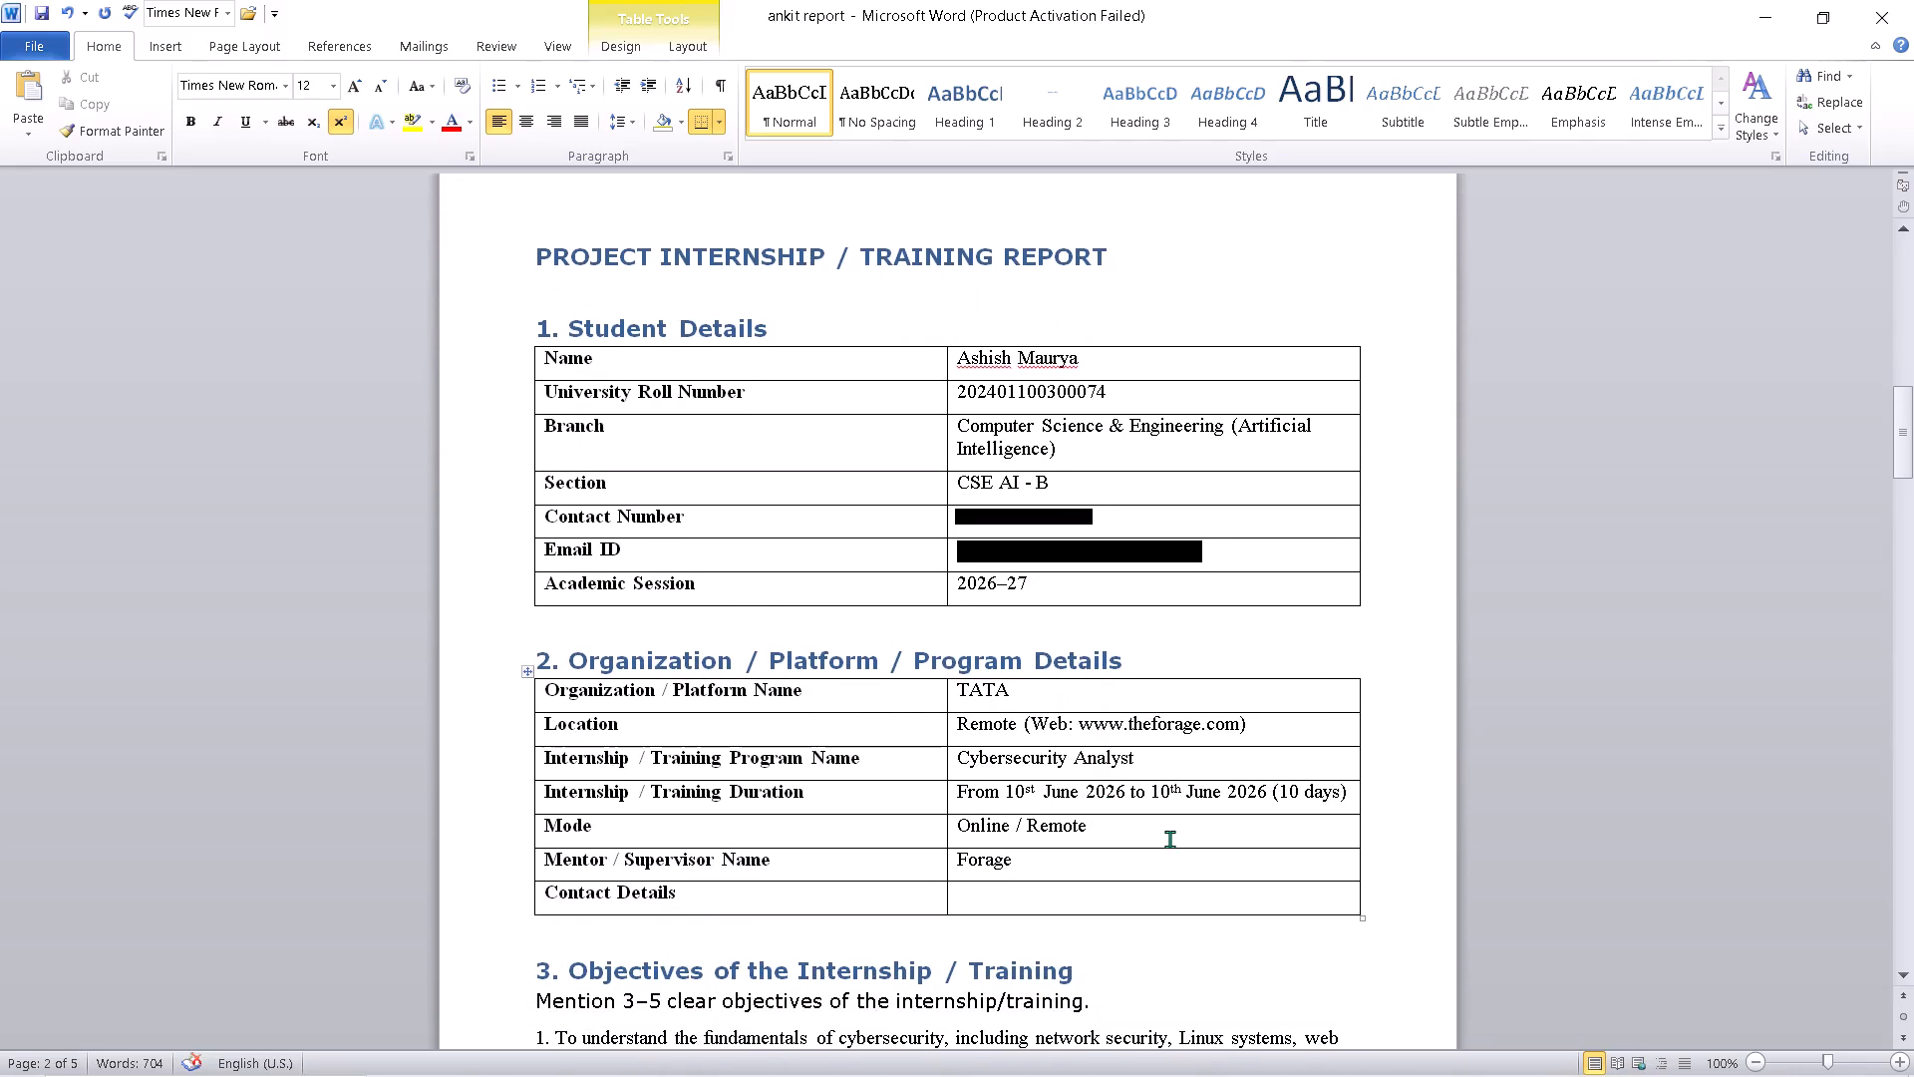
pyautogui.click(1170, 794)
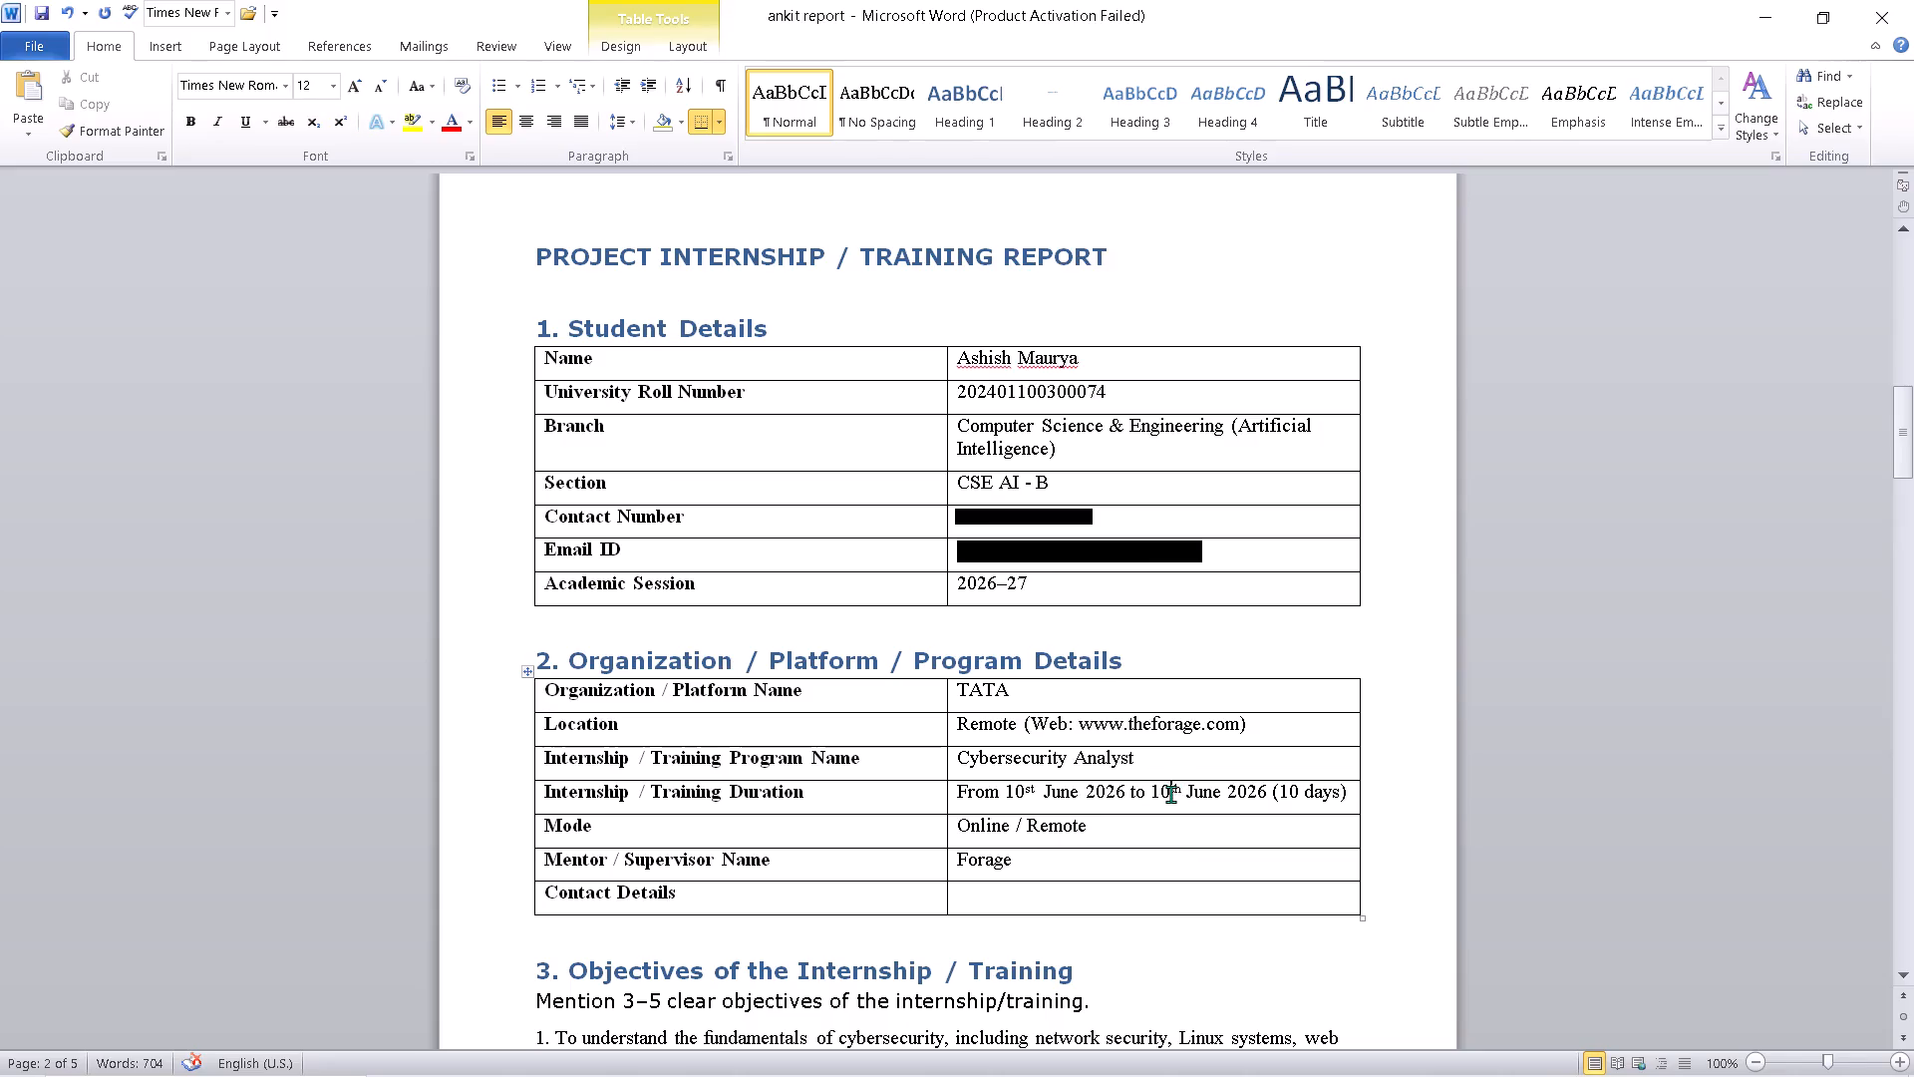
pyautogui.press('BackSpace')
pyautogui.press('BackSpace')
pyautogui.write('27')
pyautogui.click(1219, 789)
pyautogui.press('BackSpace')
pyautogui.press('BackSpace')
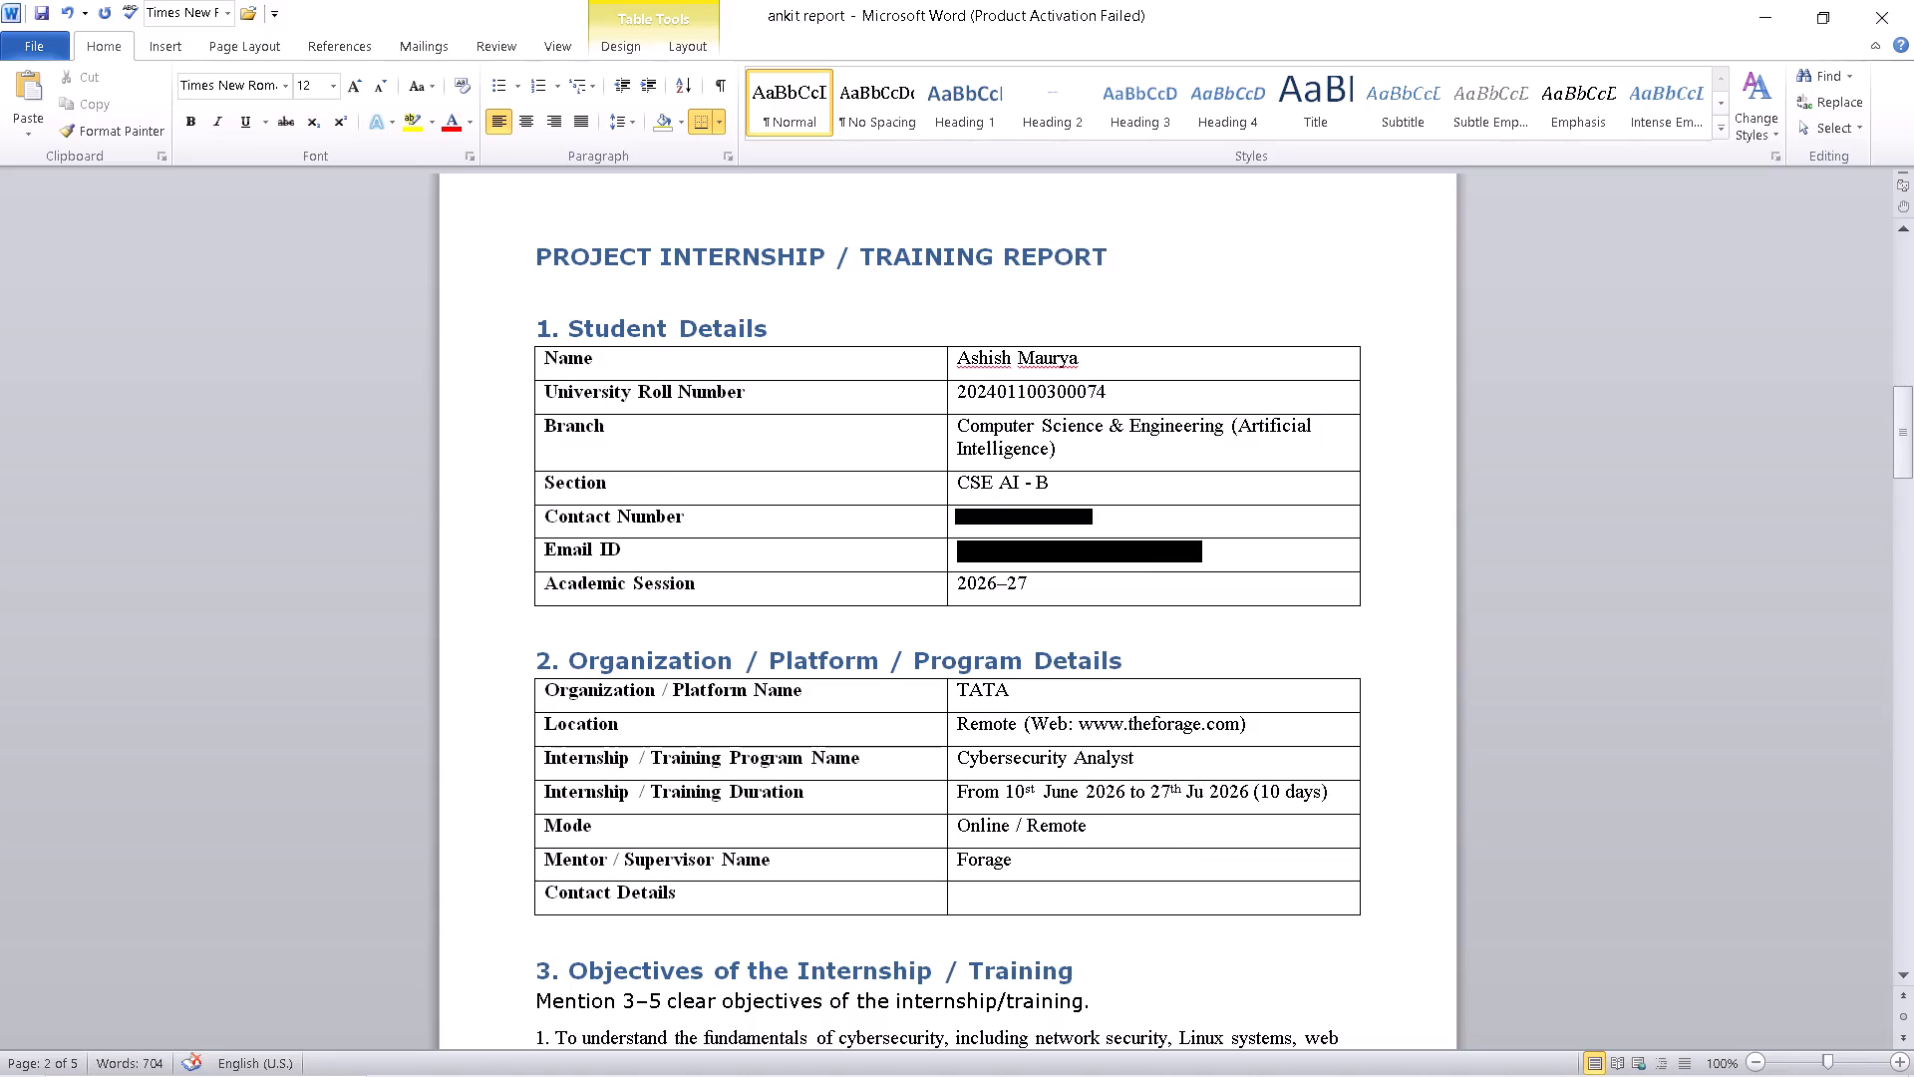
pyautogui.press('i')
pyautogui.press('BackSpace')
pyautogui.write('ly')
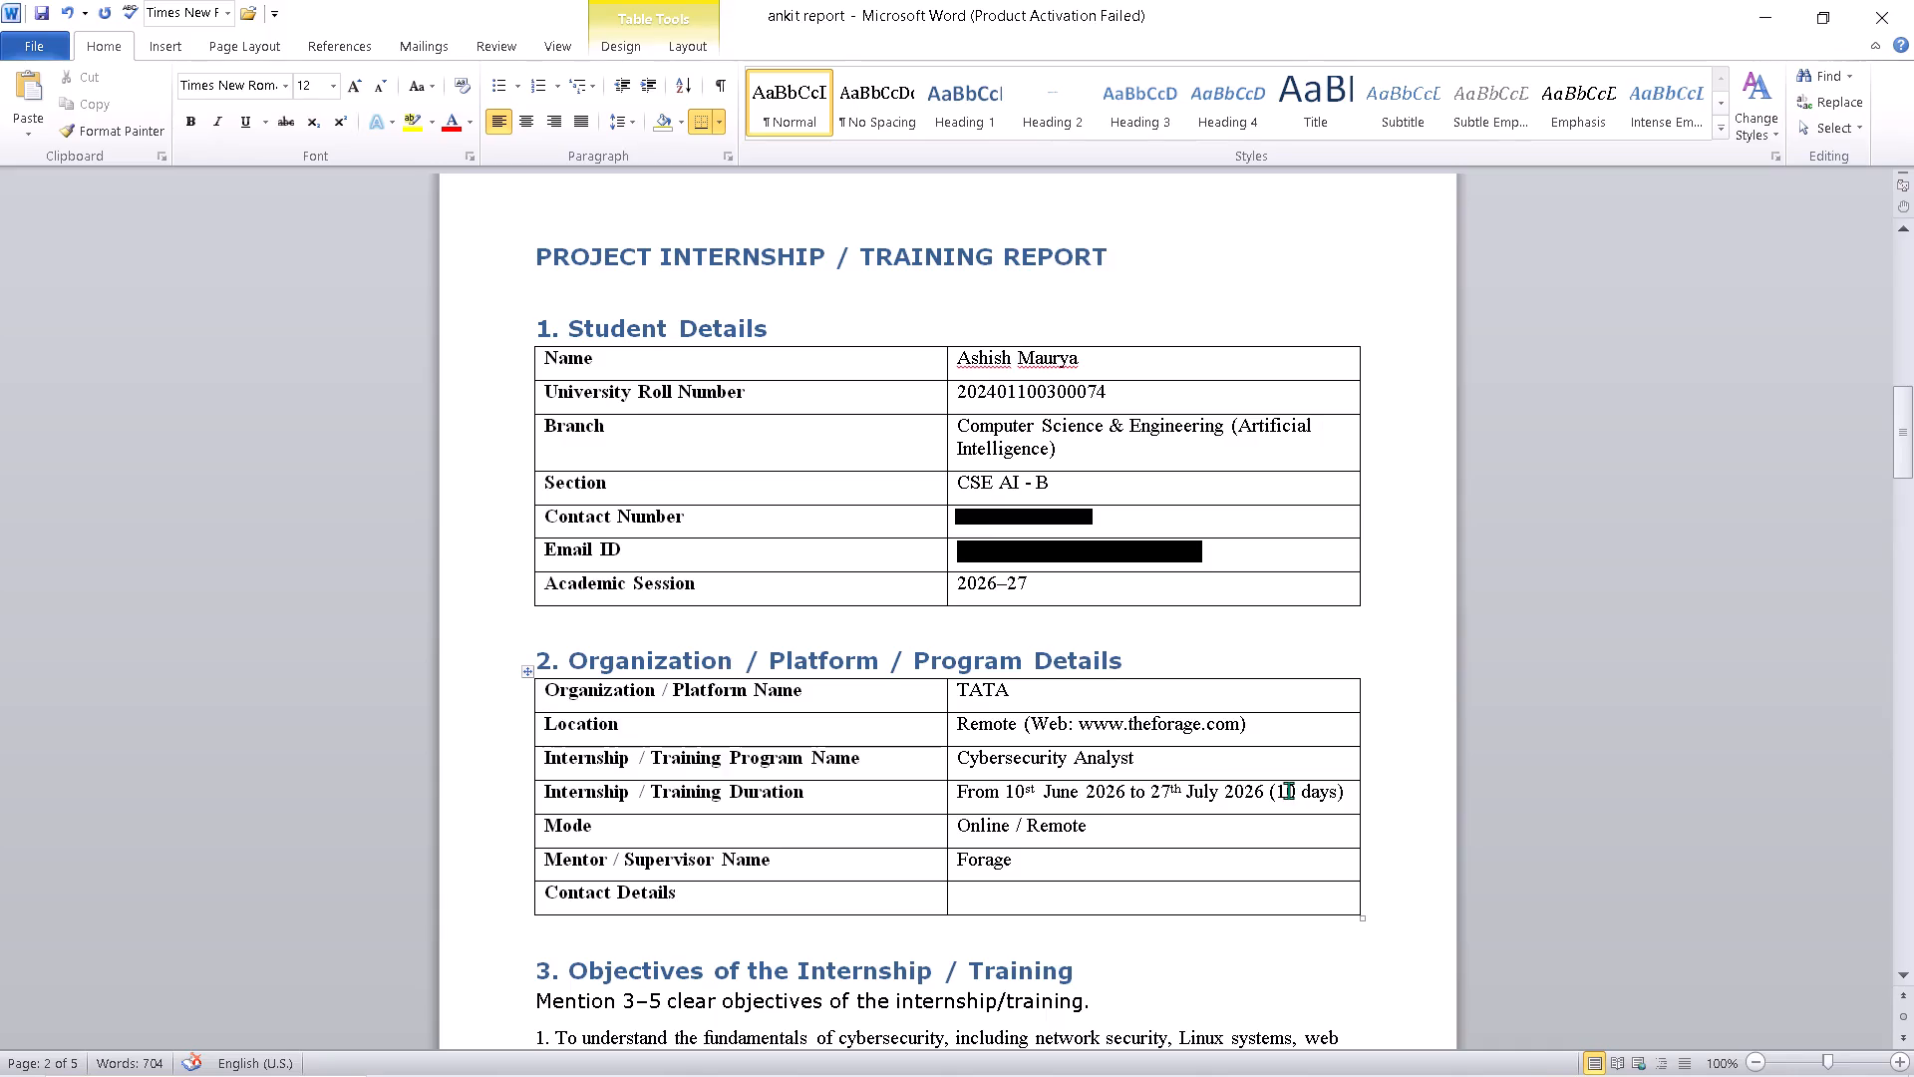
# Set the day count in the Internship / Training Duration row to 45 days.
pyautogui.click(1287, 790)
pyautogui.press('Right')
pyautogui.press('BackSpace')
pyautogui.press('BackSpace')
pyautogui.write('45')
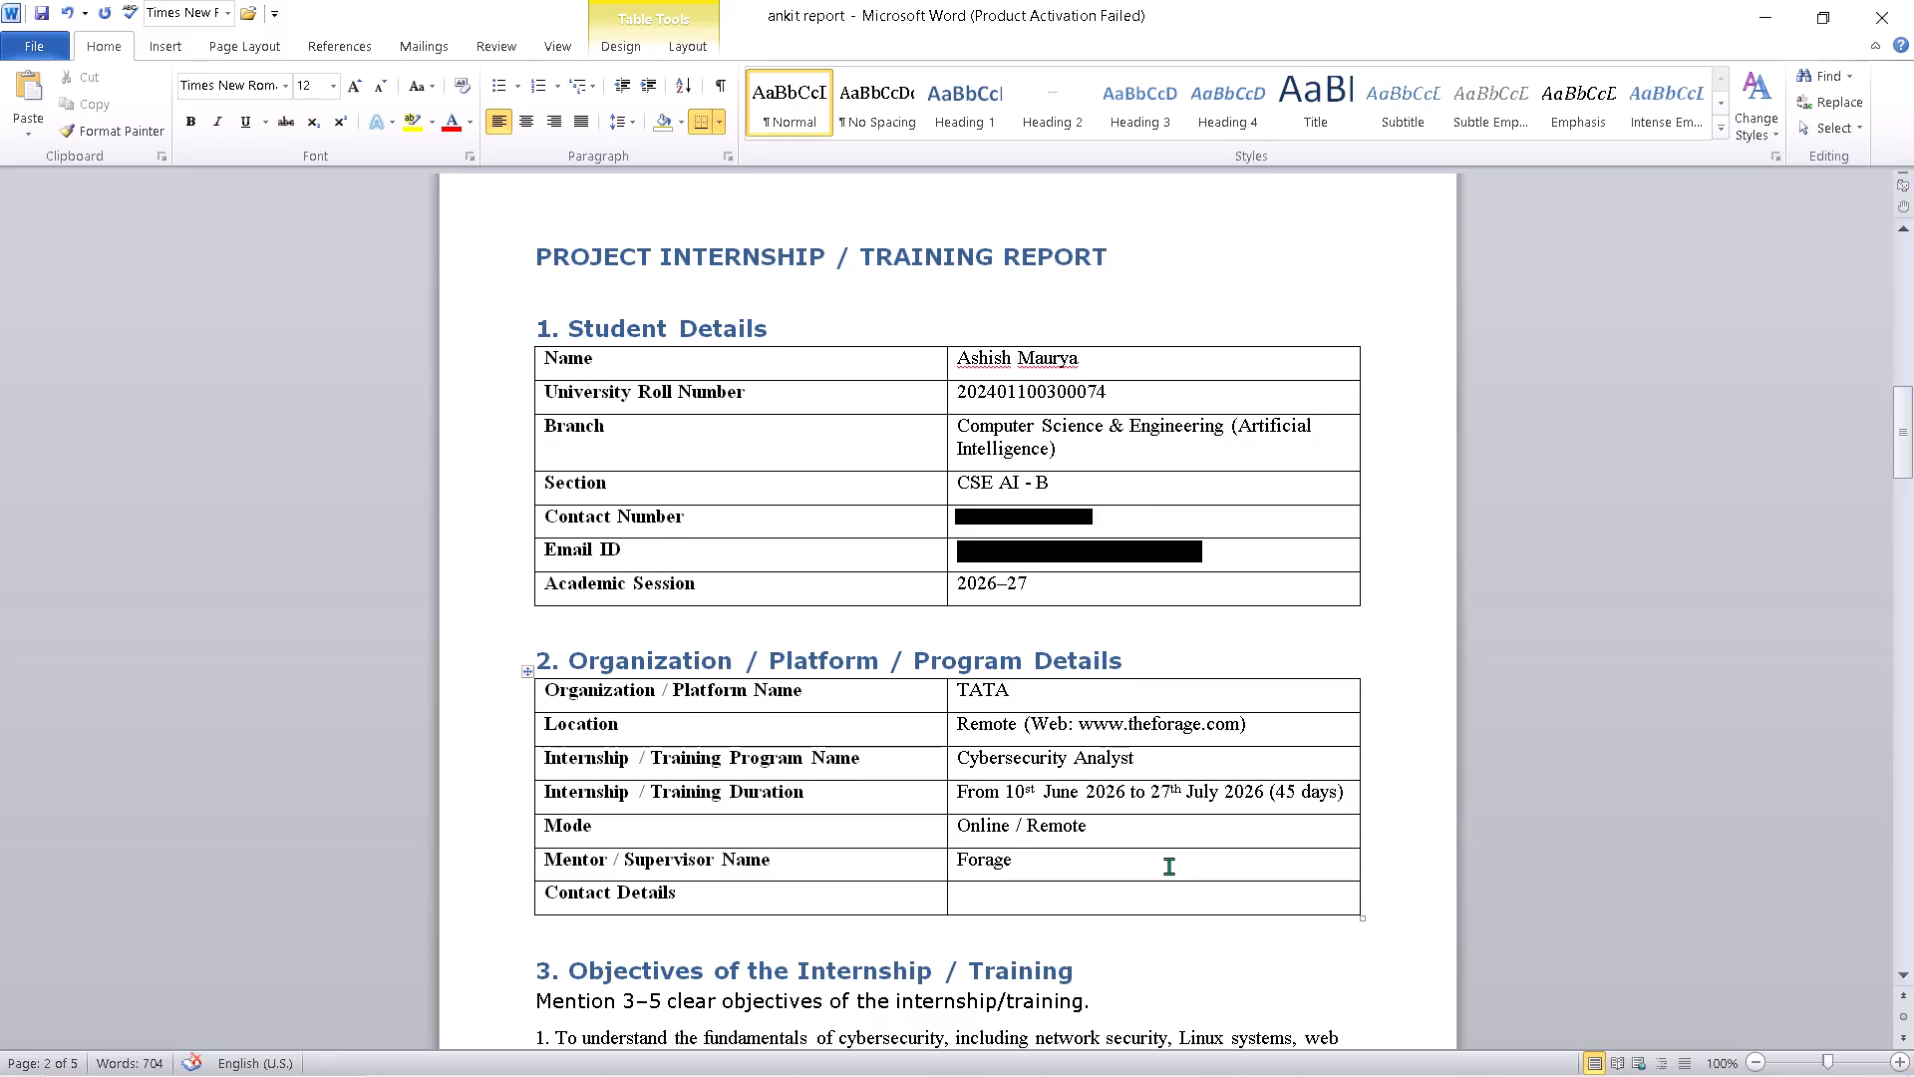
# Cut the previous student's certificate image from section 7, Certification & Attachments.
pyautogui.scroll(-6, 1168, 866)
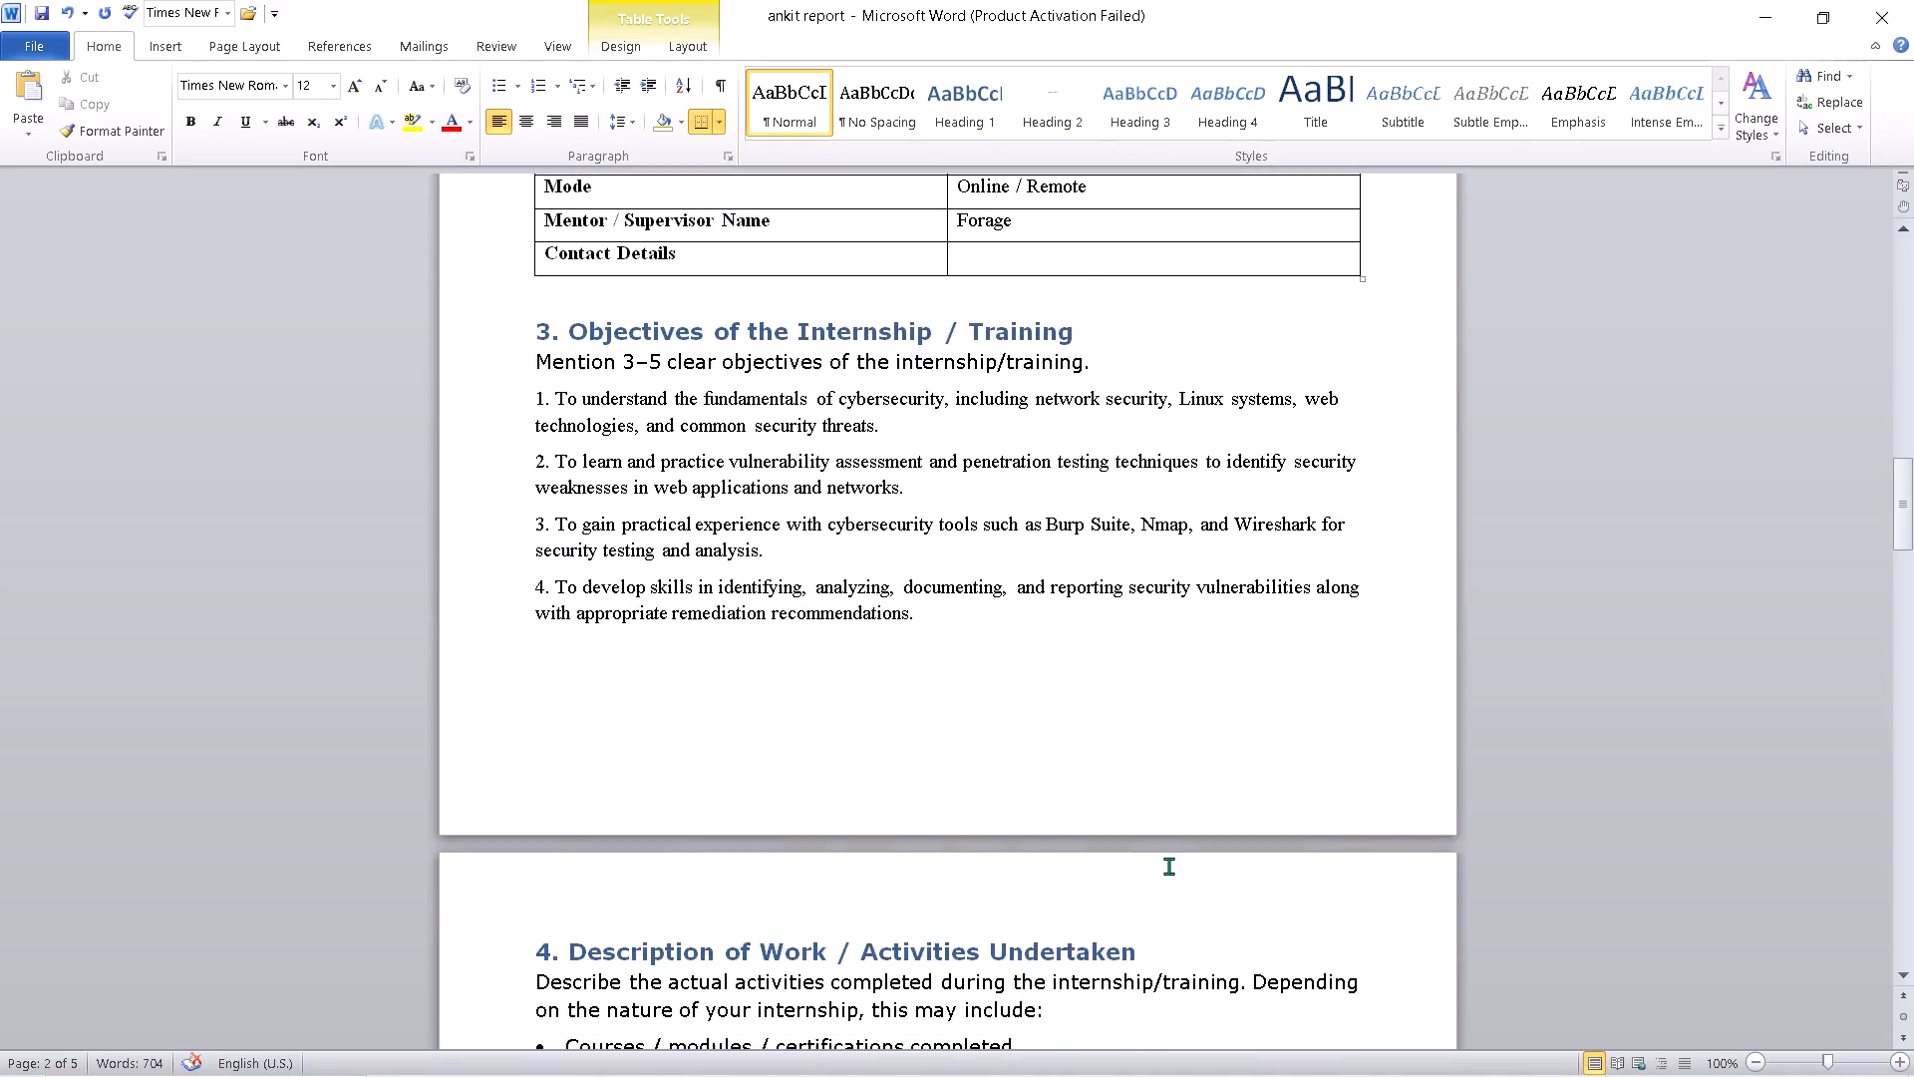
pyautogui.scroll(-7, 1168, 866)
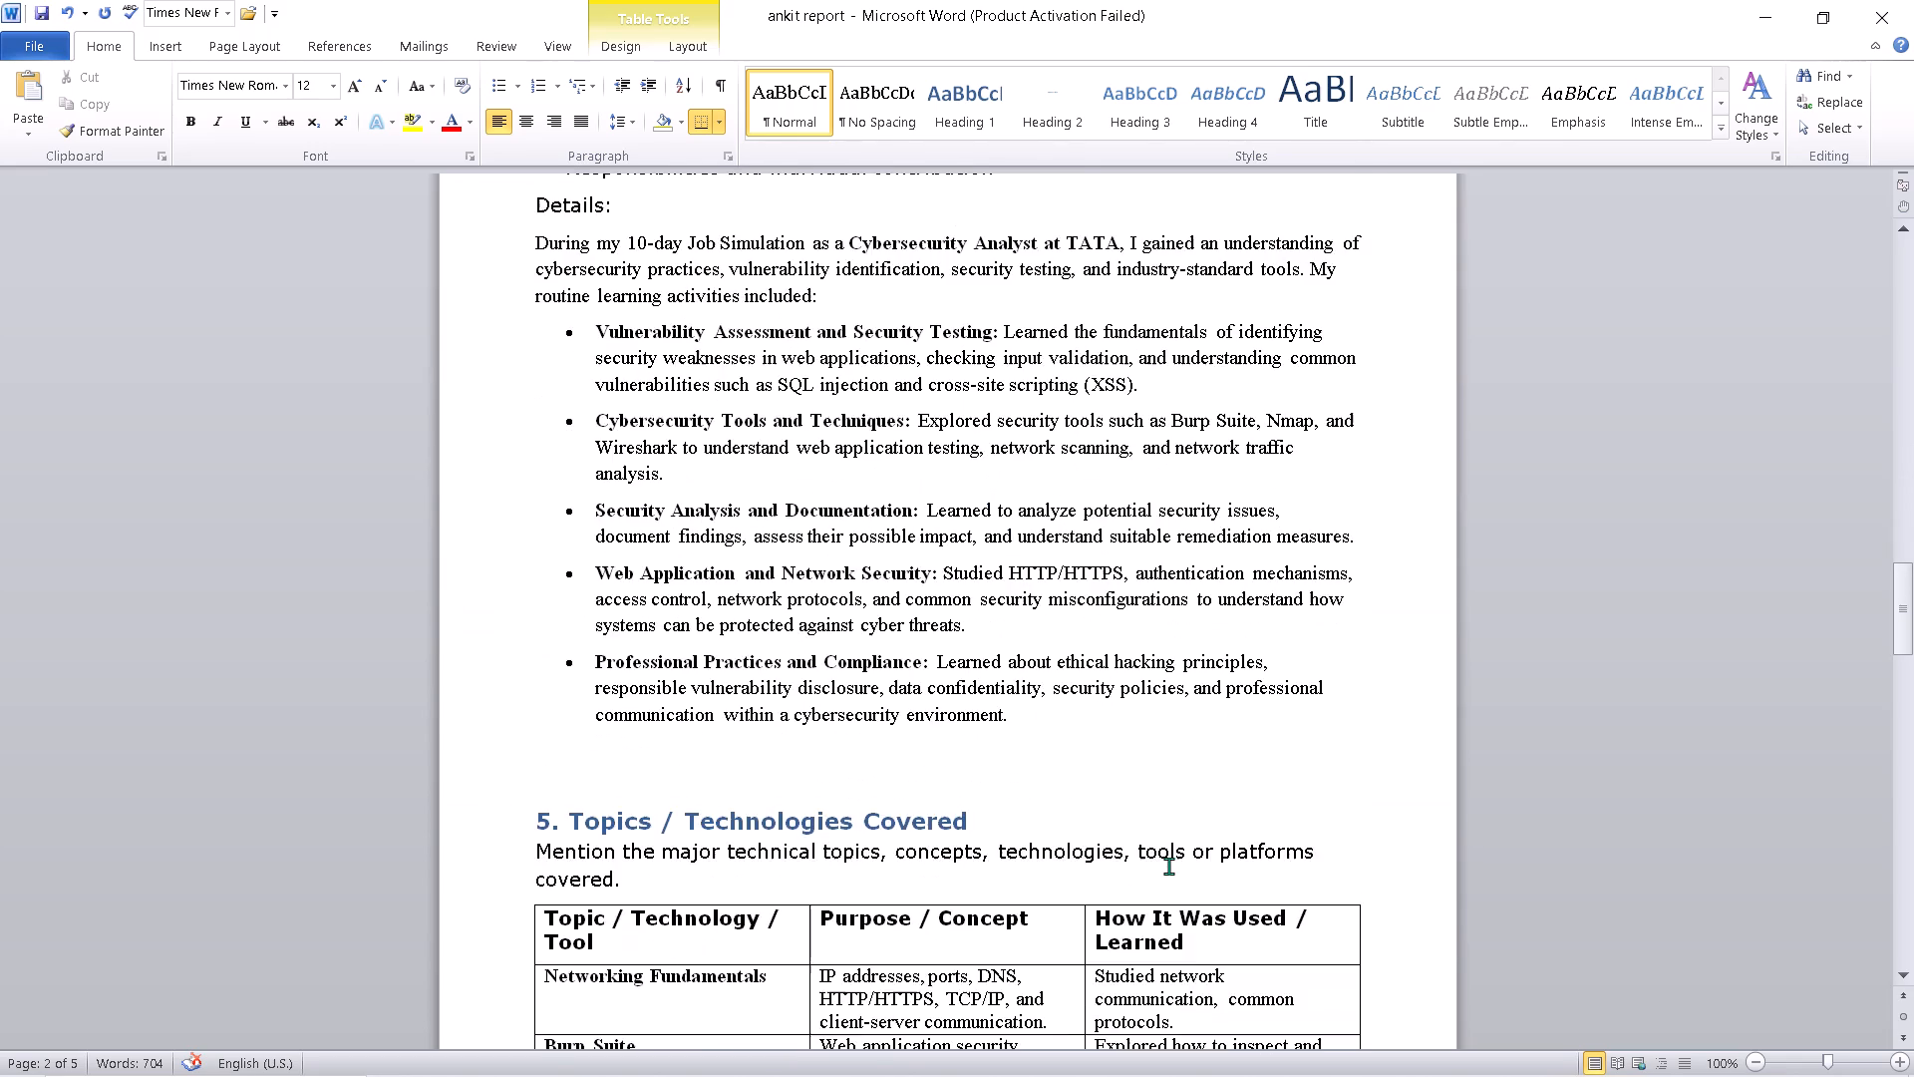
pyautogui.scroll(-5, 1168, 866)
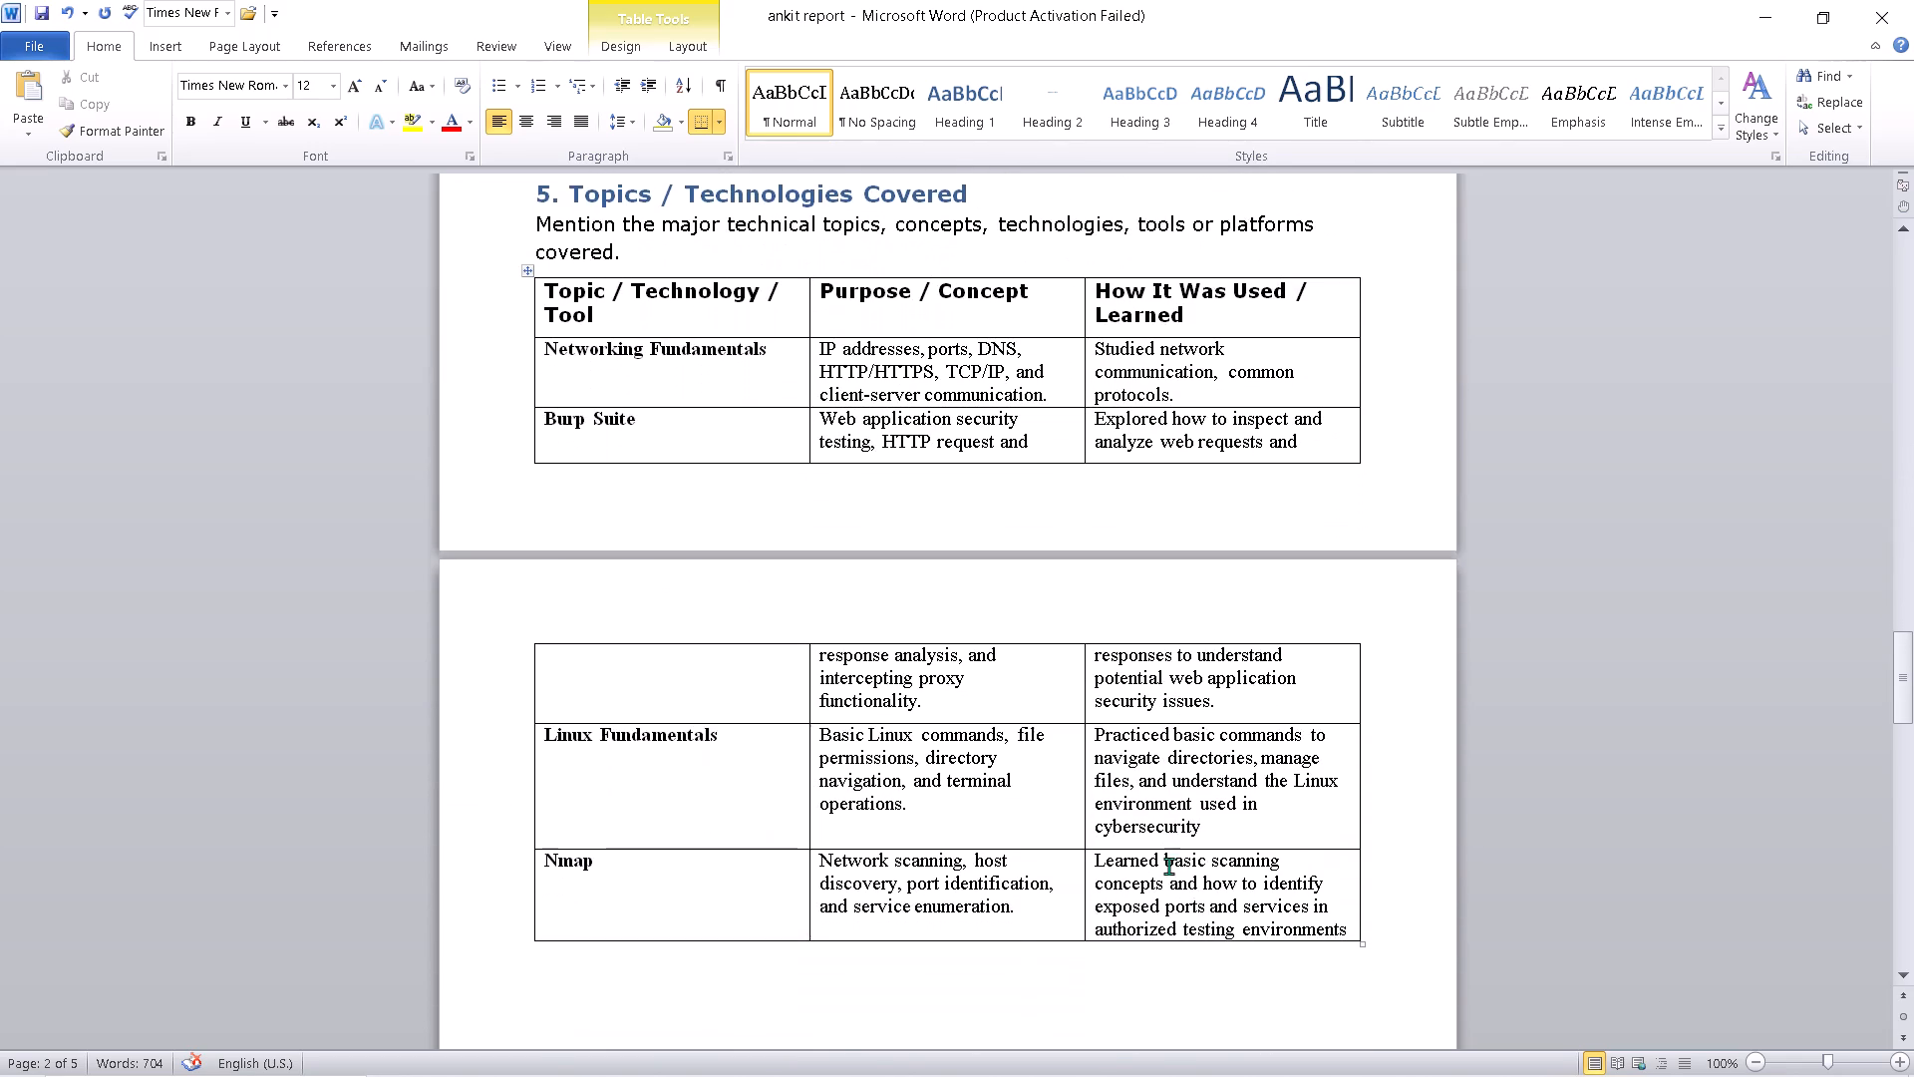
pyautogui.scroll(-1, 1168, 866)
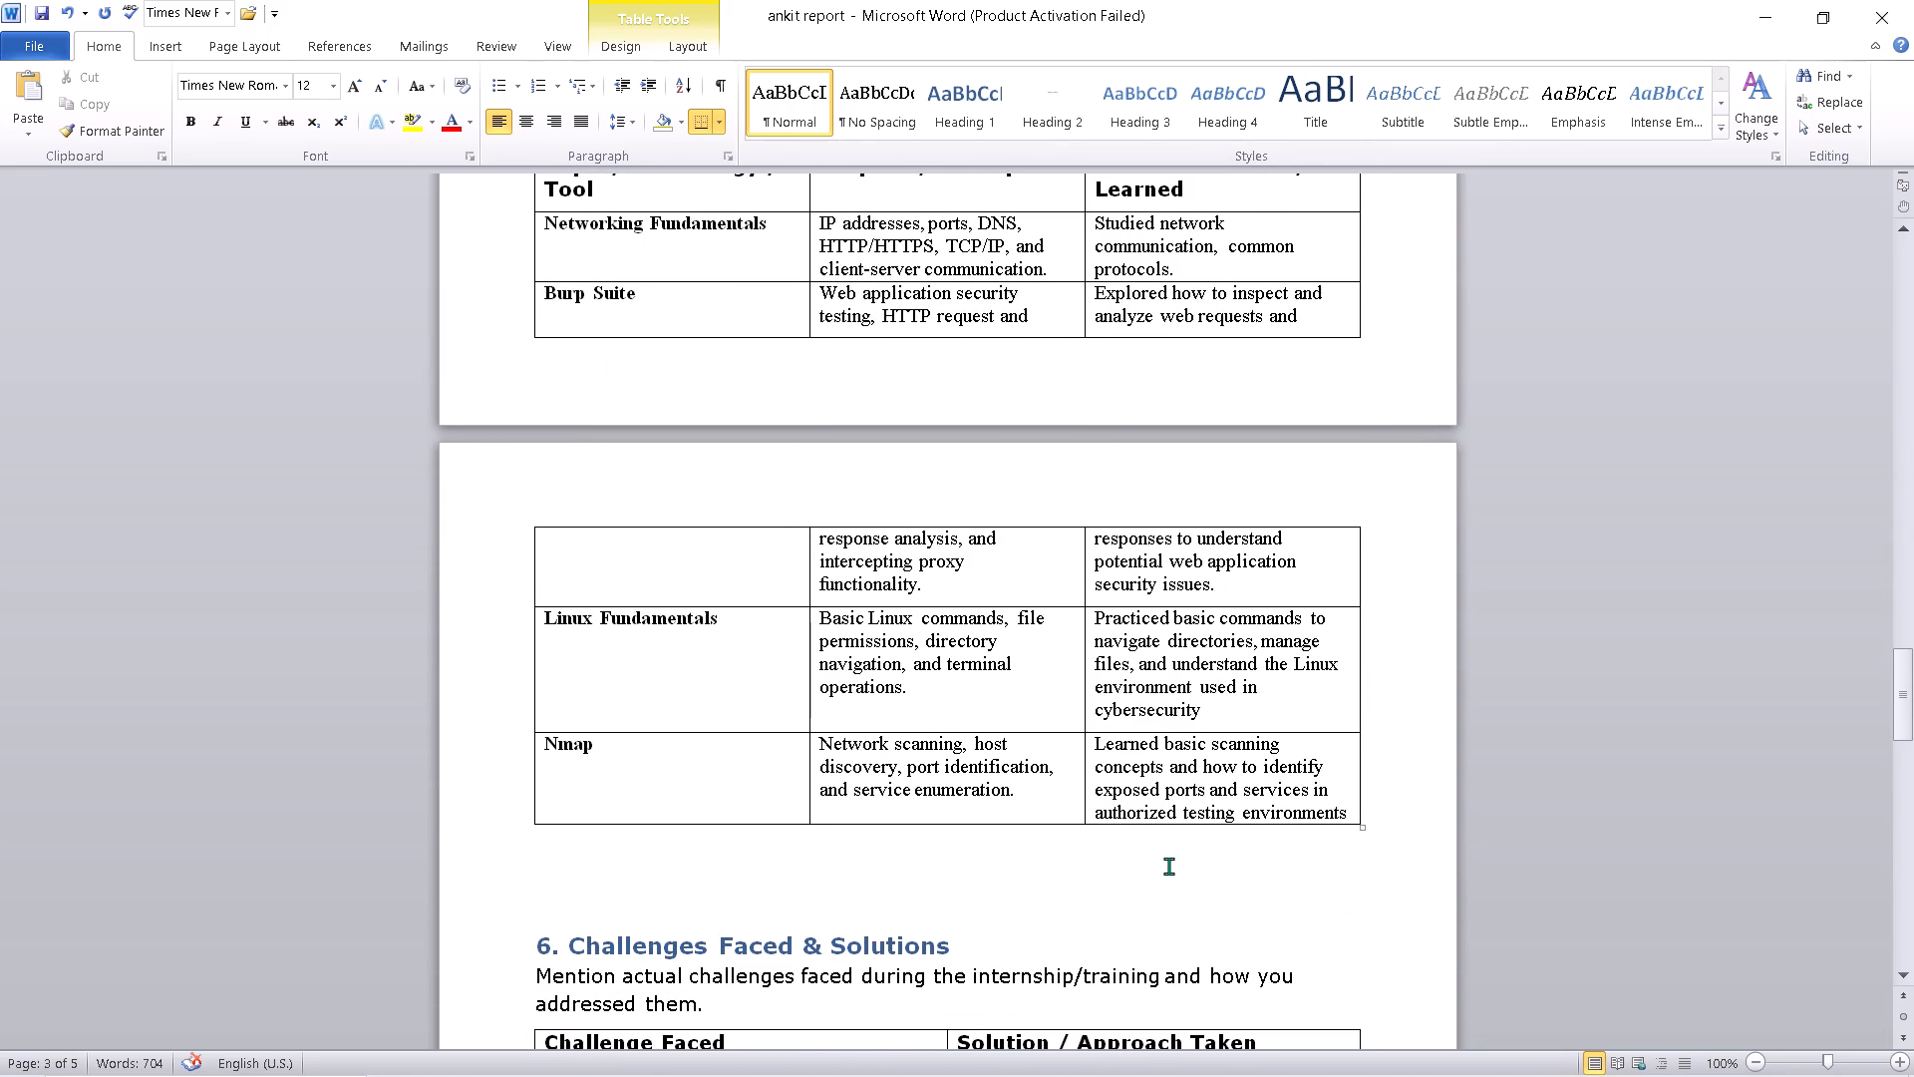
pyautogui.scroll(-3, 1168, 866)
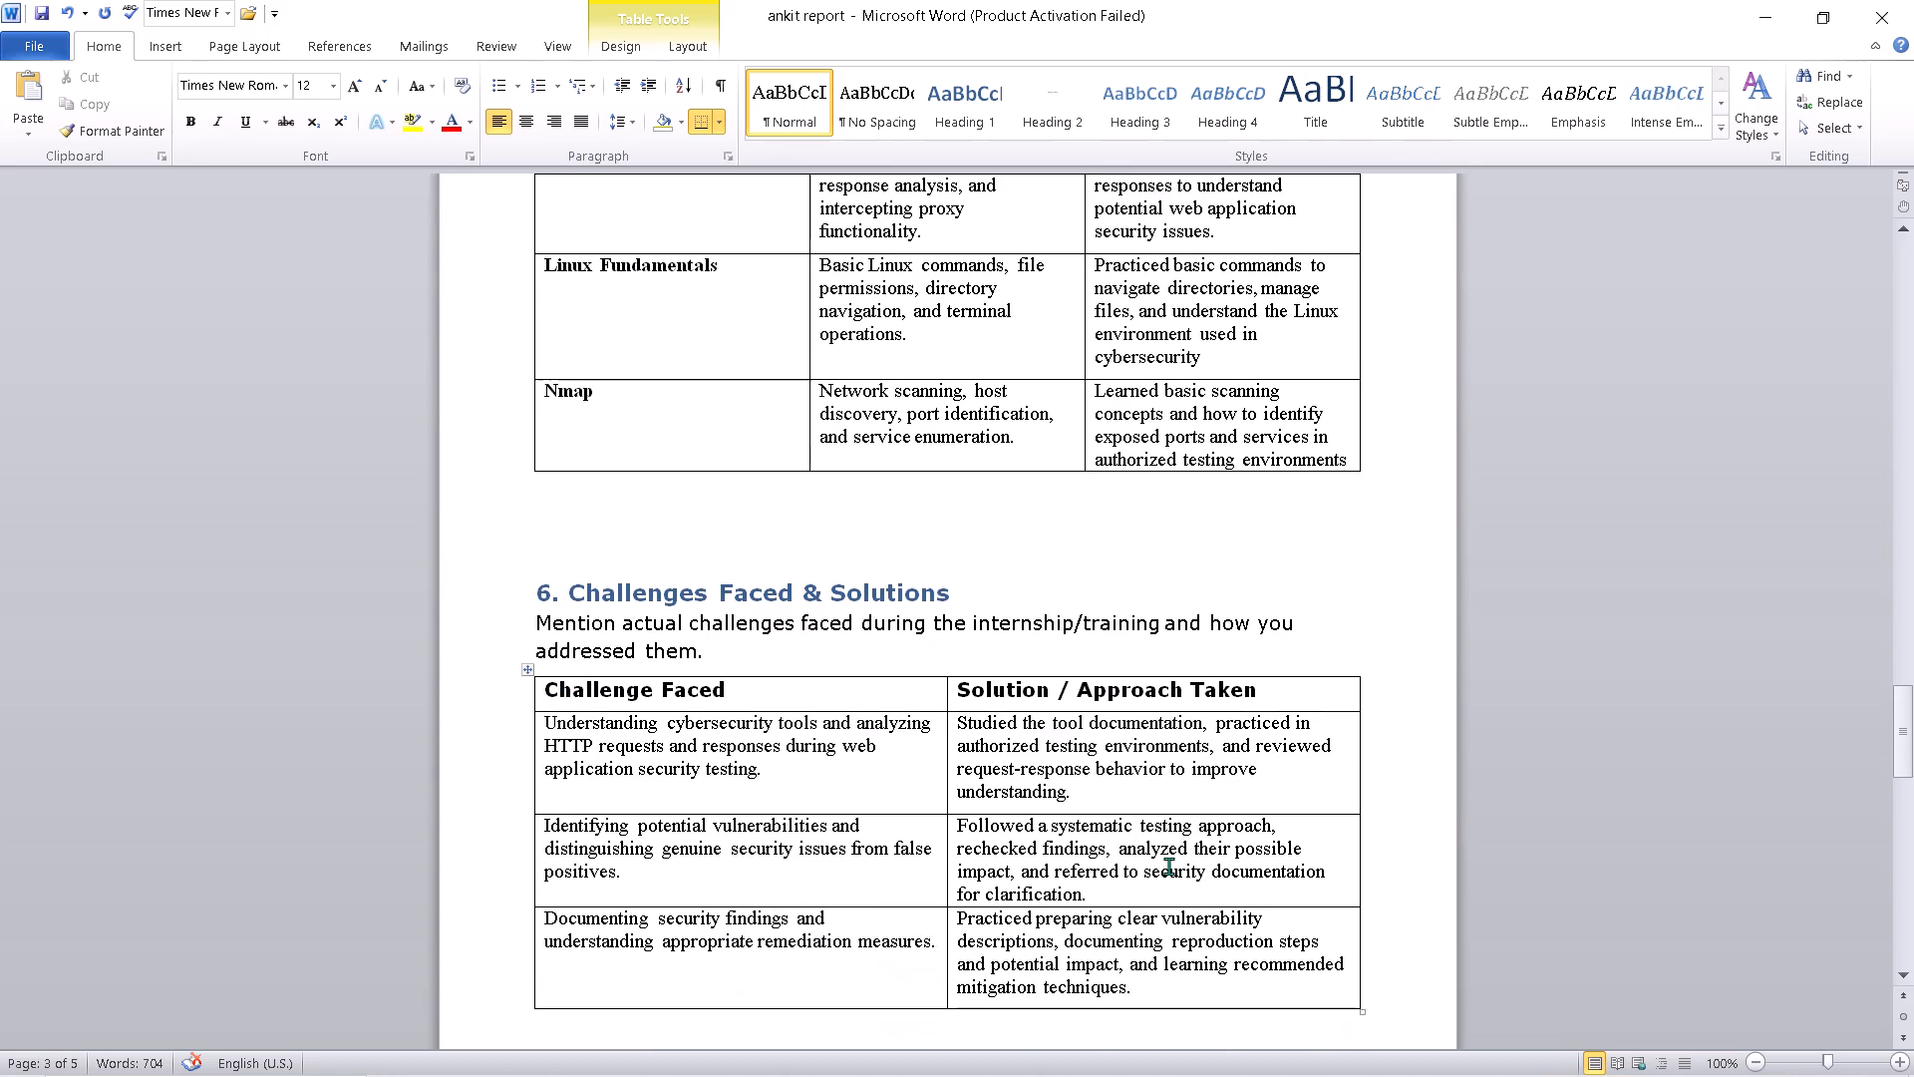
pyautogui.scroll(-5, 1168, 866)
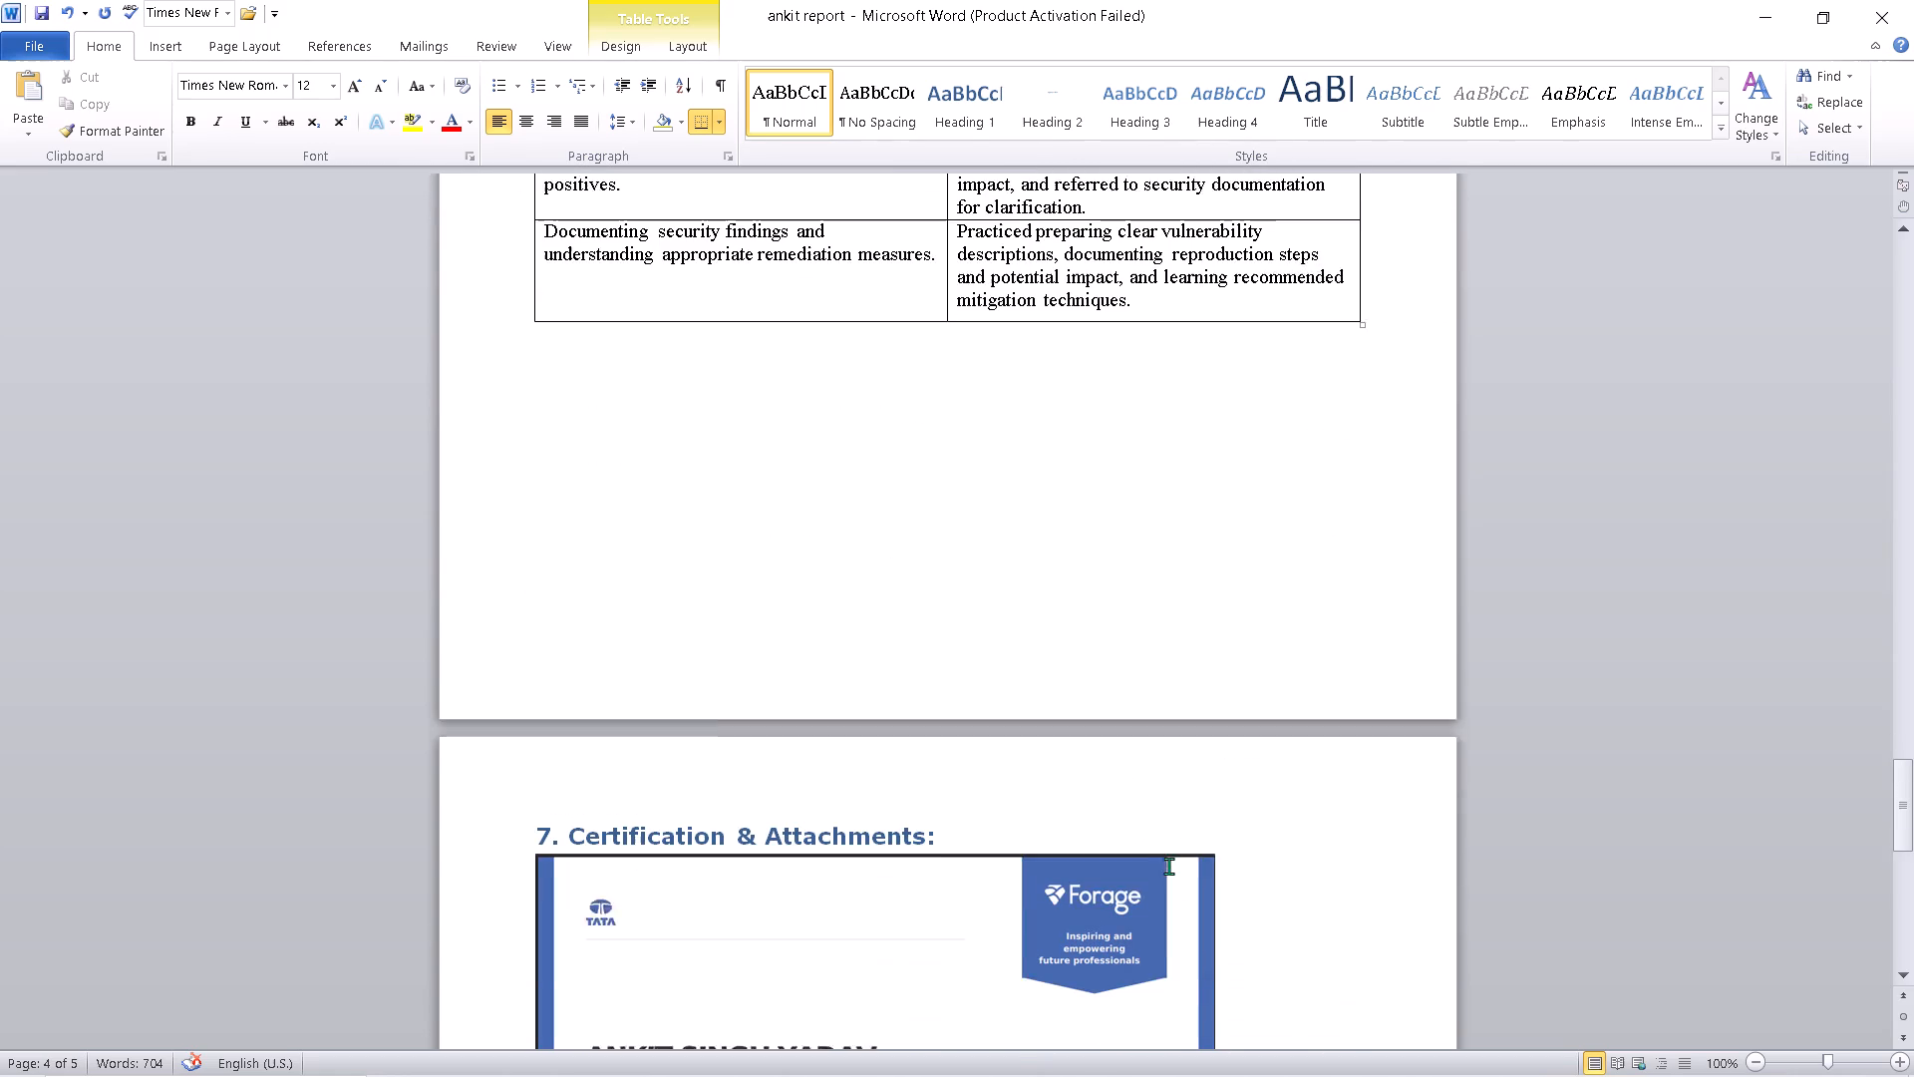
pyautogui.scroll(-3, 1168, 866)
pyautogui.scroll(1, 1168, 866)
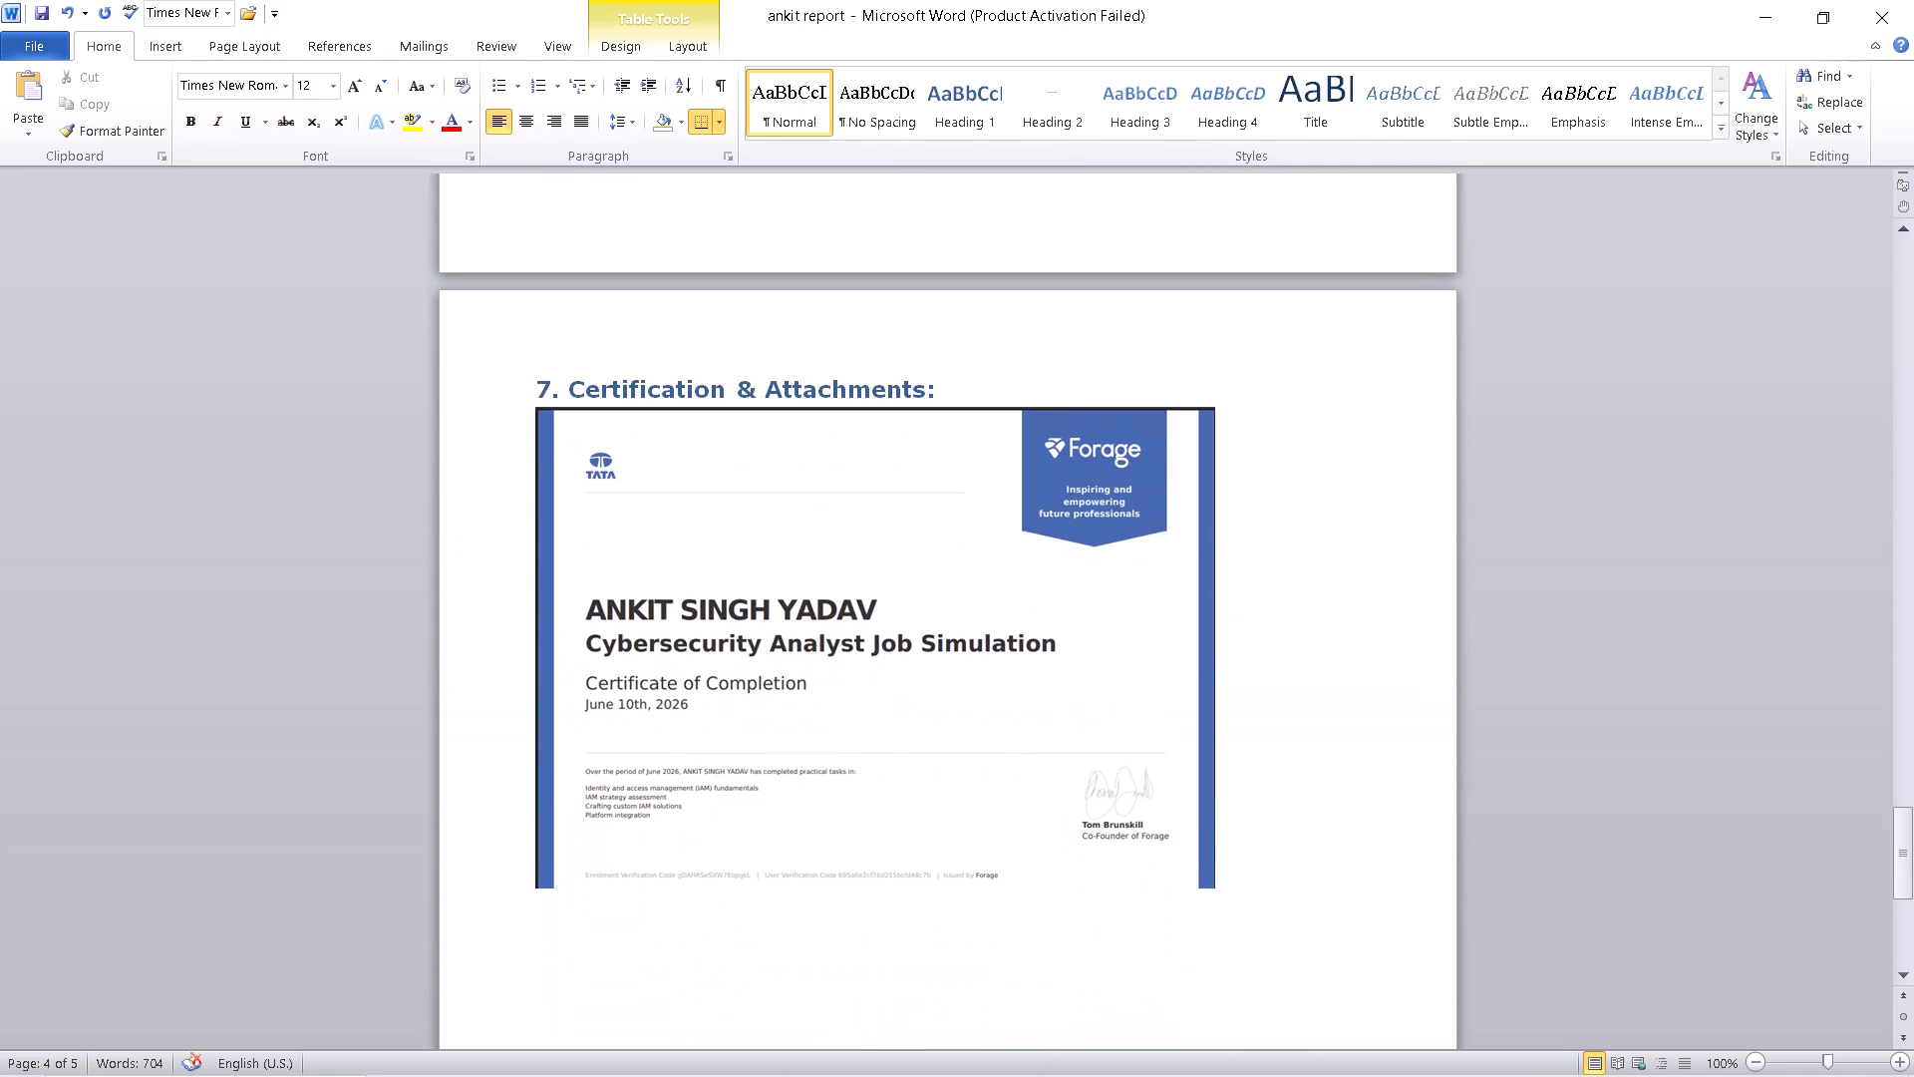
pyautogui.rightClick(695, 503)
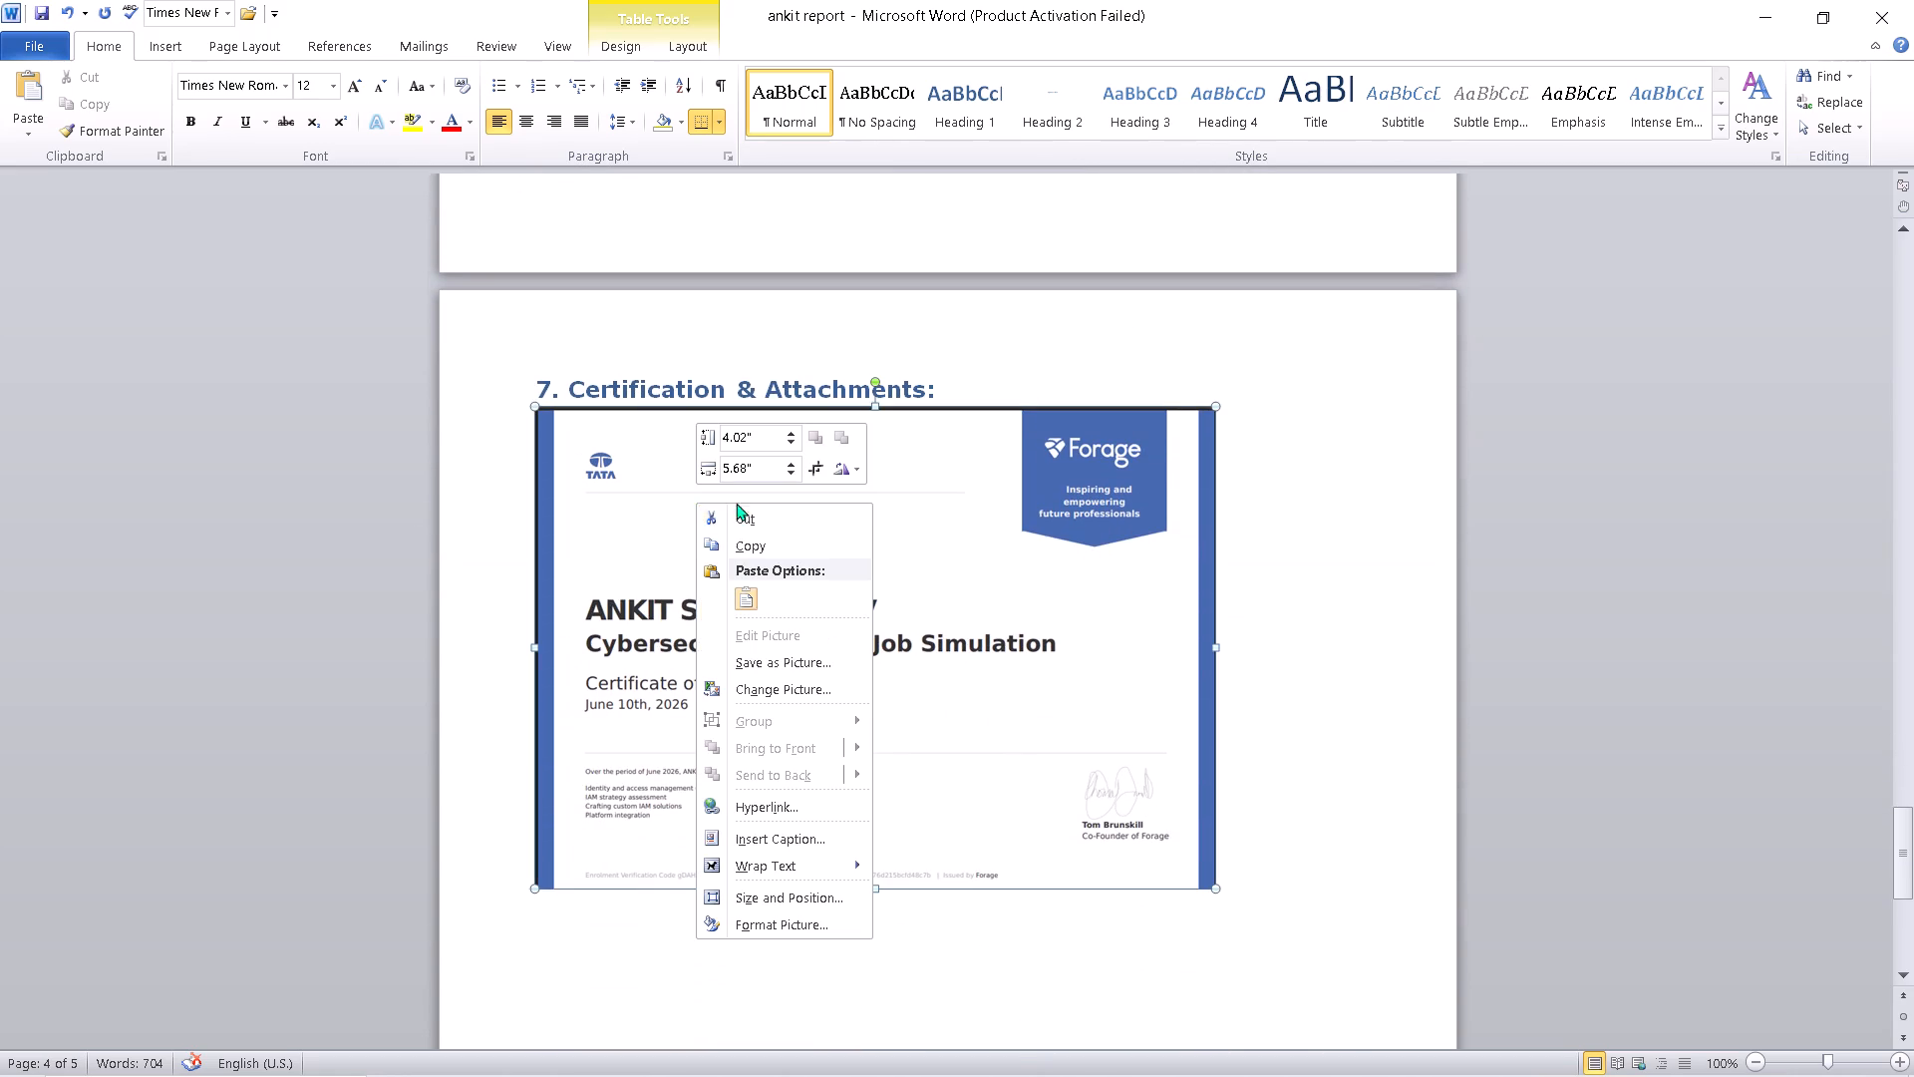
pyautogui.click(770, 526)
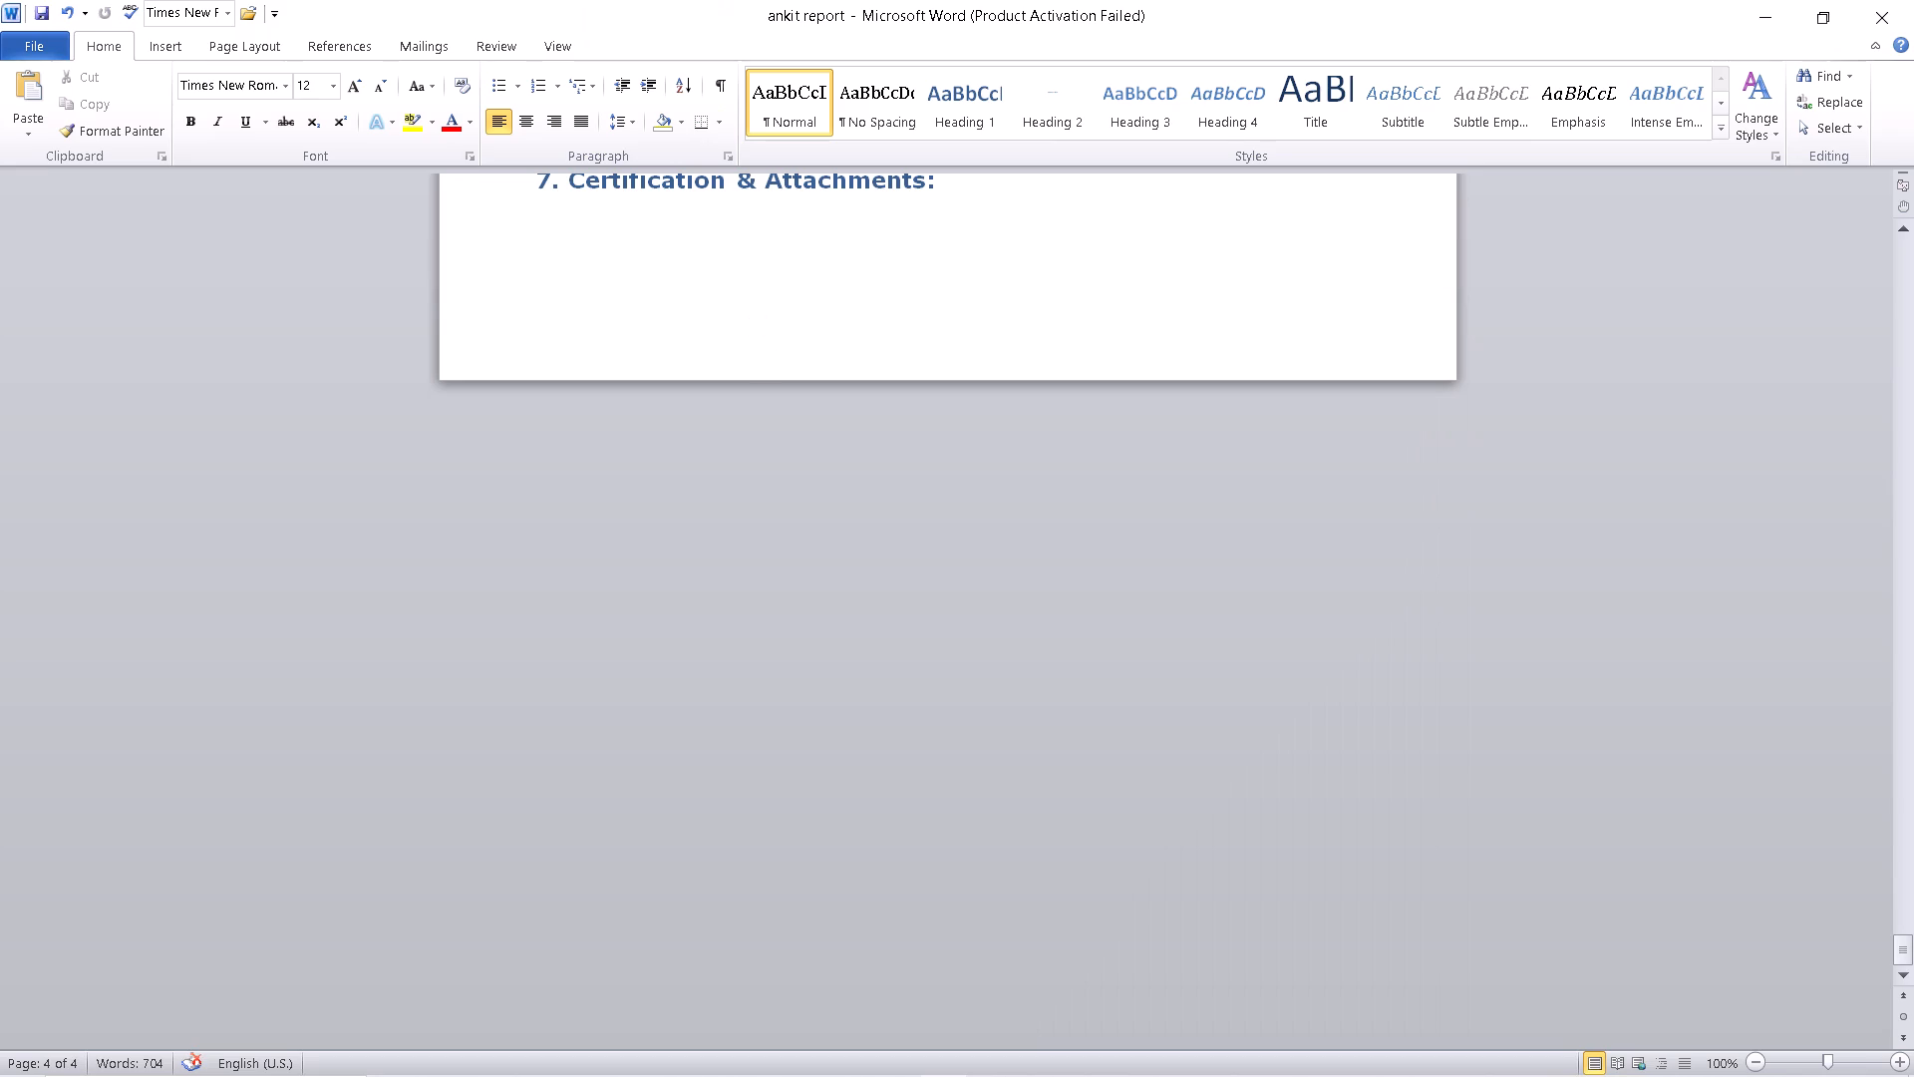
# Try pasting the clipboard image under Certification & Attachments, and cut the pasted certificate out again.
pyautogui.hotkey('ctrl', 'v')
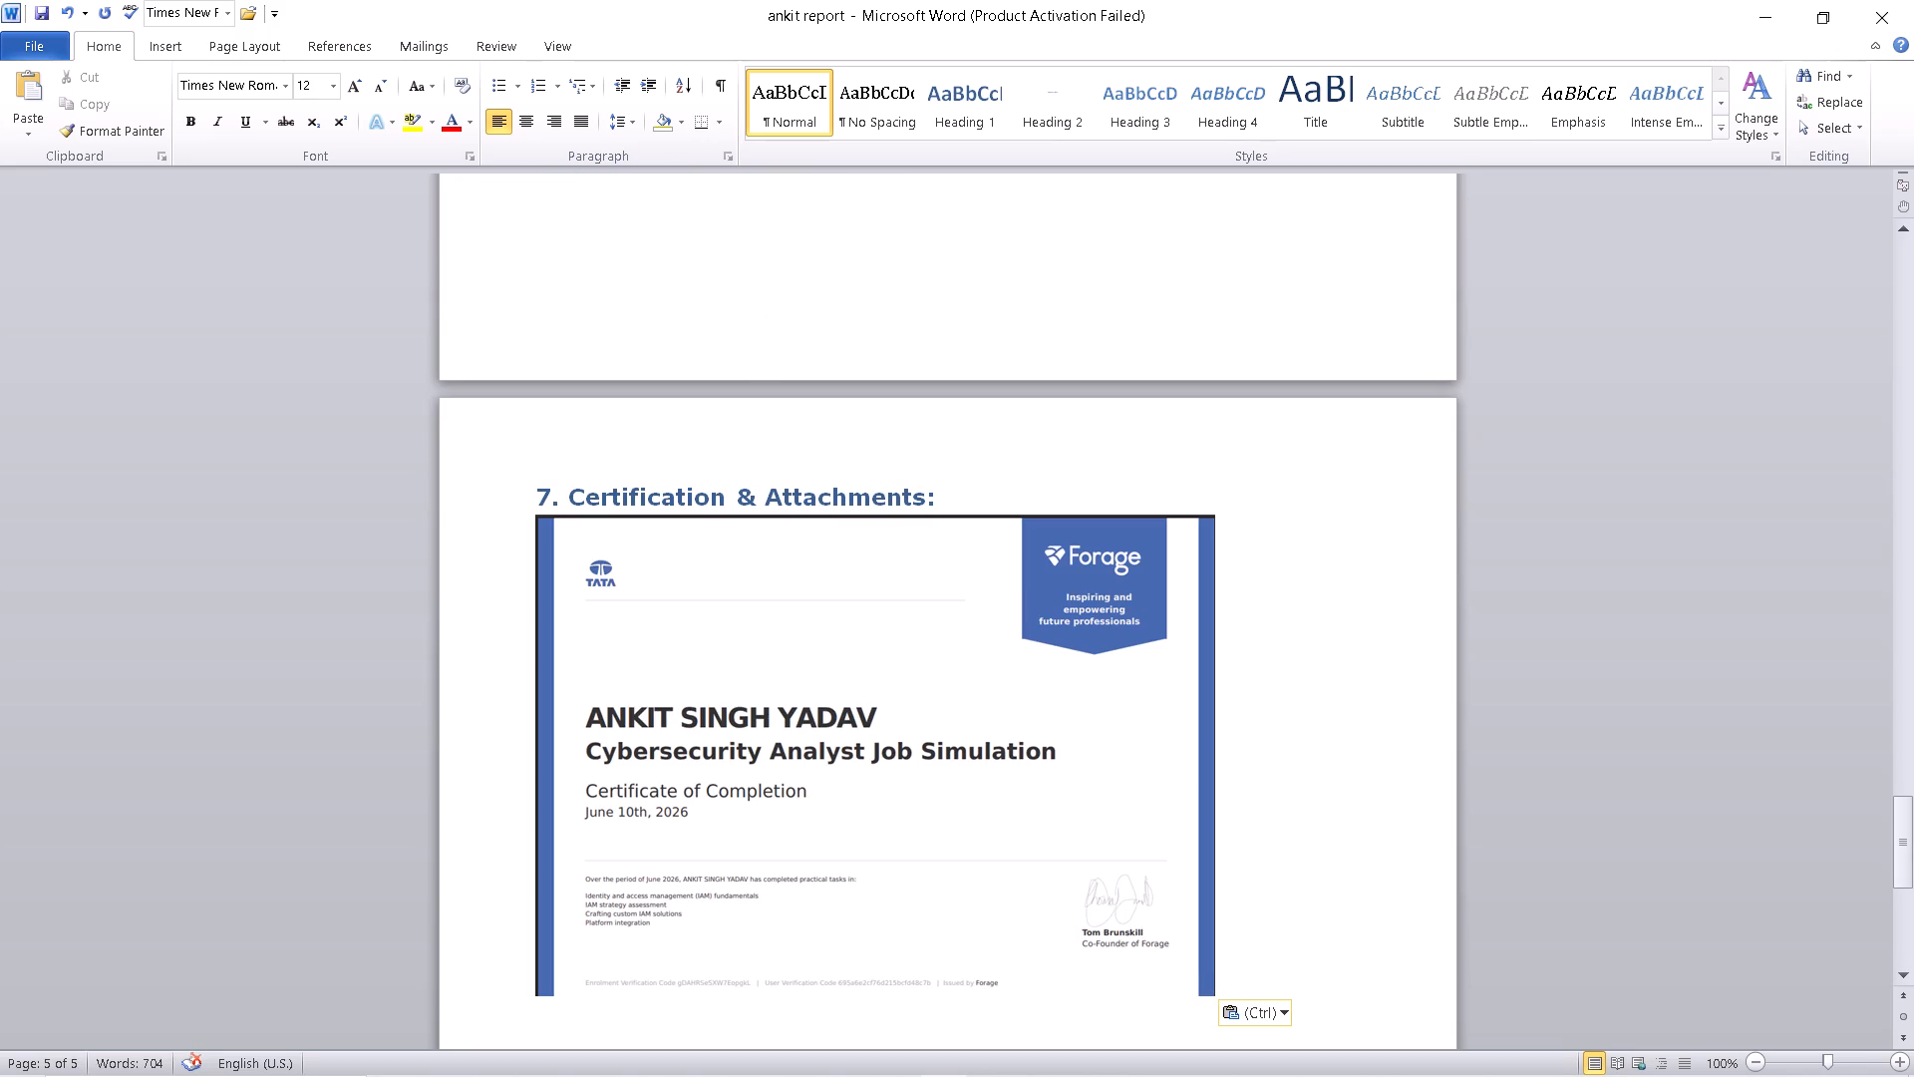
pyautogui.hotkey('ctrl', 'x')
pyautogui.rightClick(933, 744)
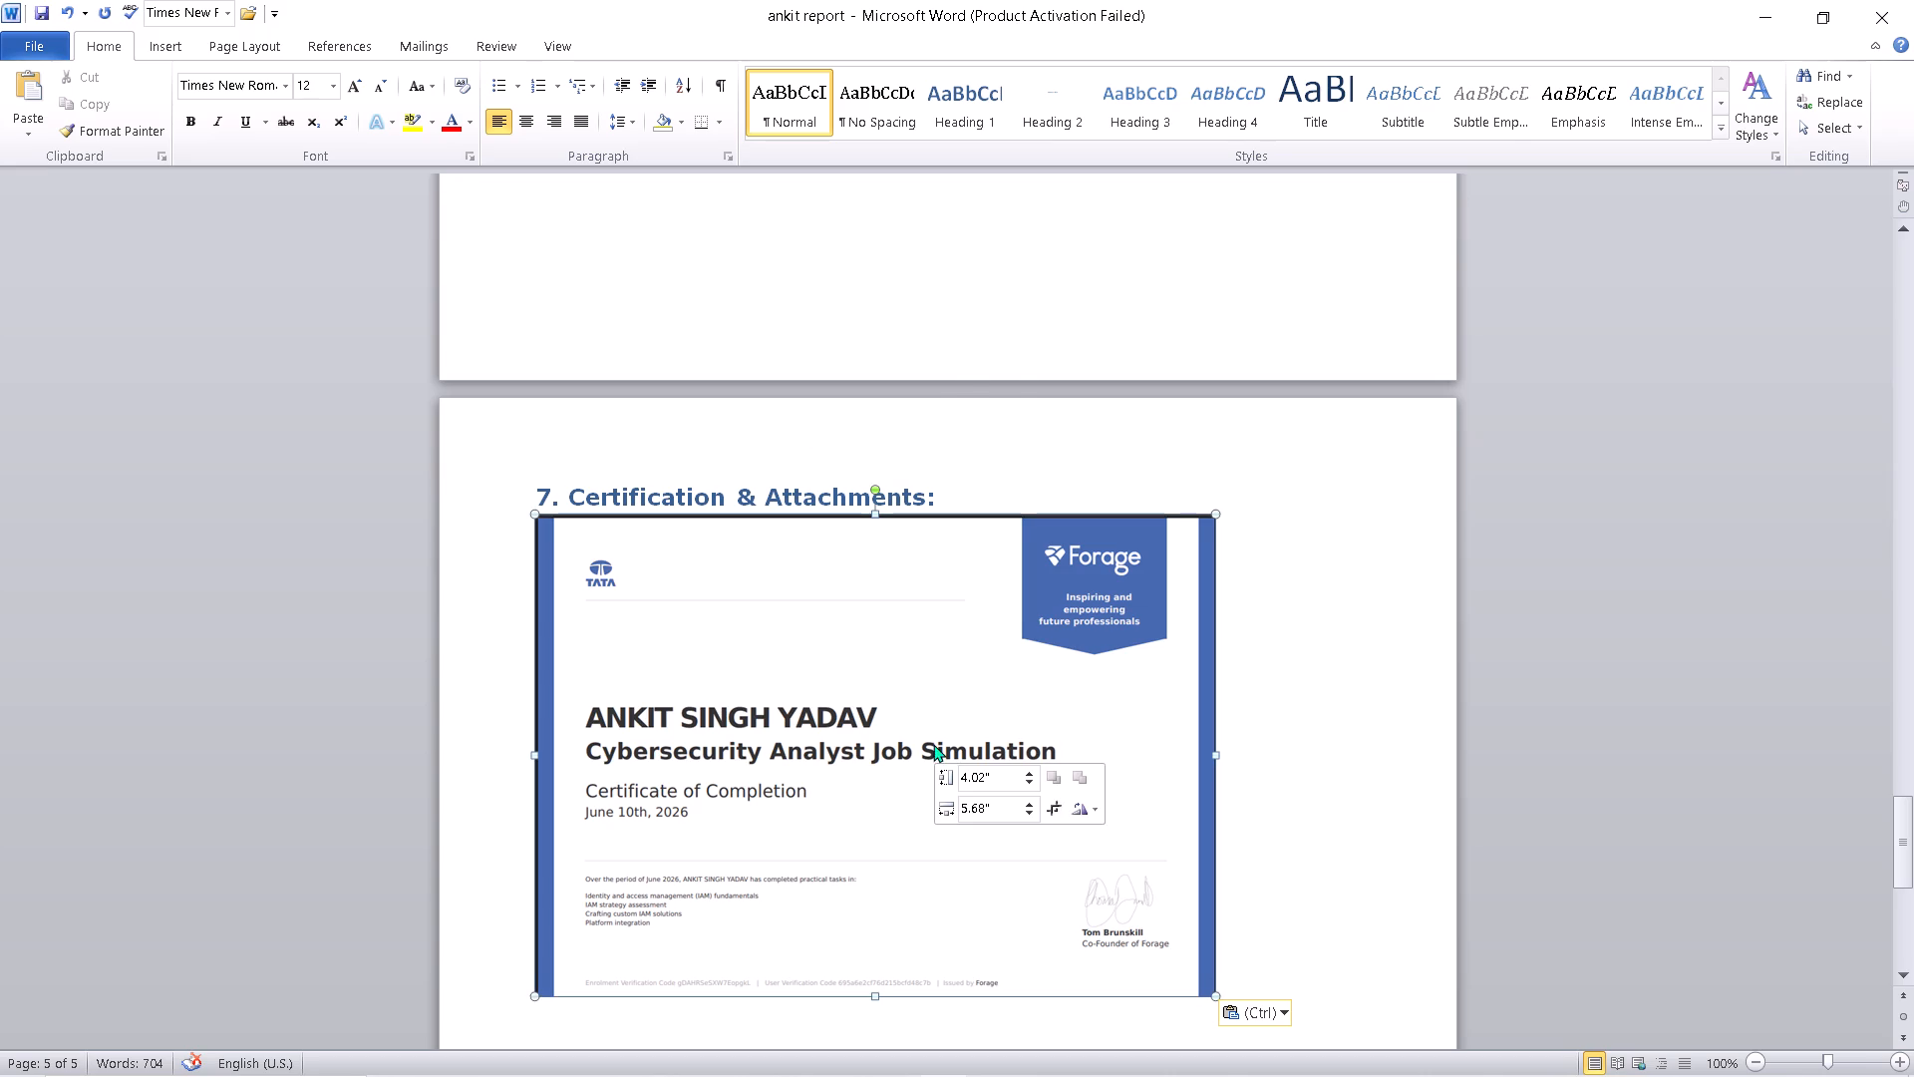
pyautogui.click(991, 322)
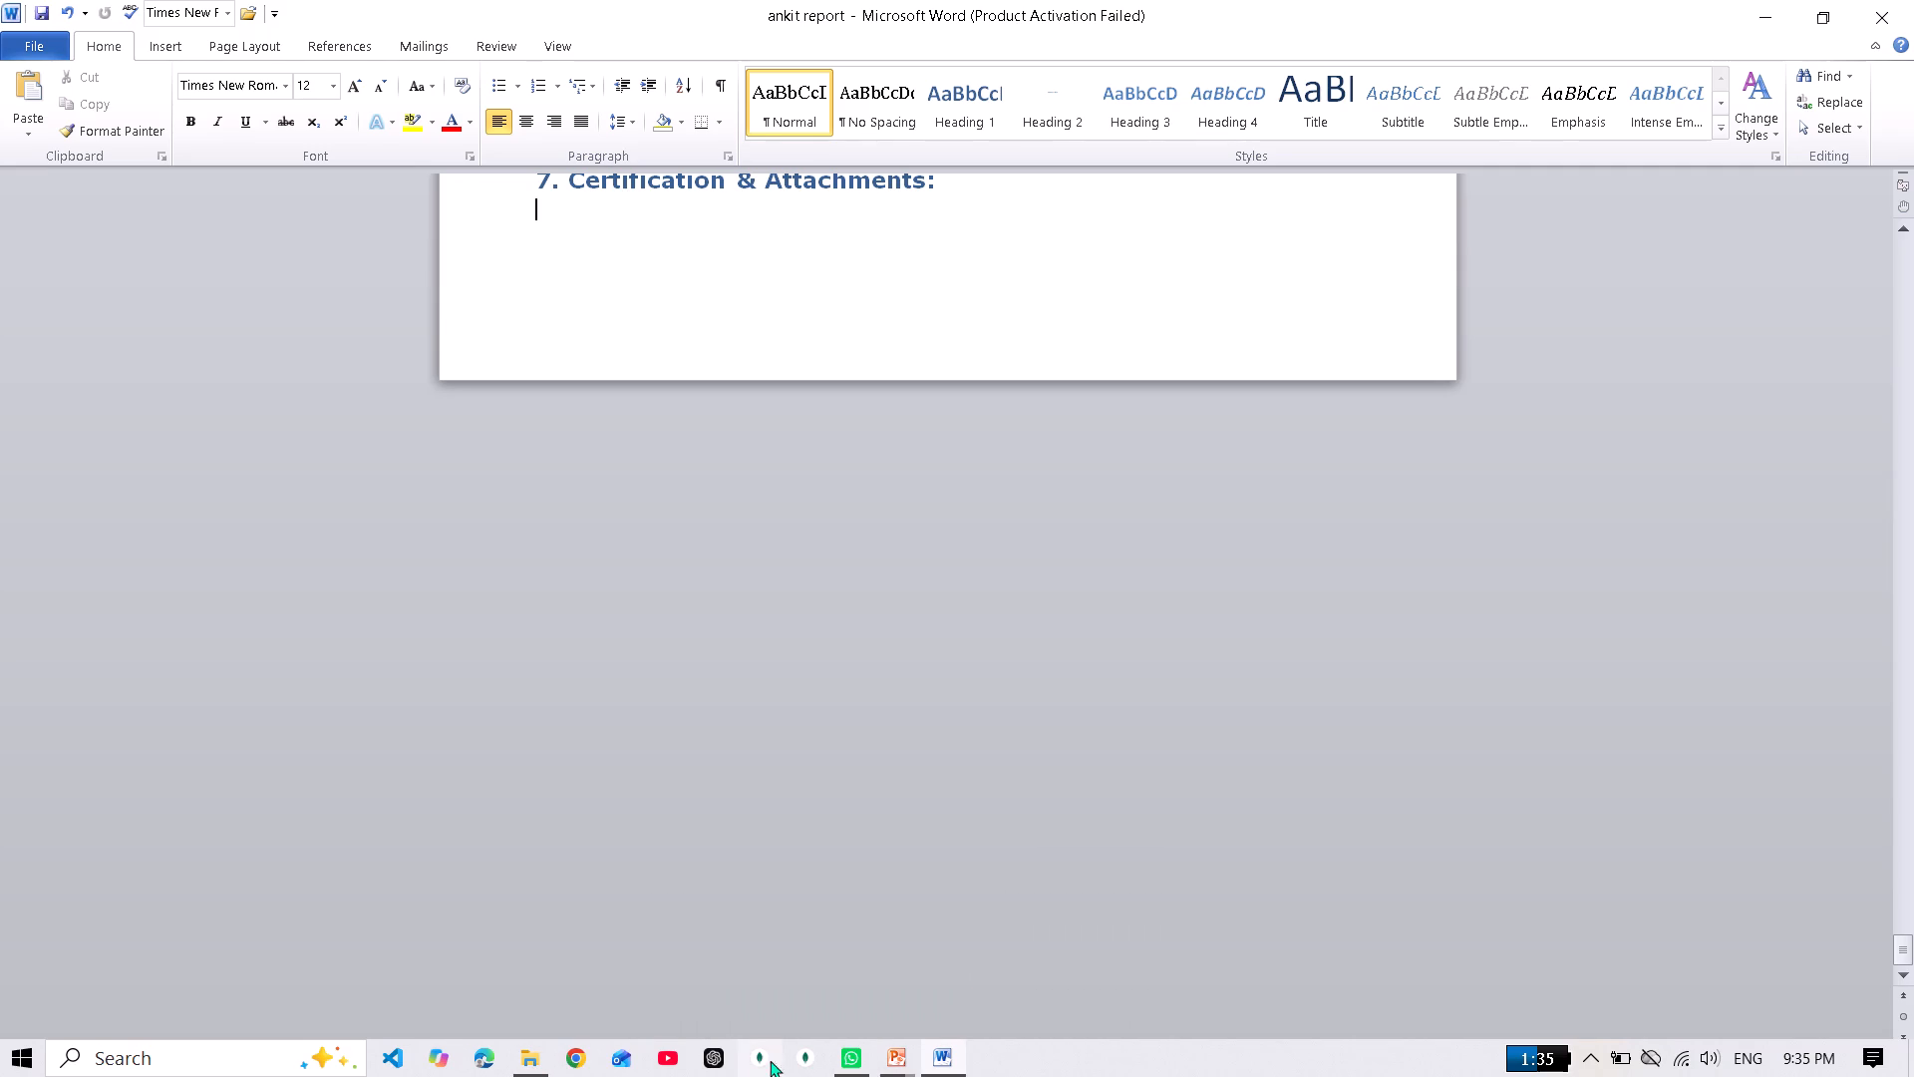
# Capture the whole certificate from the new student's recent completion certificate PDF as a screen snip, and switch back to the Word report.
pyautogui.click(528, 1054)
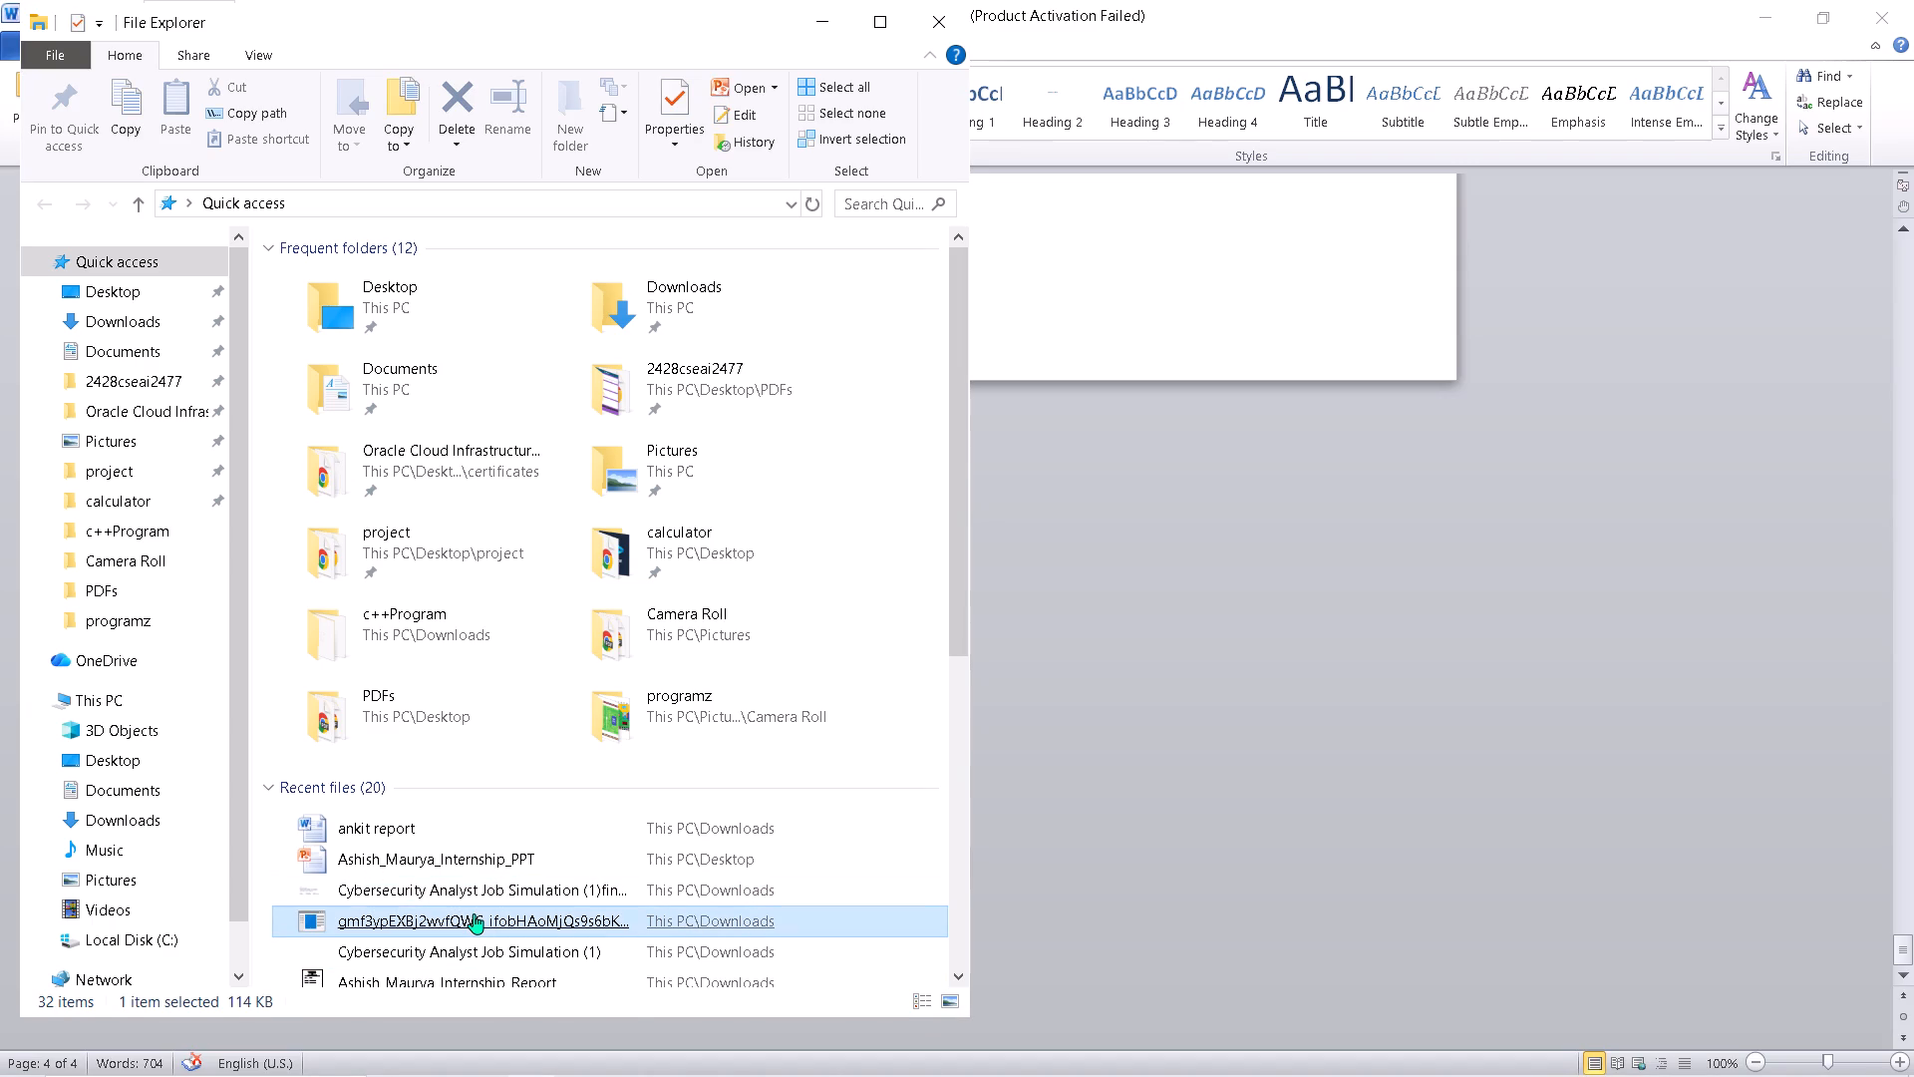
pyautogui.doubleClick(474, 913)
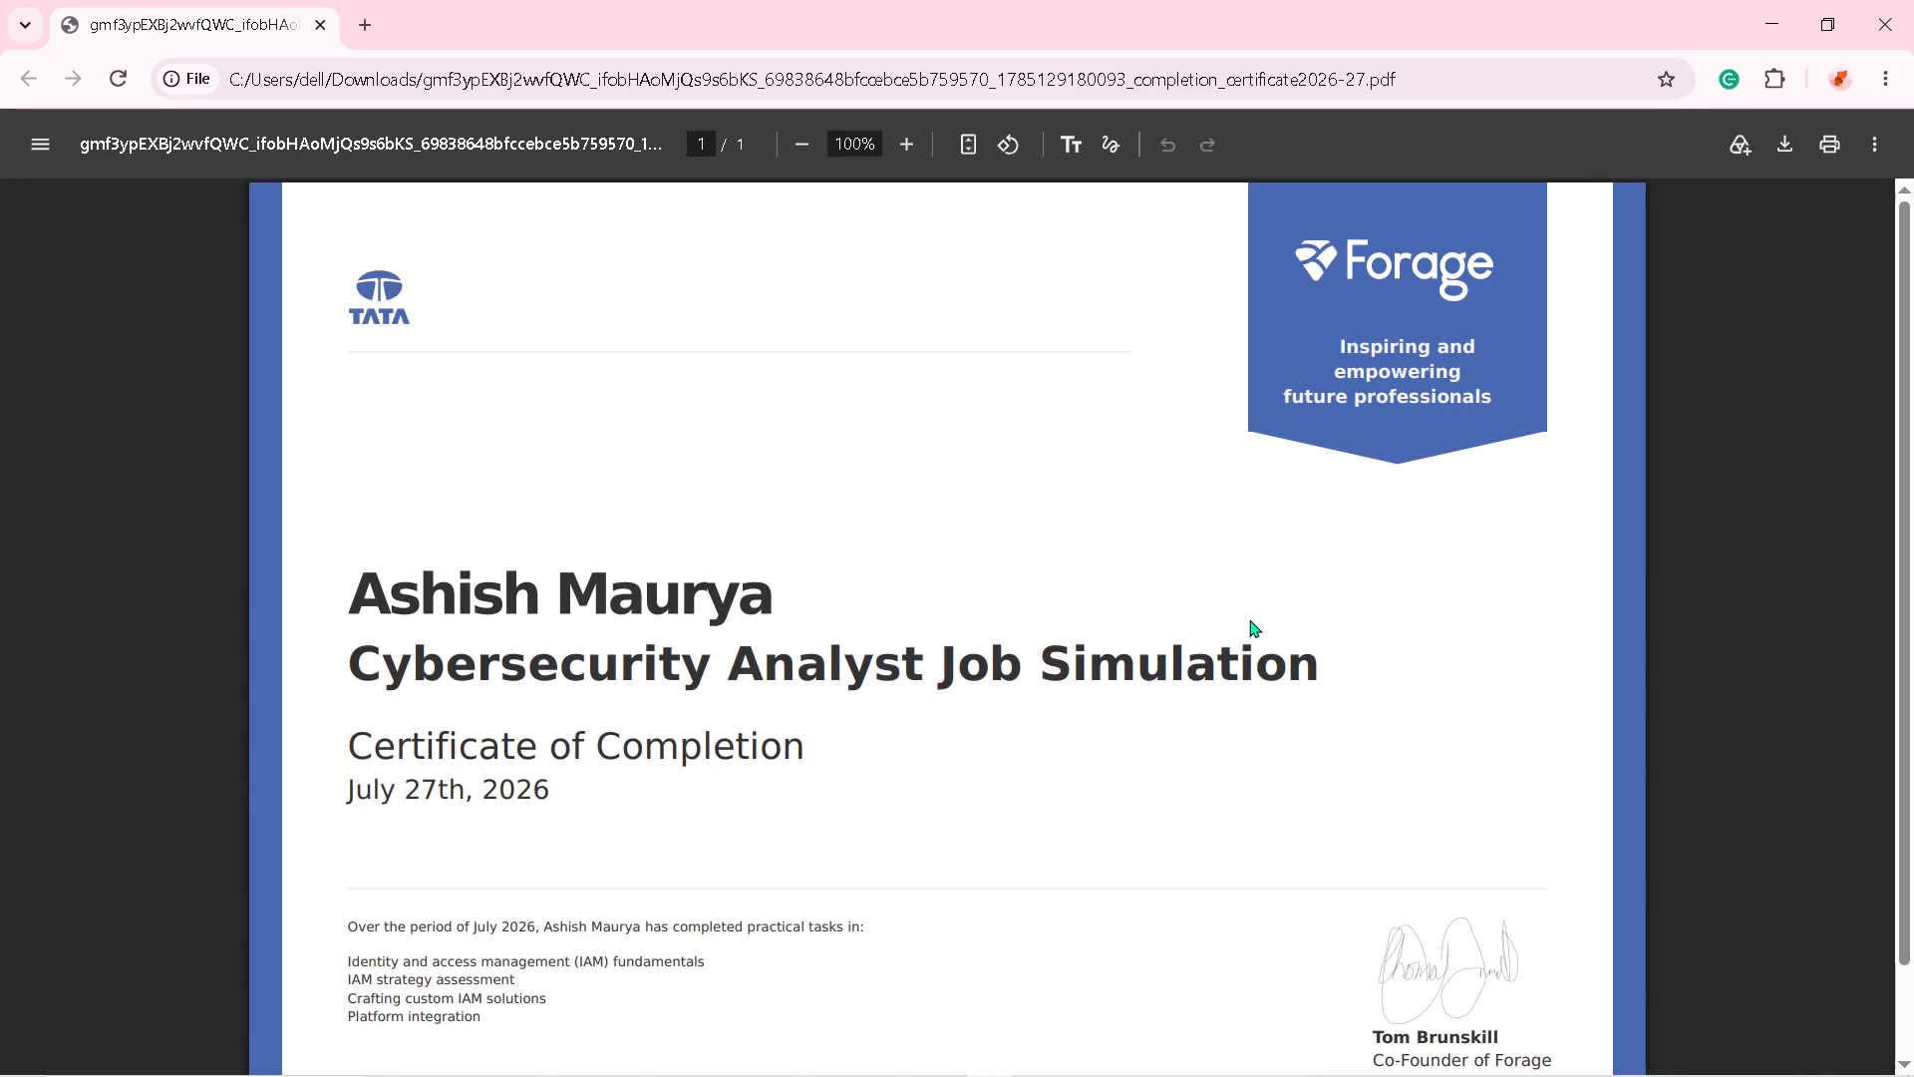
pyautogui.keyDown('ctrl'); pyautogui.scroll(-3, 1249, 619); pyautogui.keyUp('ctrl')
pyautogui.keyDown('ctrl'); pyautogui.scroll(1, 1249, 619); pyautogui.keyUp('ctrl')
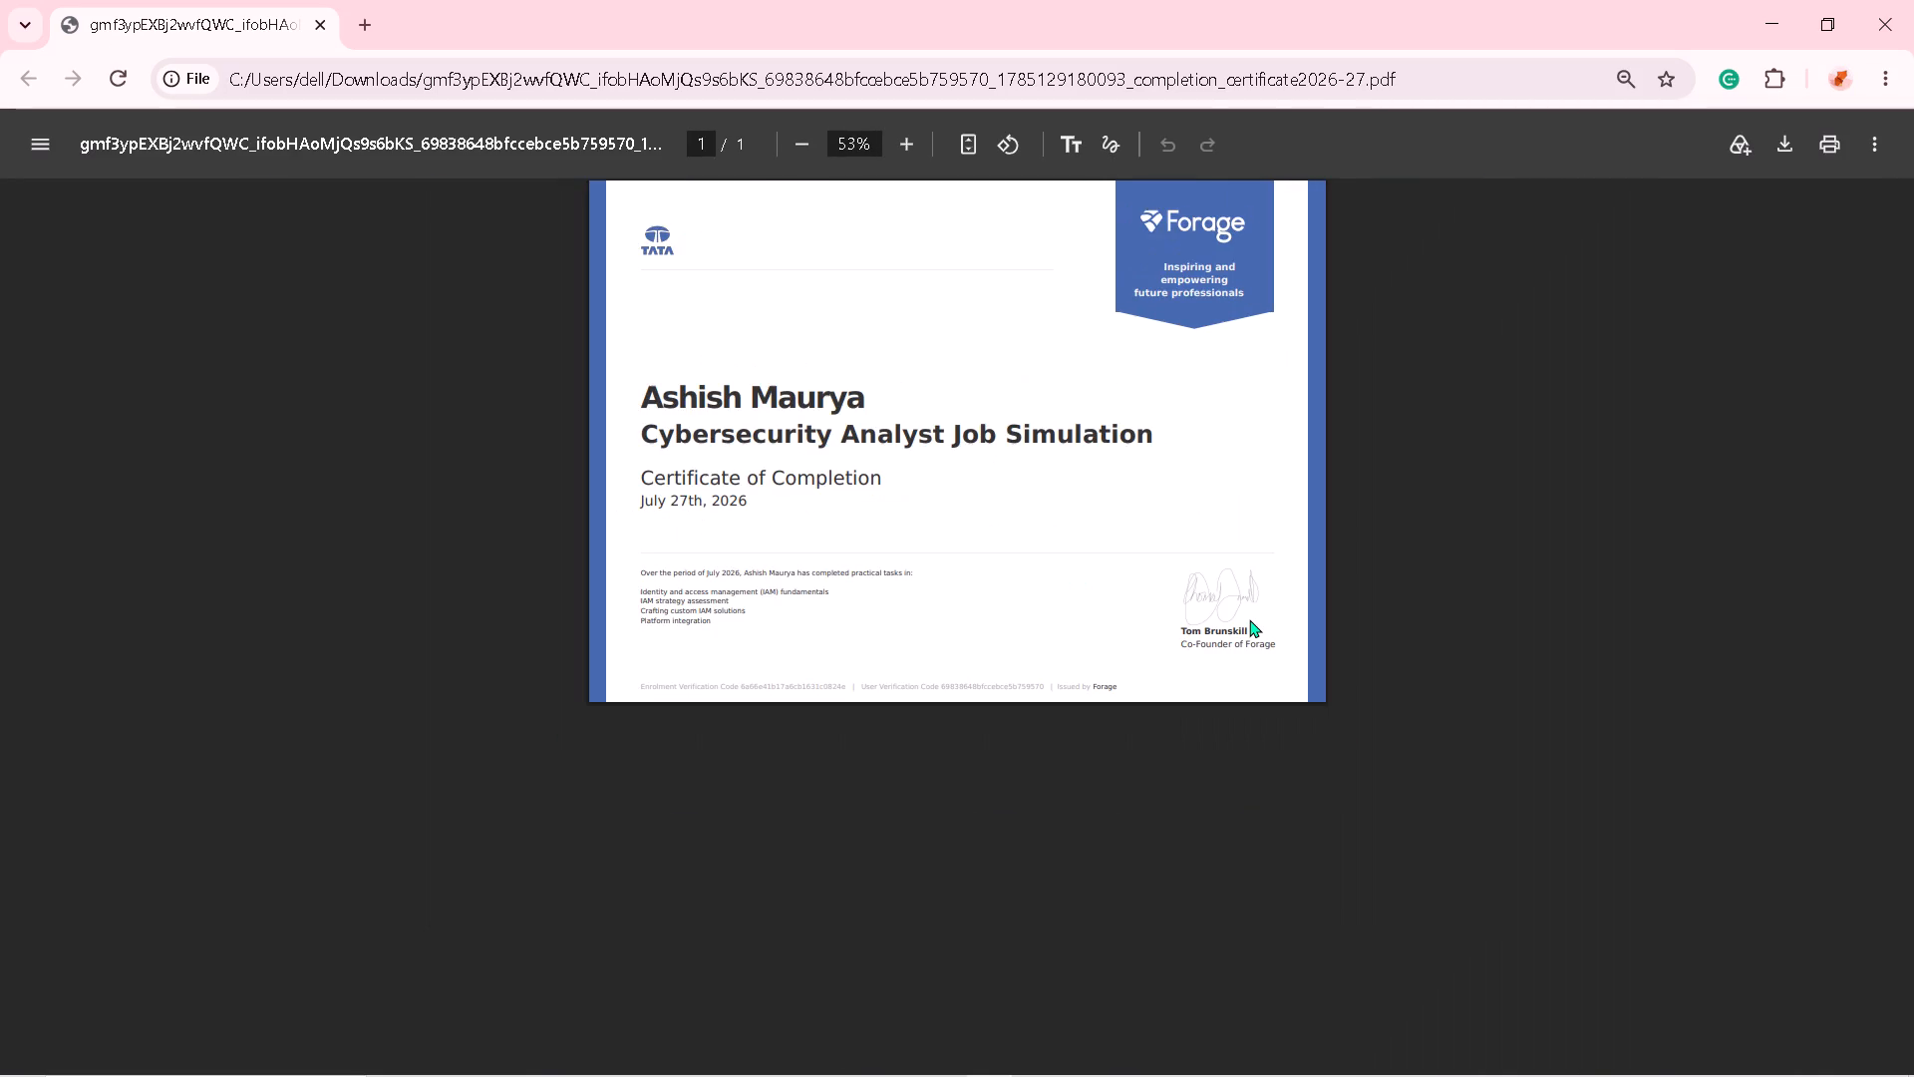
pyautogui.keyDown('ctrl'); pyautogui.scroll(1, 1249, 619); pyautogui.keyUp('ctrl')
pyautogui.press('Print')
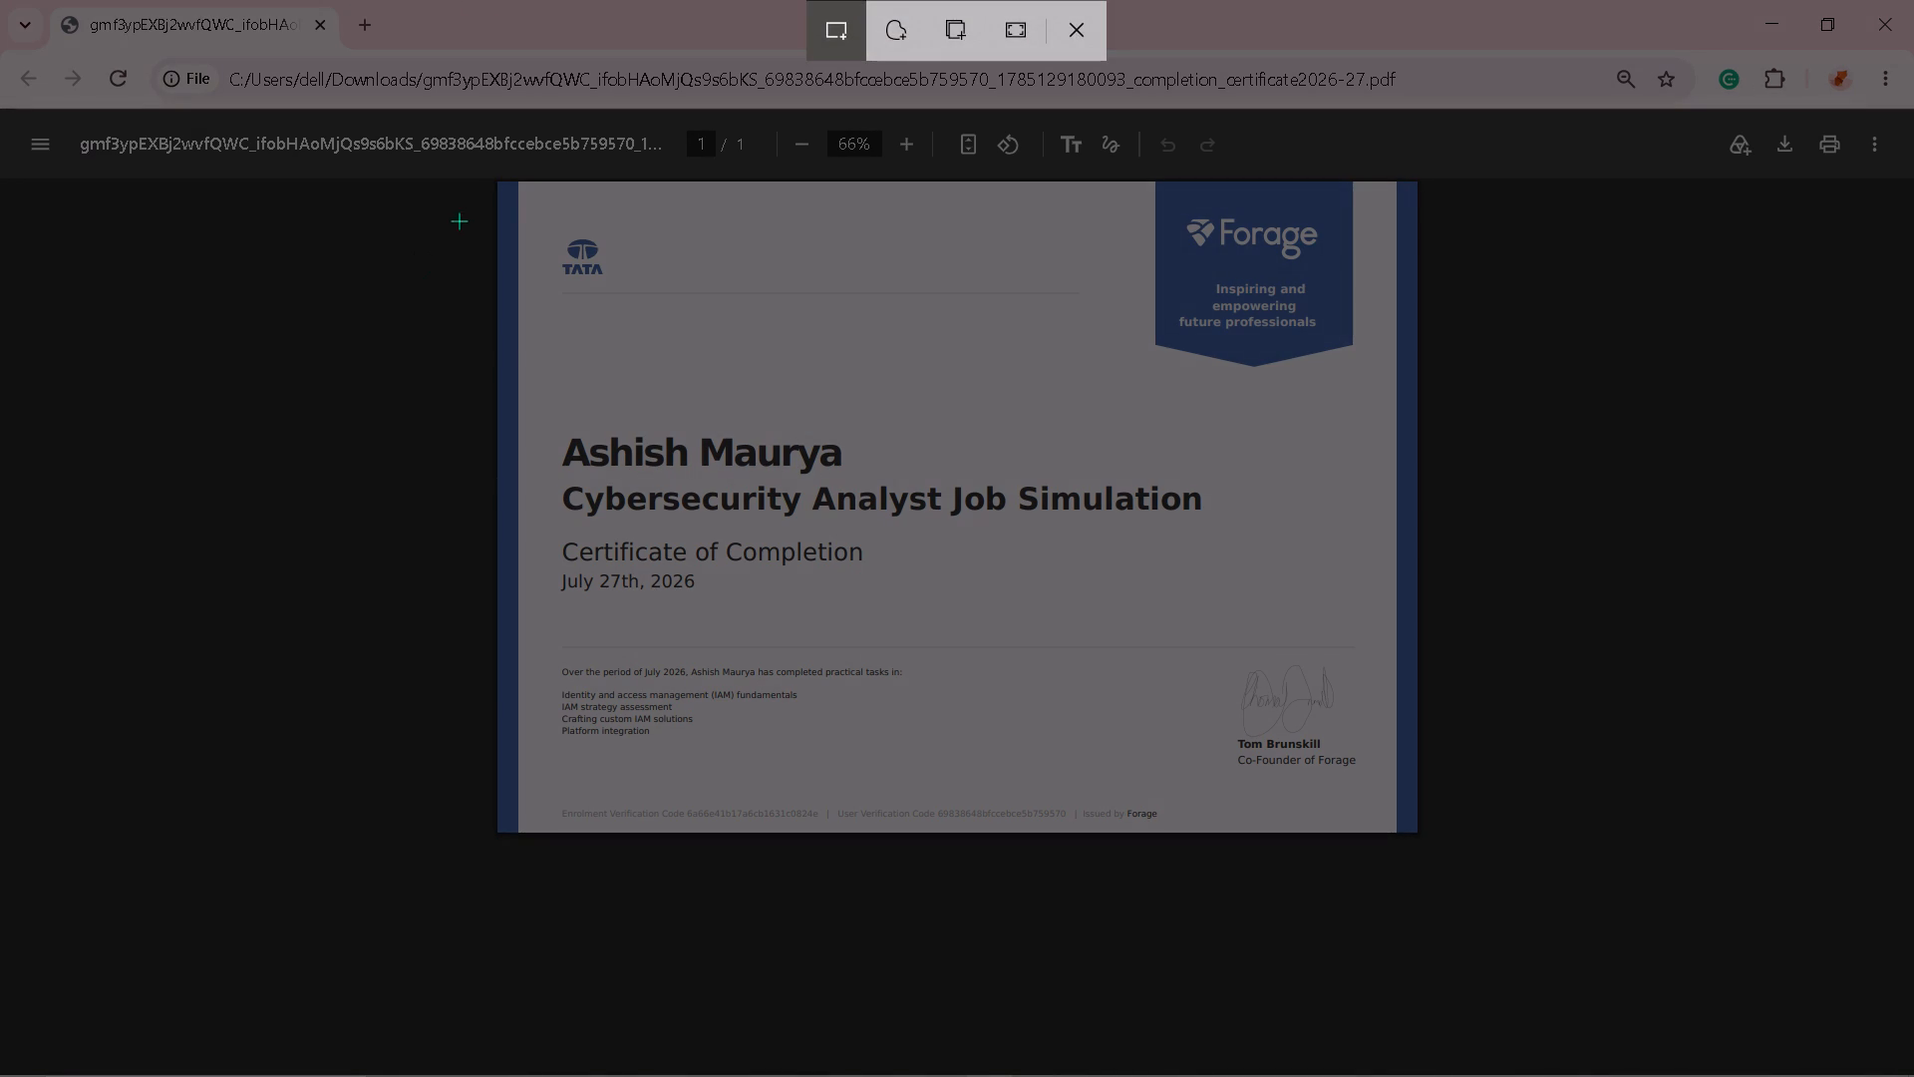
pyautogui.moveTo(494, 179); pyautogui.dragTo(1409, 812)
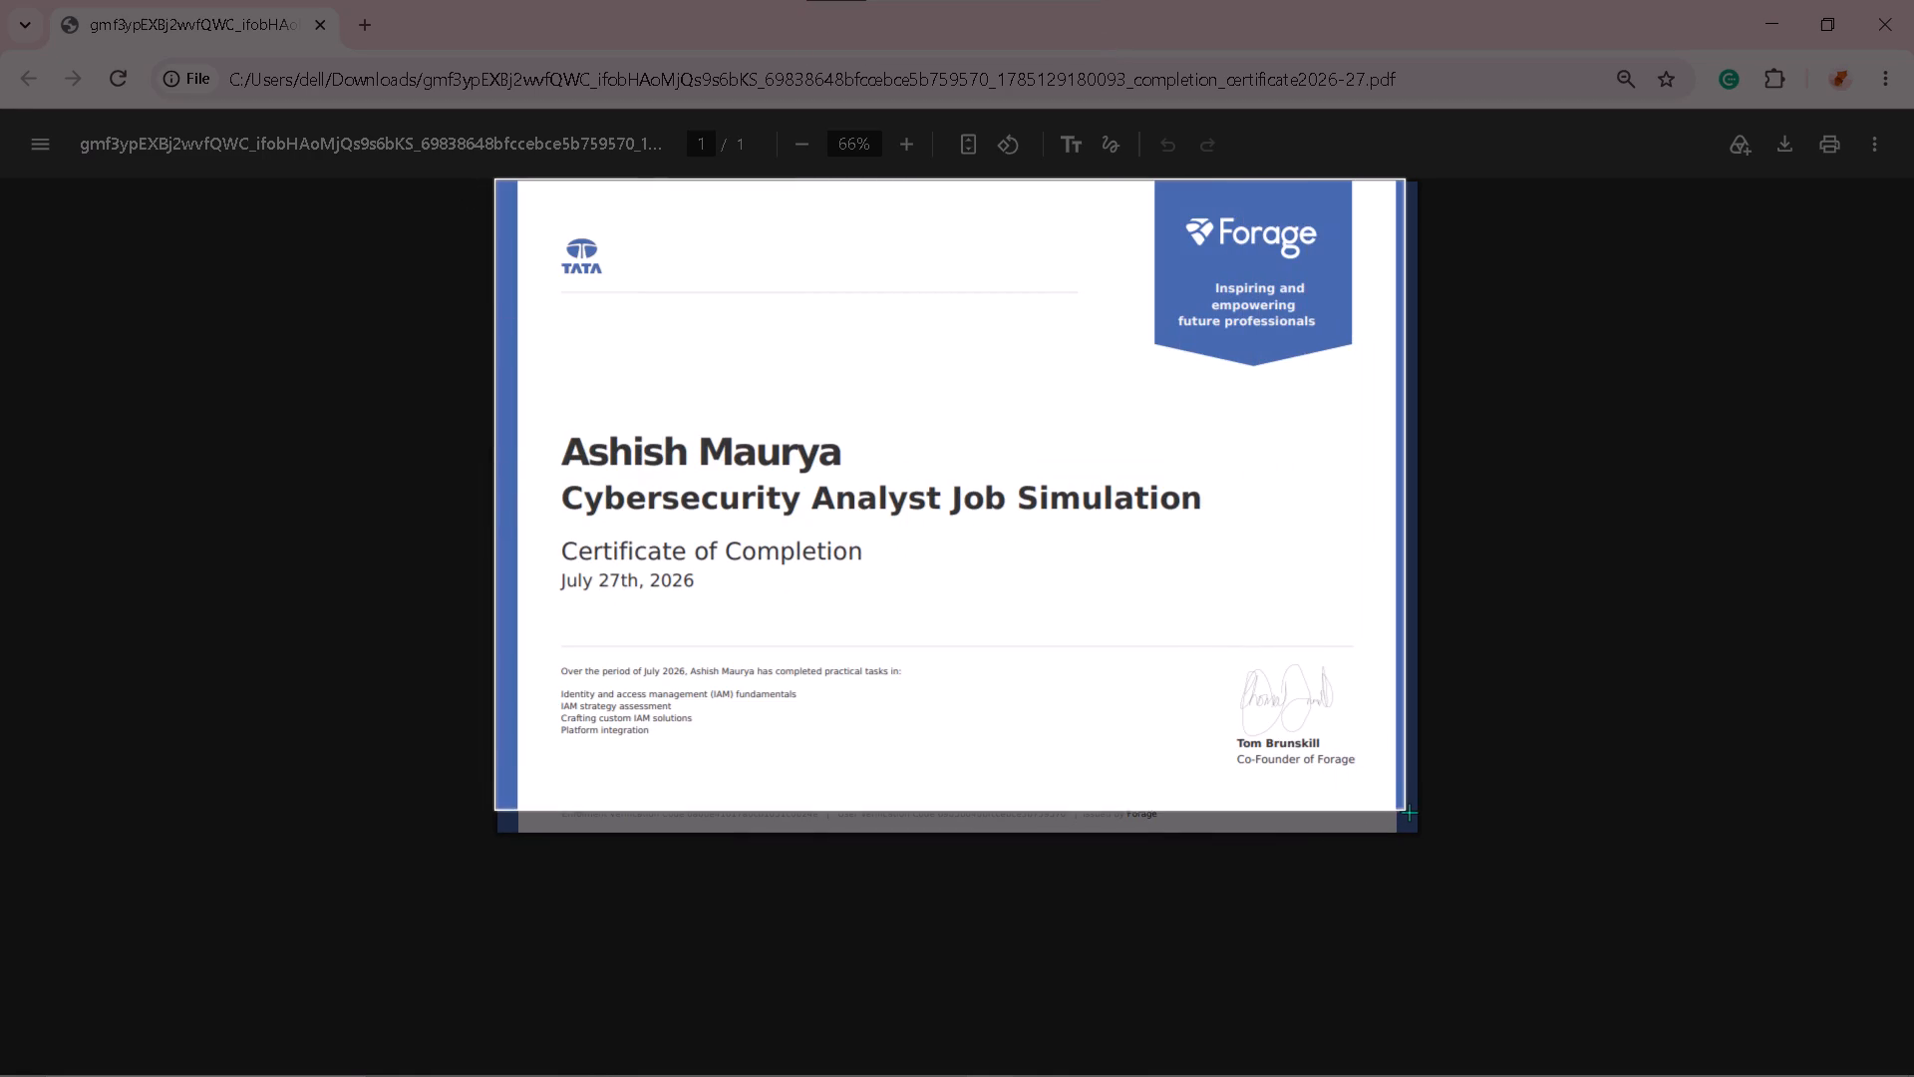
pyautogui.moveTo(1409, 812); pyautogui.dragTo(1408, 833)
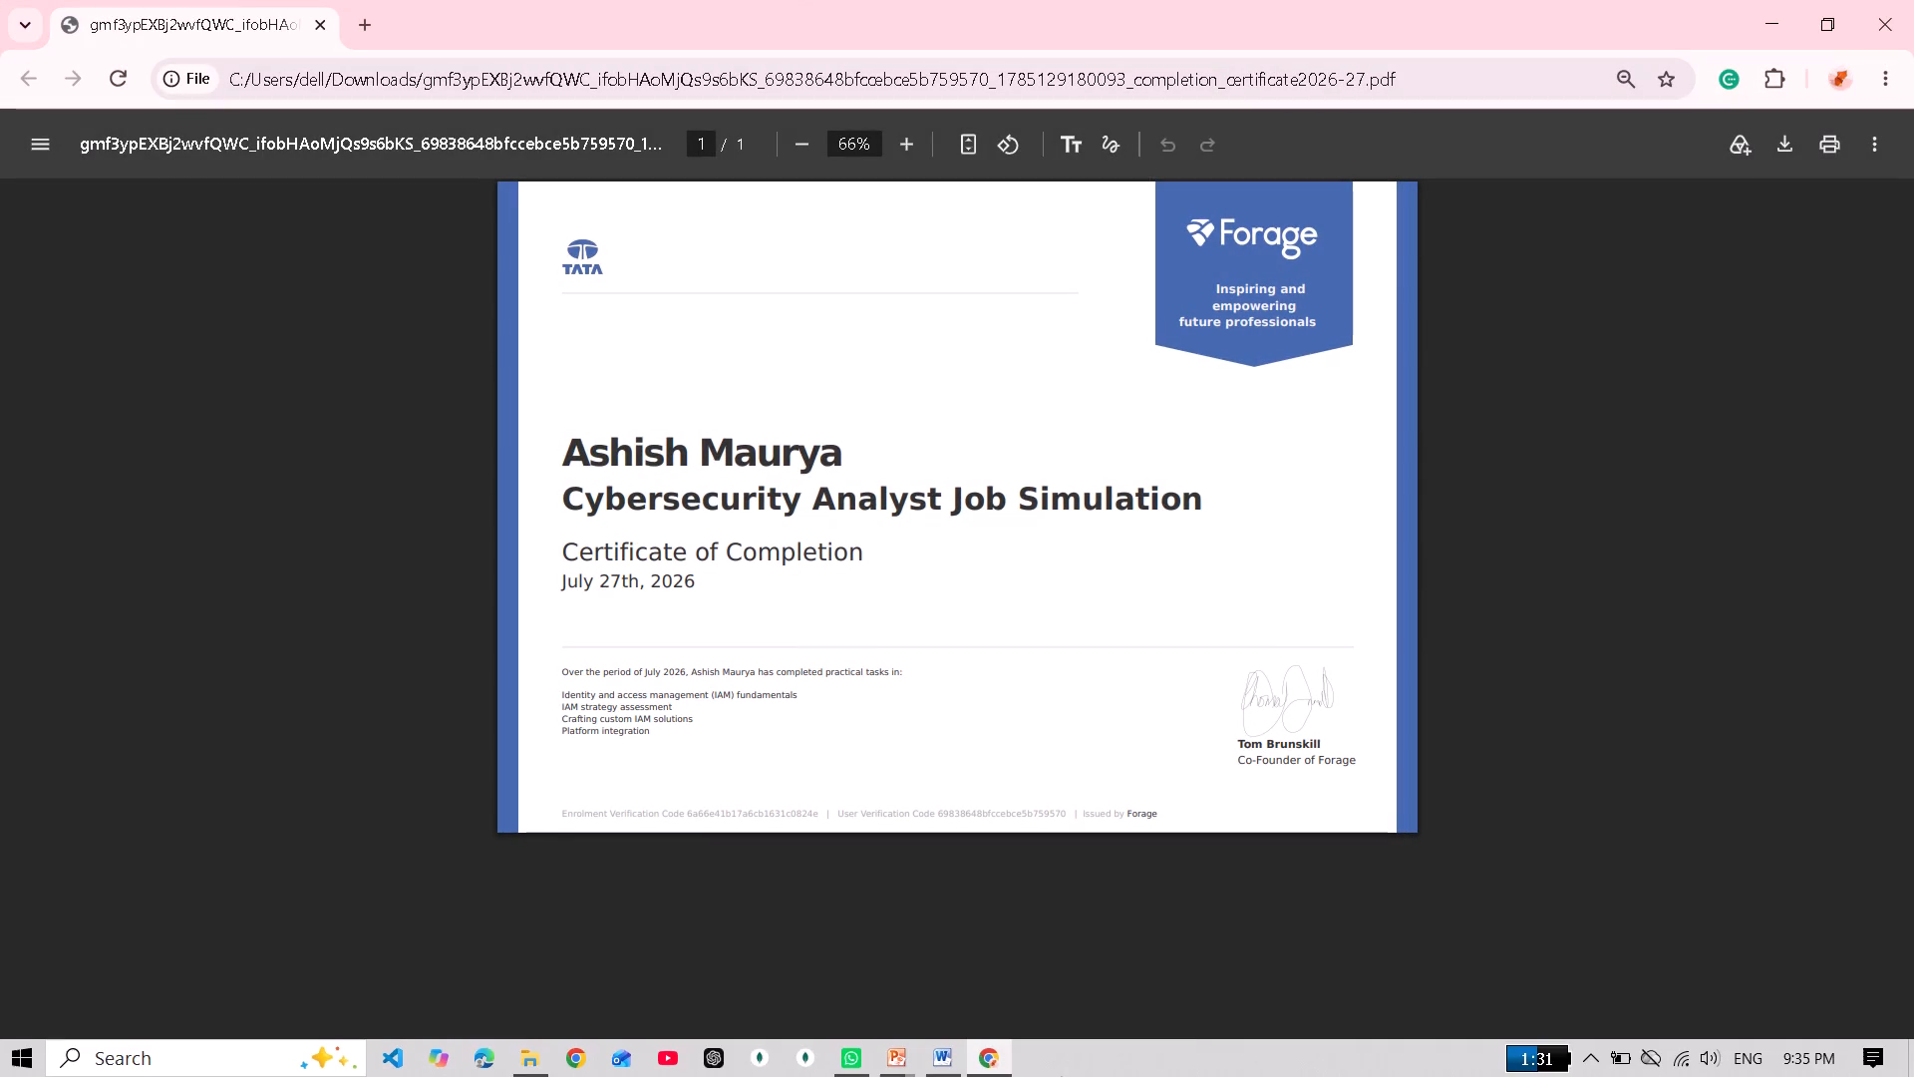
pyautogui.click(940, 1060)
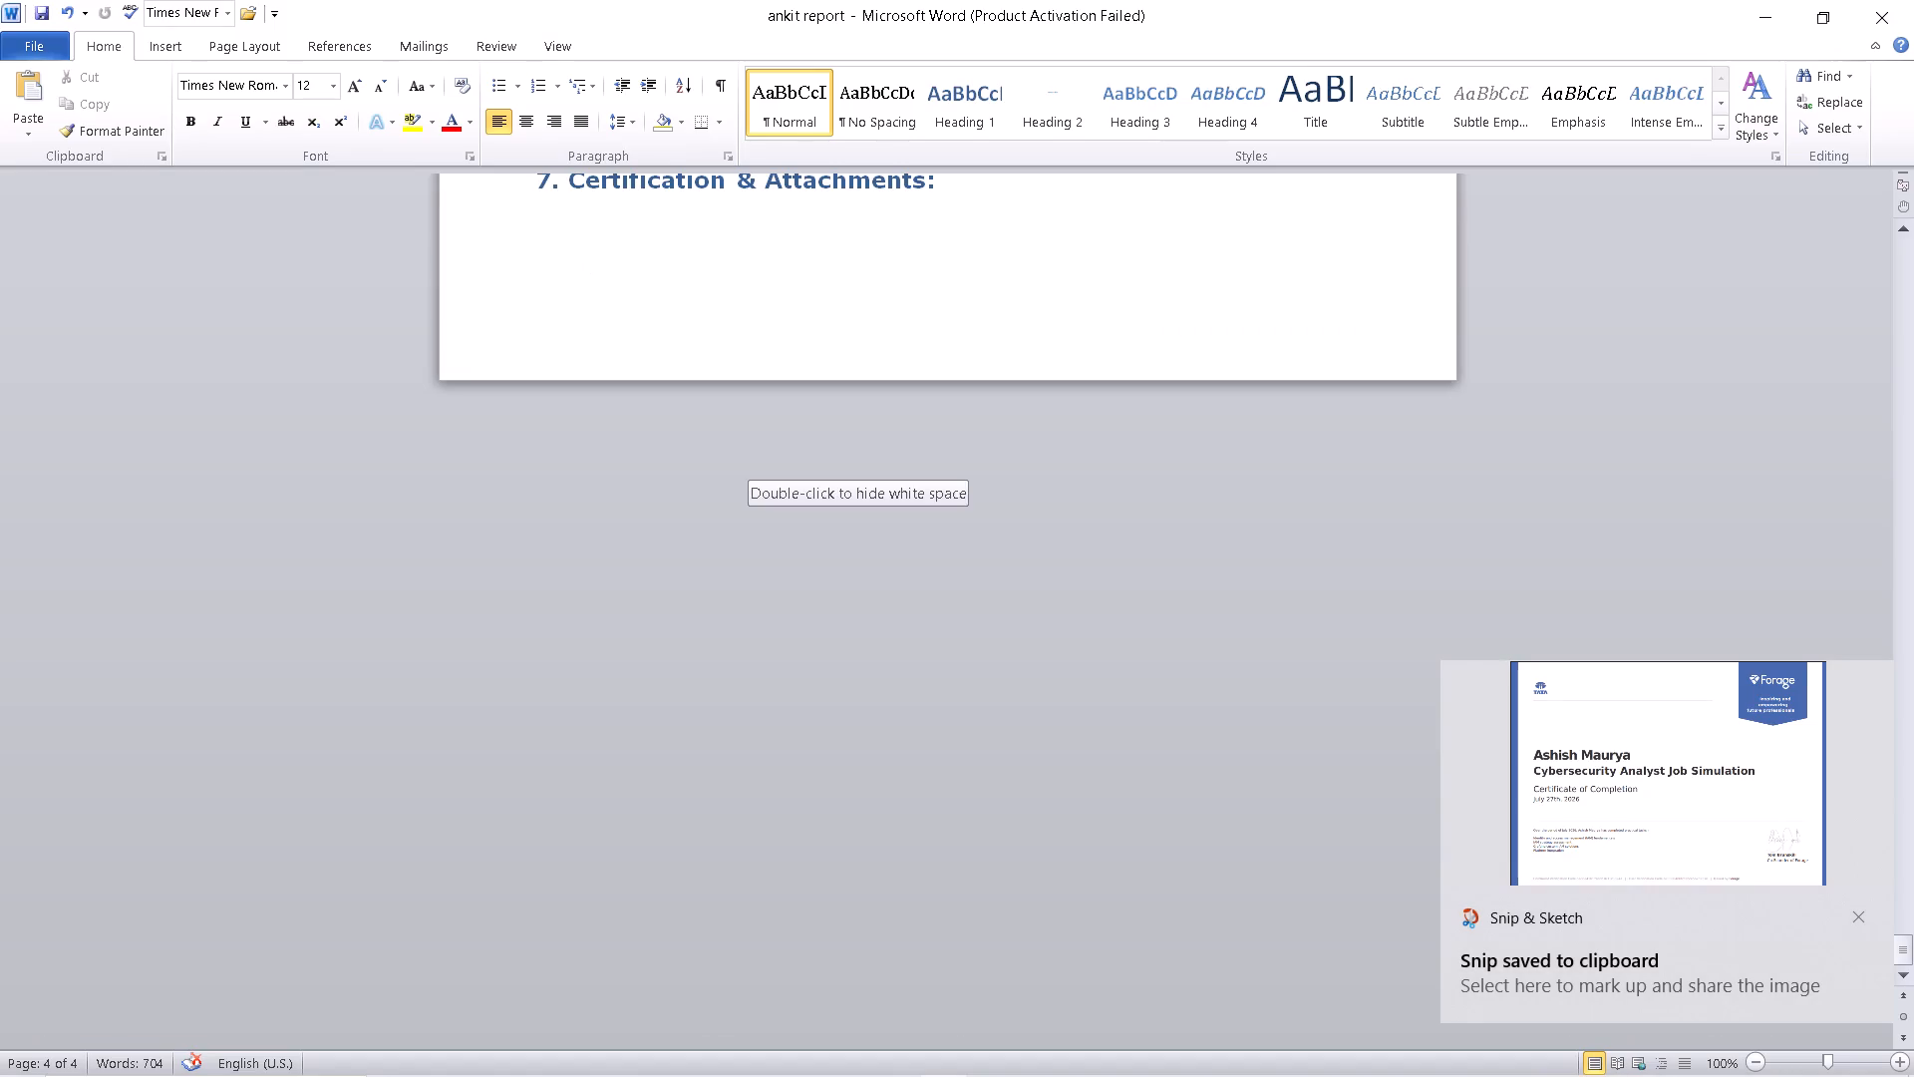
# Paste the captured certificate image under the section 7 heading, Certification & Attachments.
pyautogui.hotkey('ctrl', 'v')
pyautogui.scroll(-1, 867, 546)
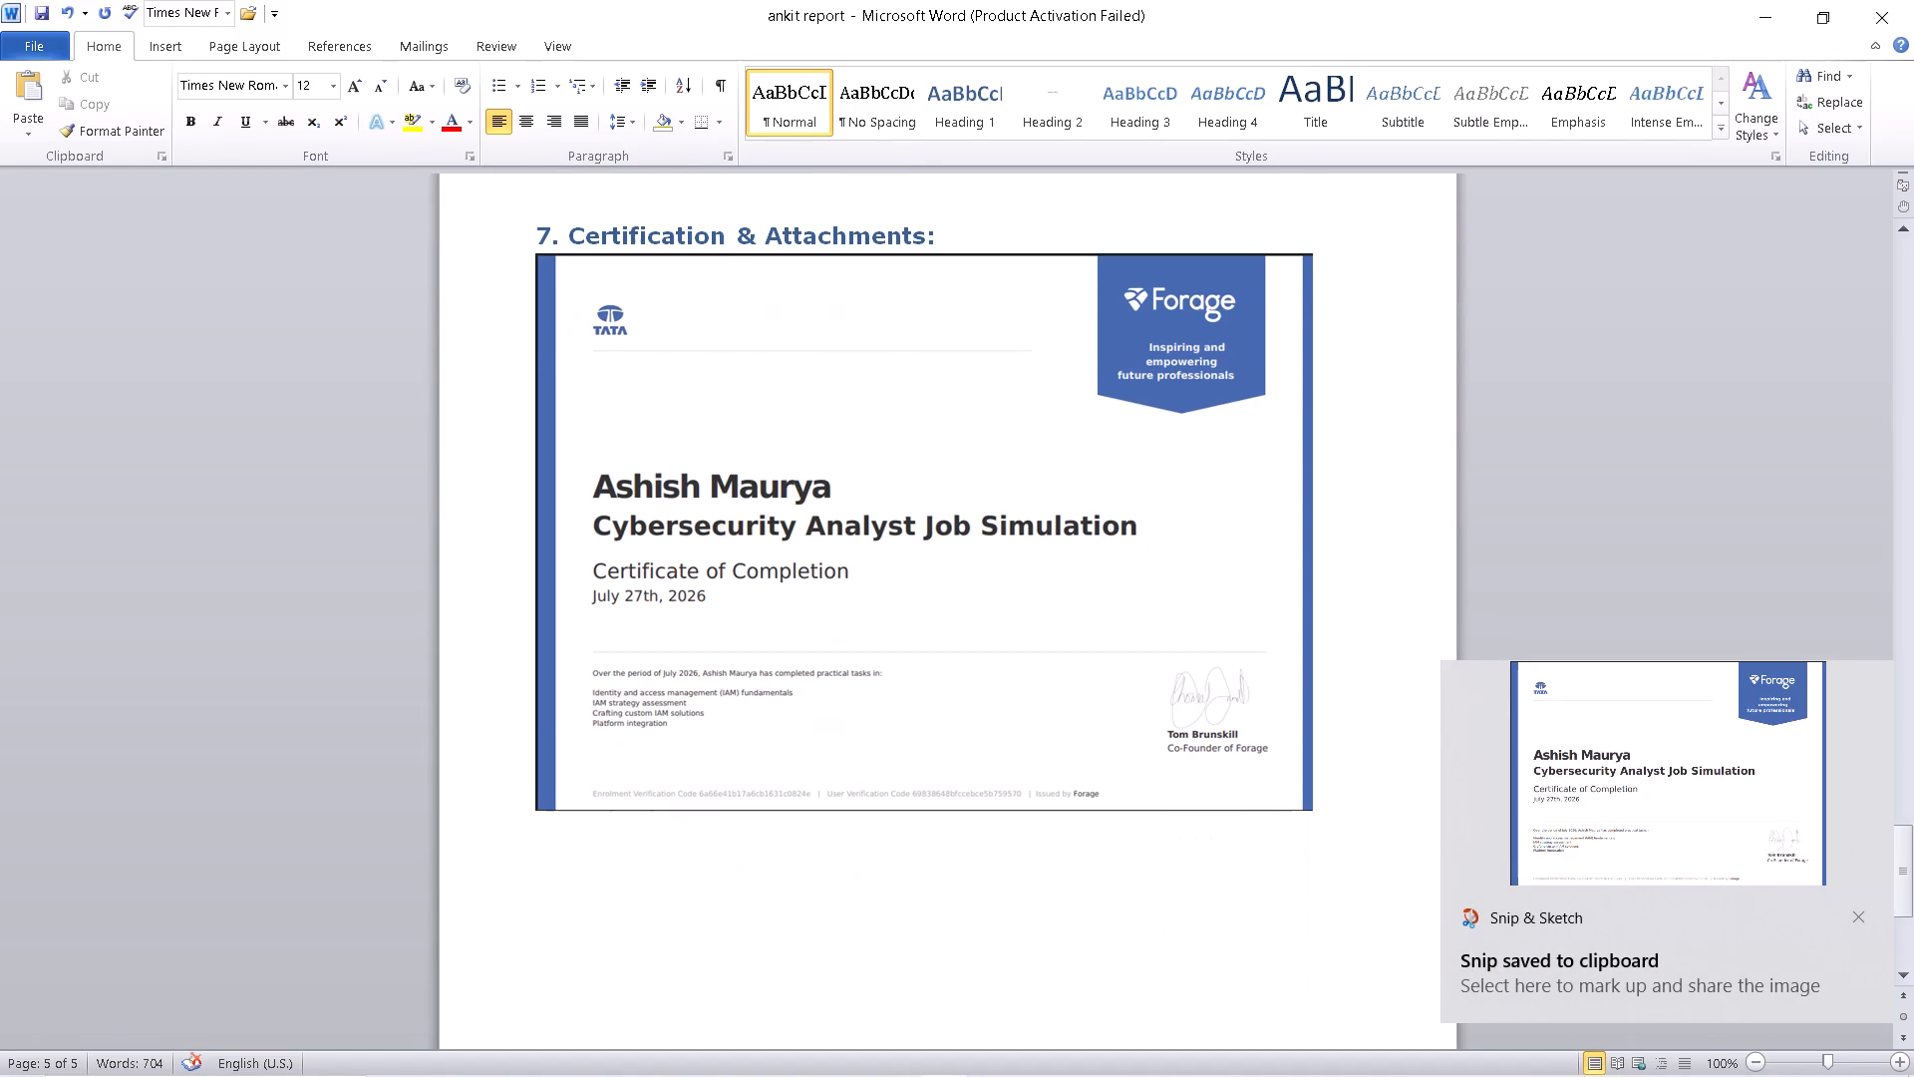
# Review the report from the pasted certificate in section 7 up to the cover page details table and back.
pyautogui.scroll(-1, 867, 546)
pyautogui.scroll(2, 867, 546)
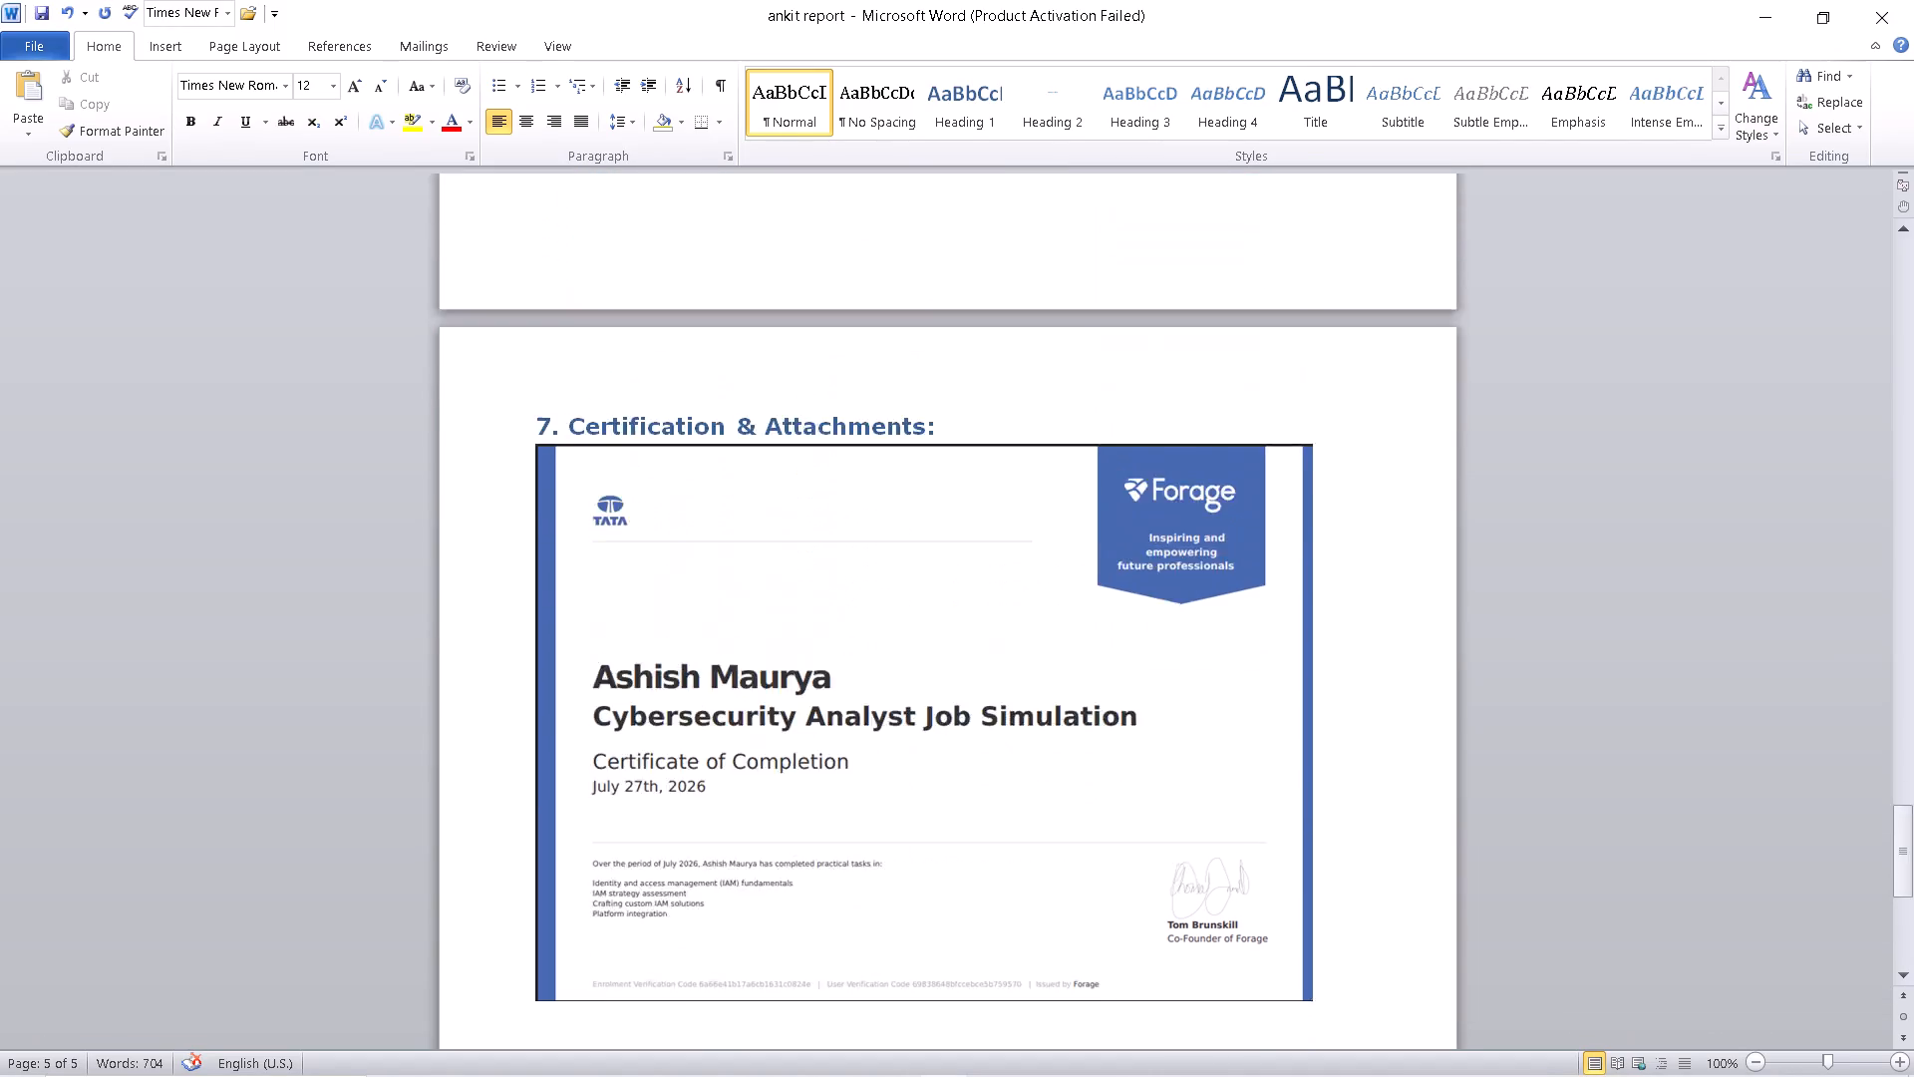
pyautogui.scroll(3, 867, 546)
pyautogui.scroll(-2, 867, 546)
pyautogui.scroll(2, 867, 546)
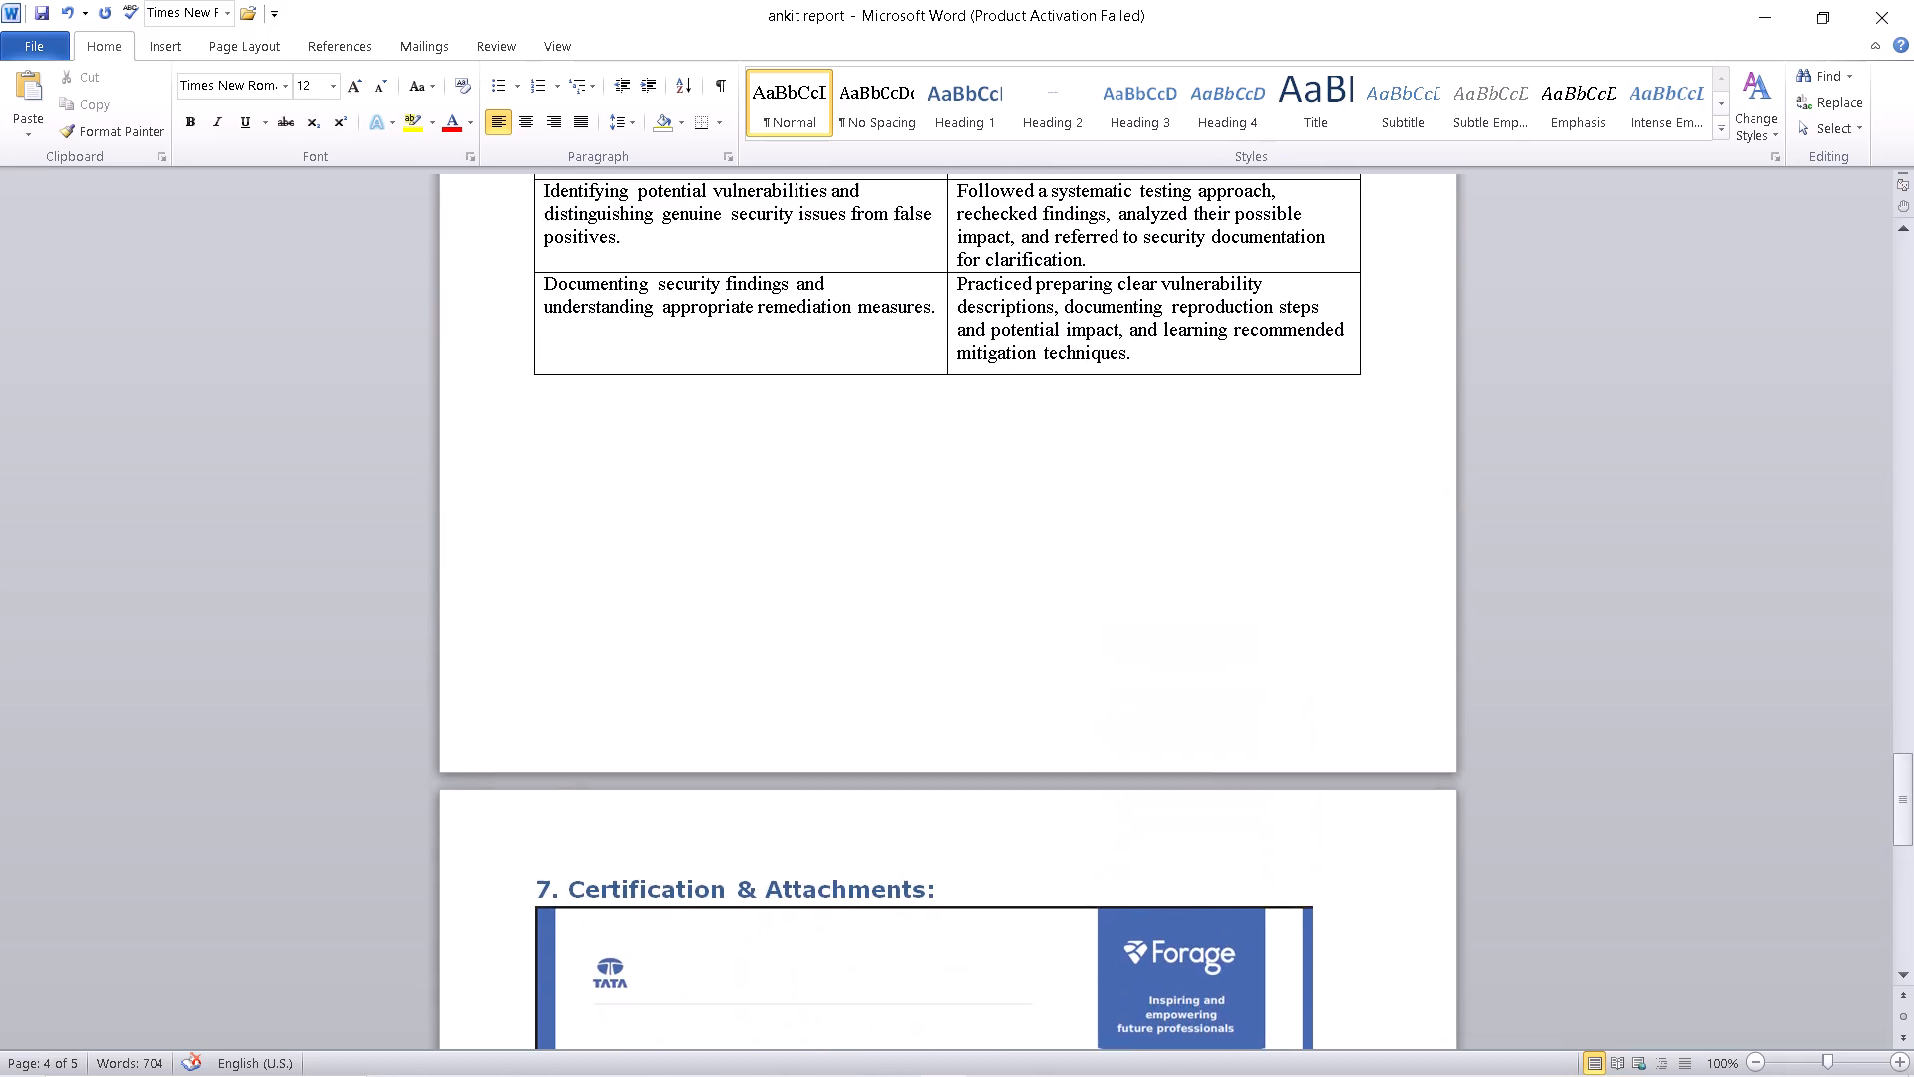
pyautogui.scroll(20, 867, 546)
pyautogui.scroll(11, 867, 546)
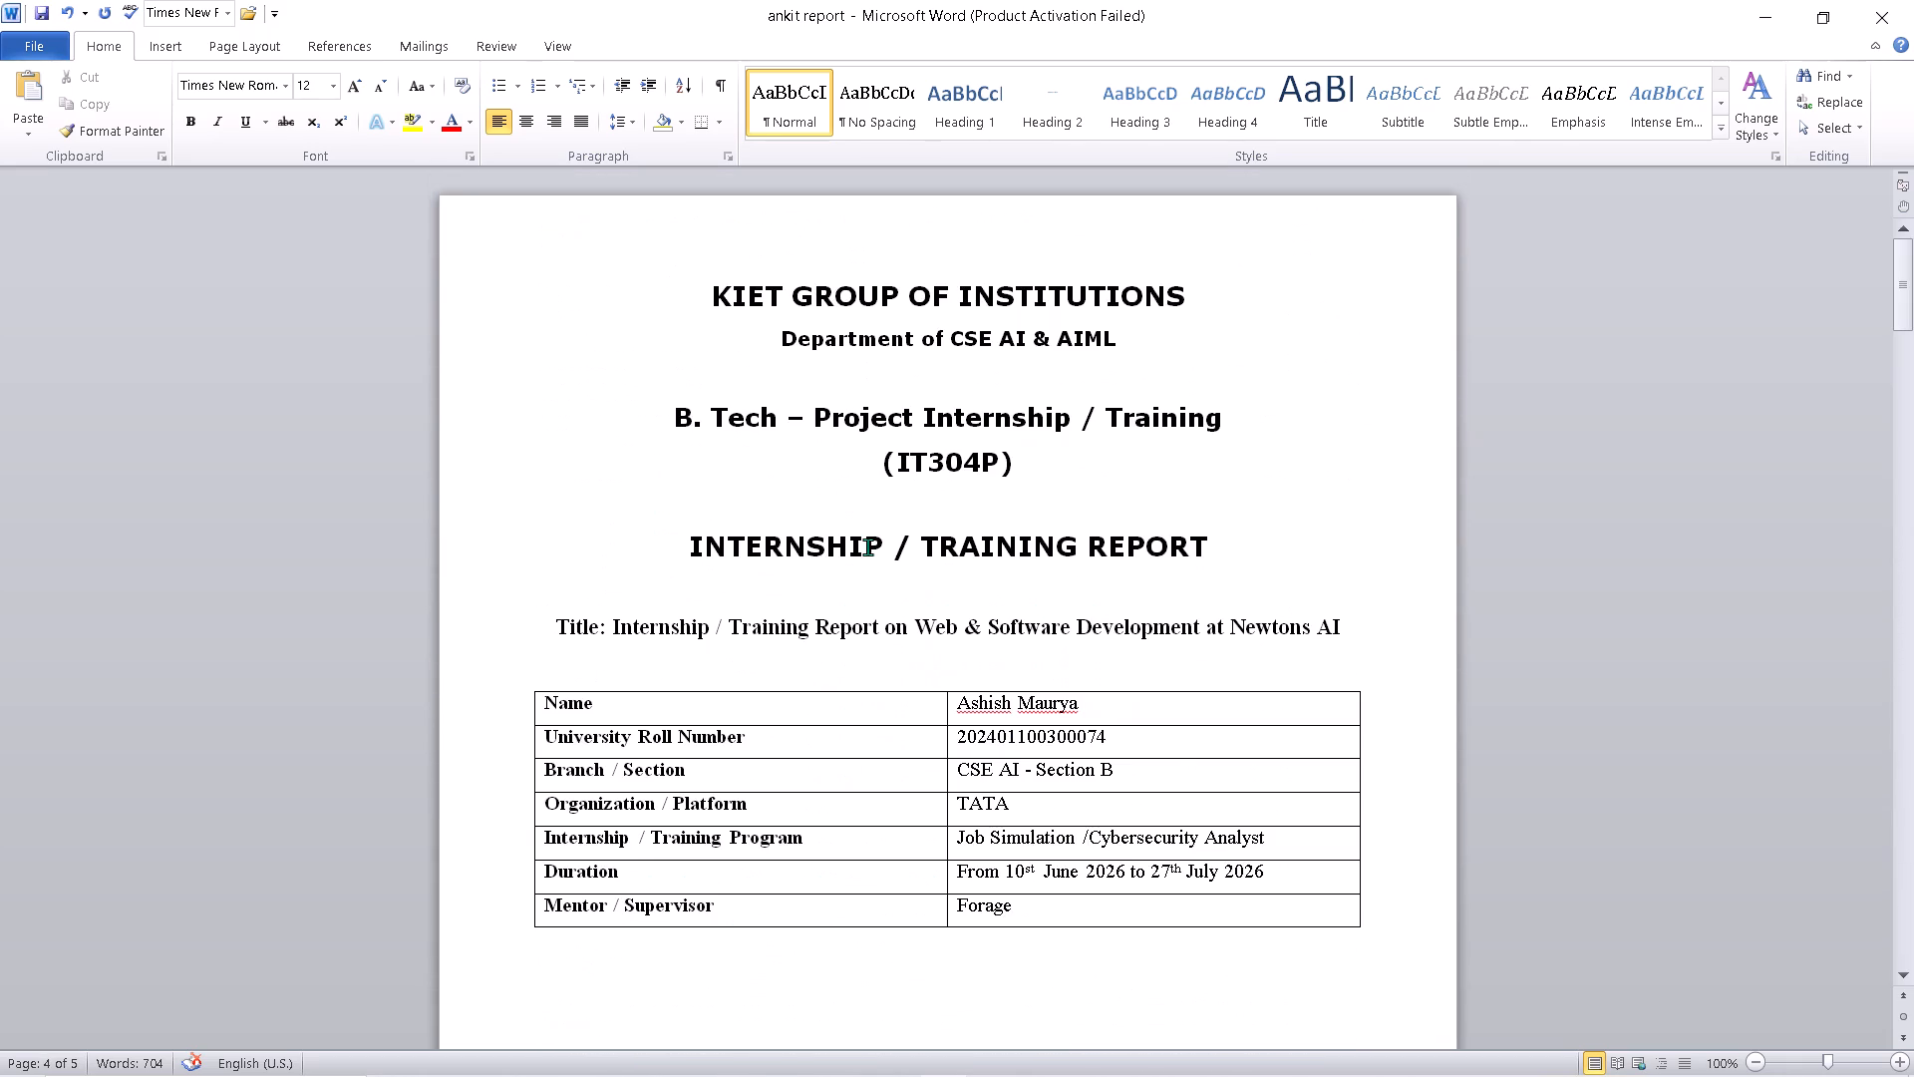
pyautogui.scroll(20, 867, 546)
pyautogui.scroll(2, 867, 546)
pyautogui.scroll(-20, 867, 546)
pyautogui.scroll(-6, 867, 546)
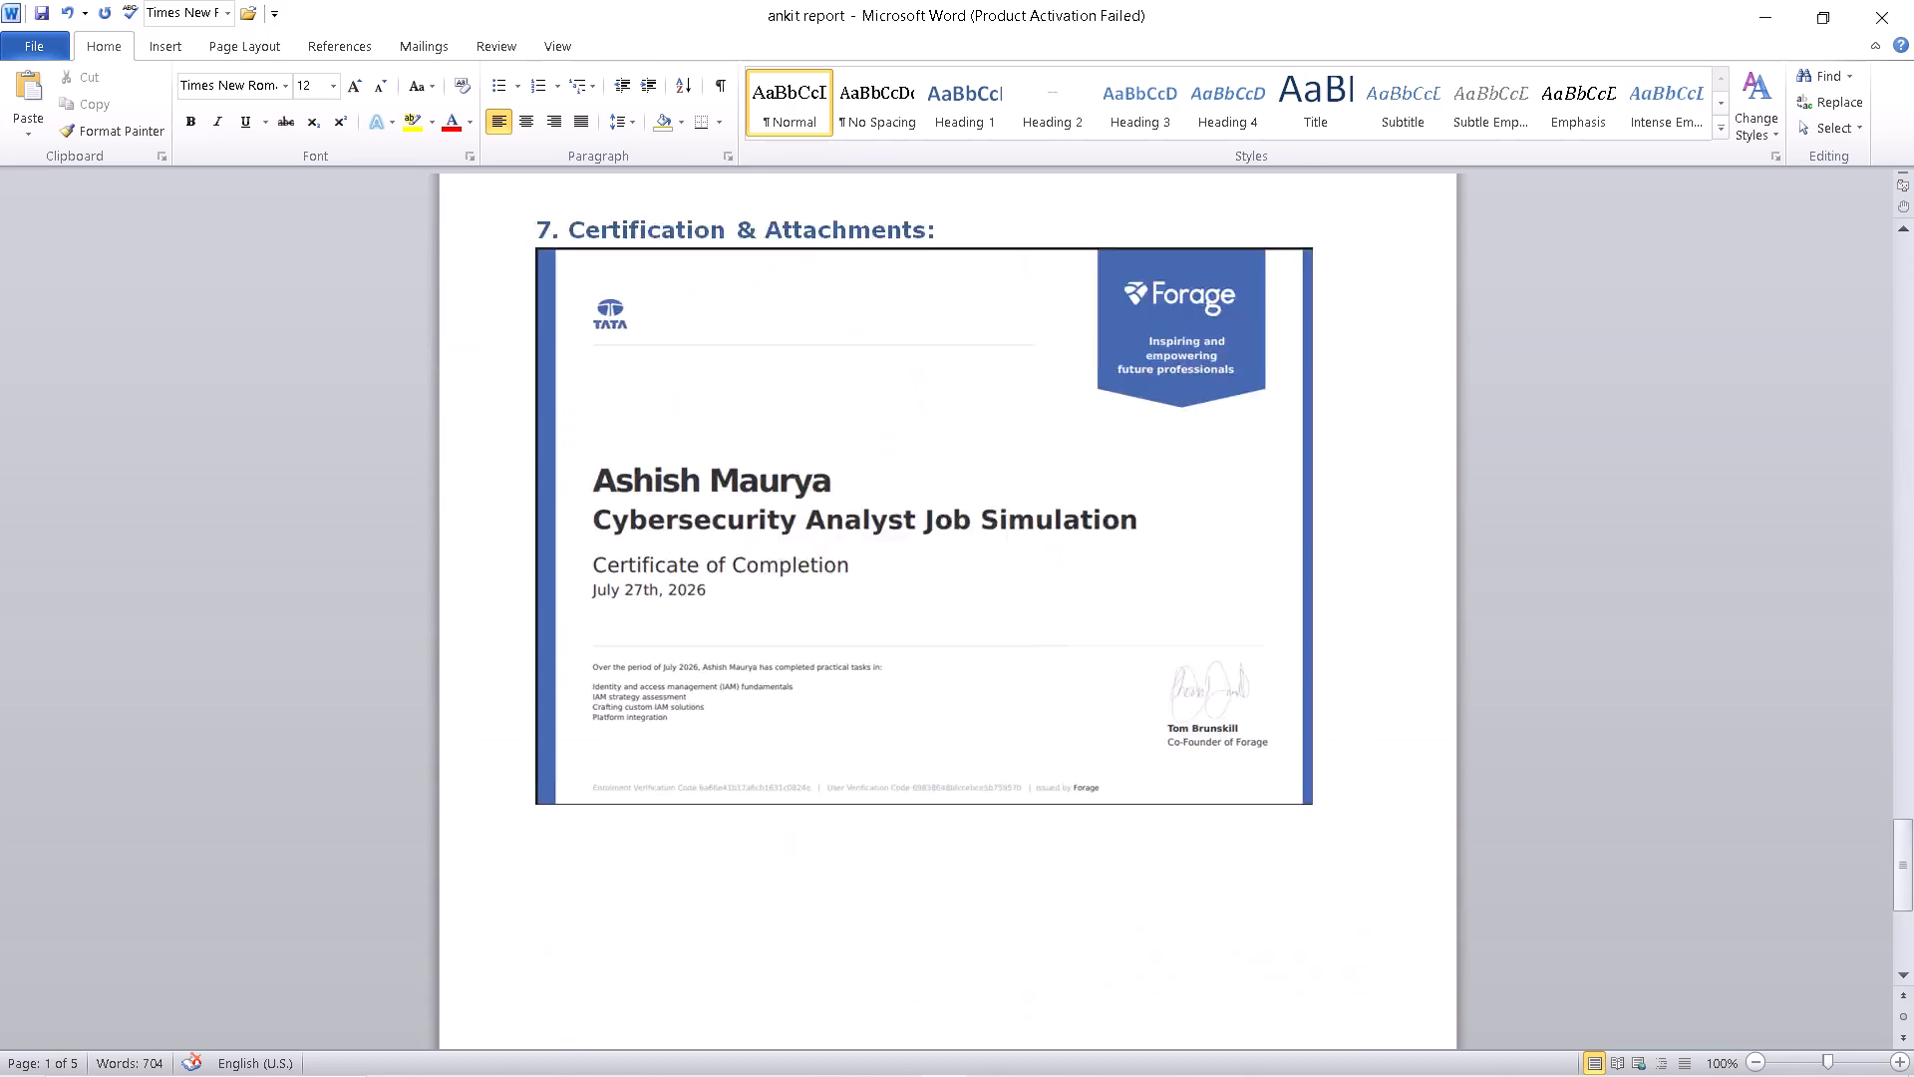
pyautogui.scroll(-20, 867, 546)
pyautogui.scroll(-1, 867, 546)
pyautogui.scroll(5, 867, 546)
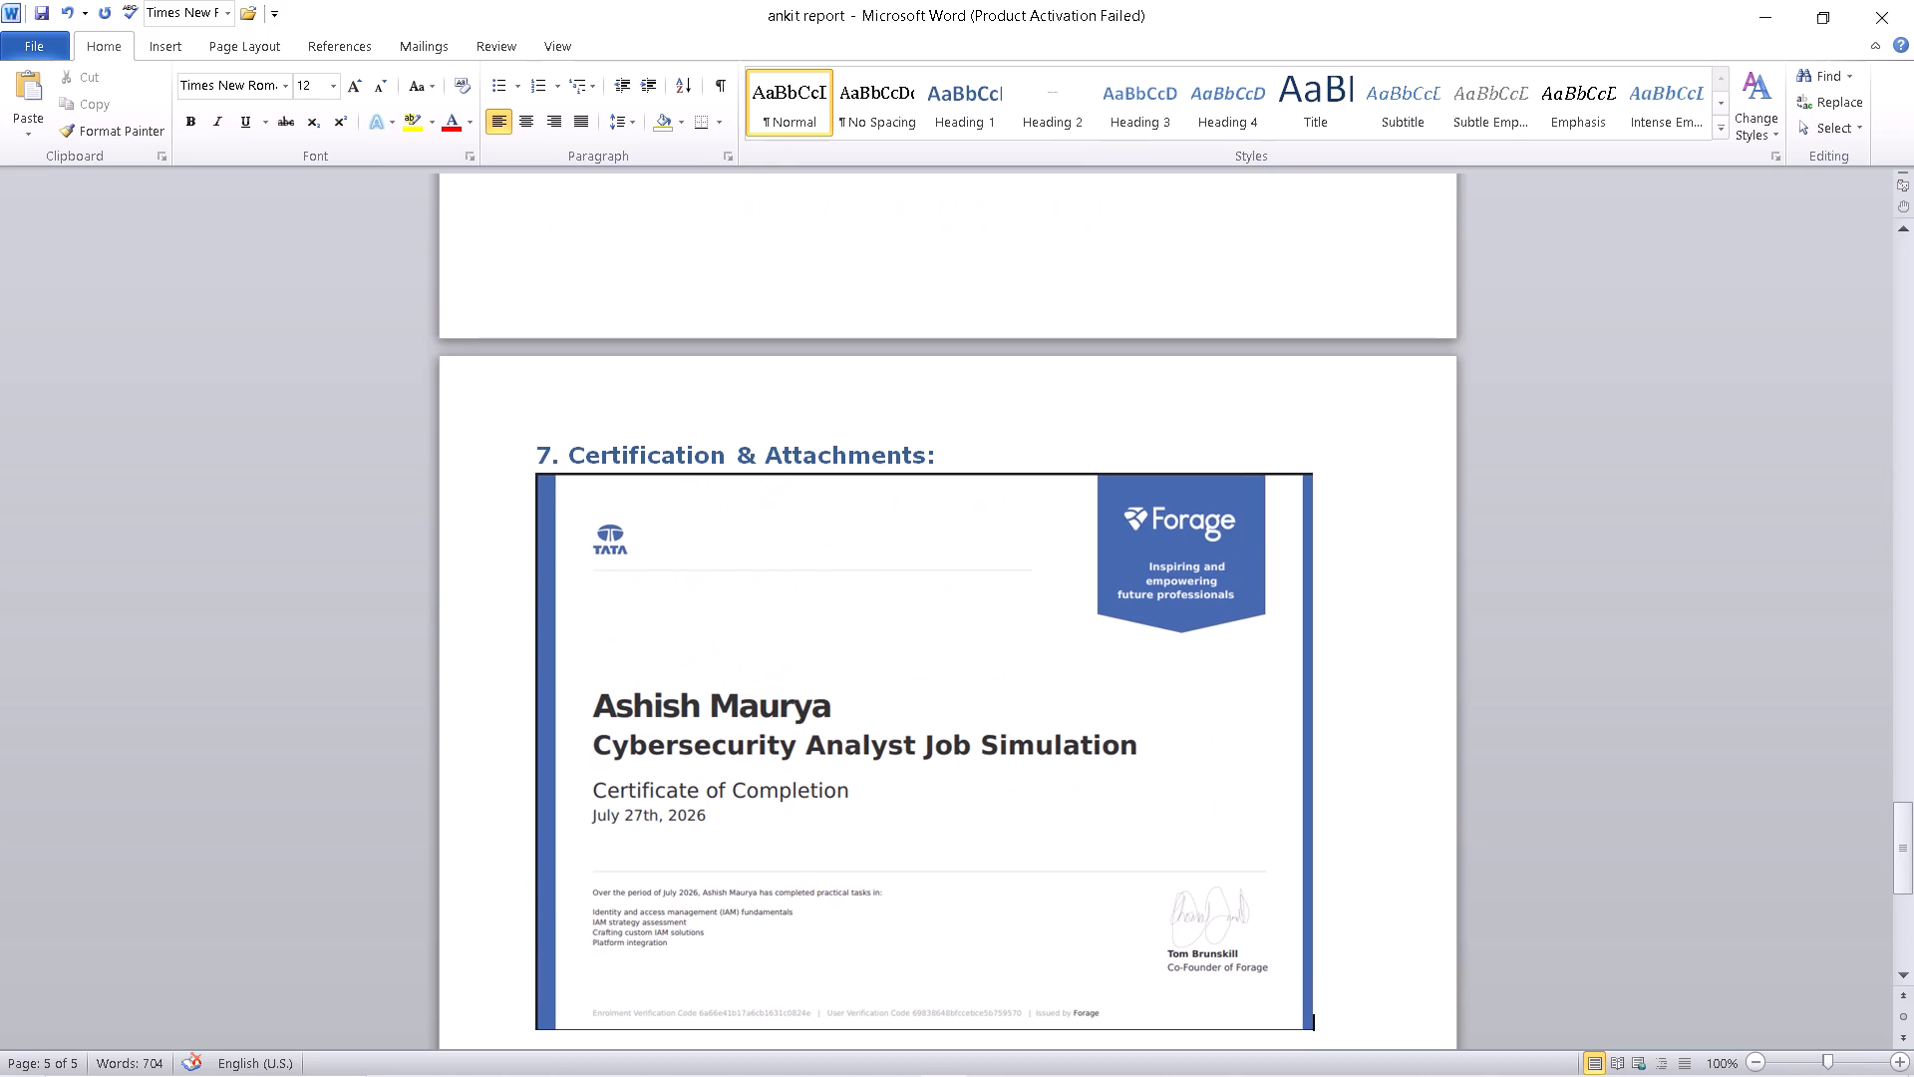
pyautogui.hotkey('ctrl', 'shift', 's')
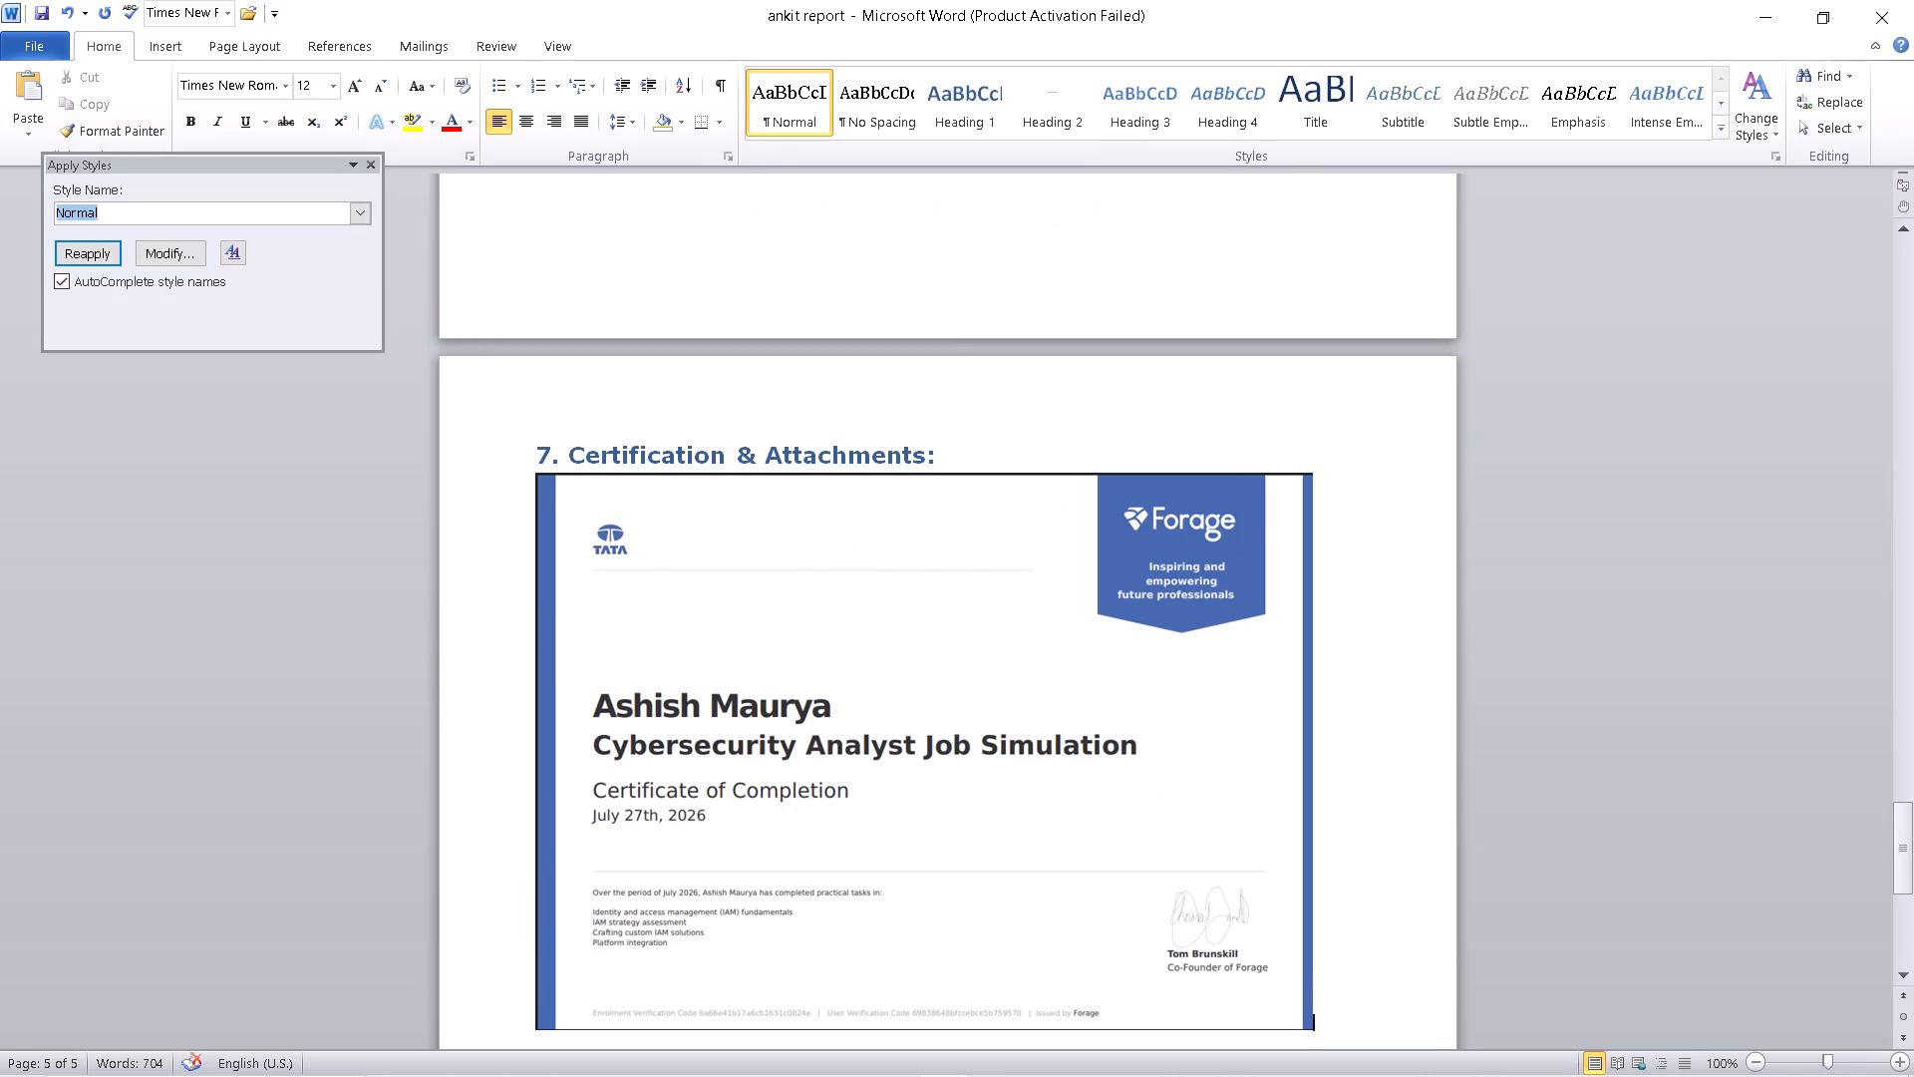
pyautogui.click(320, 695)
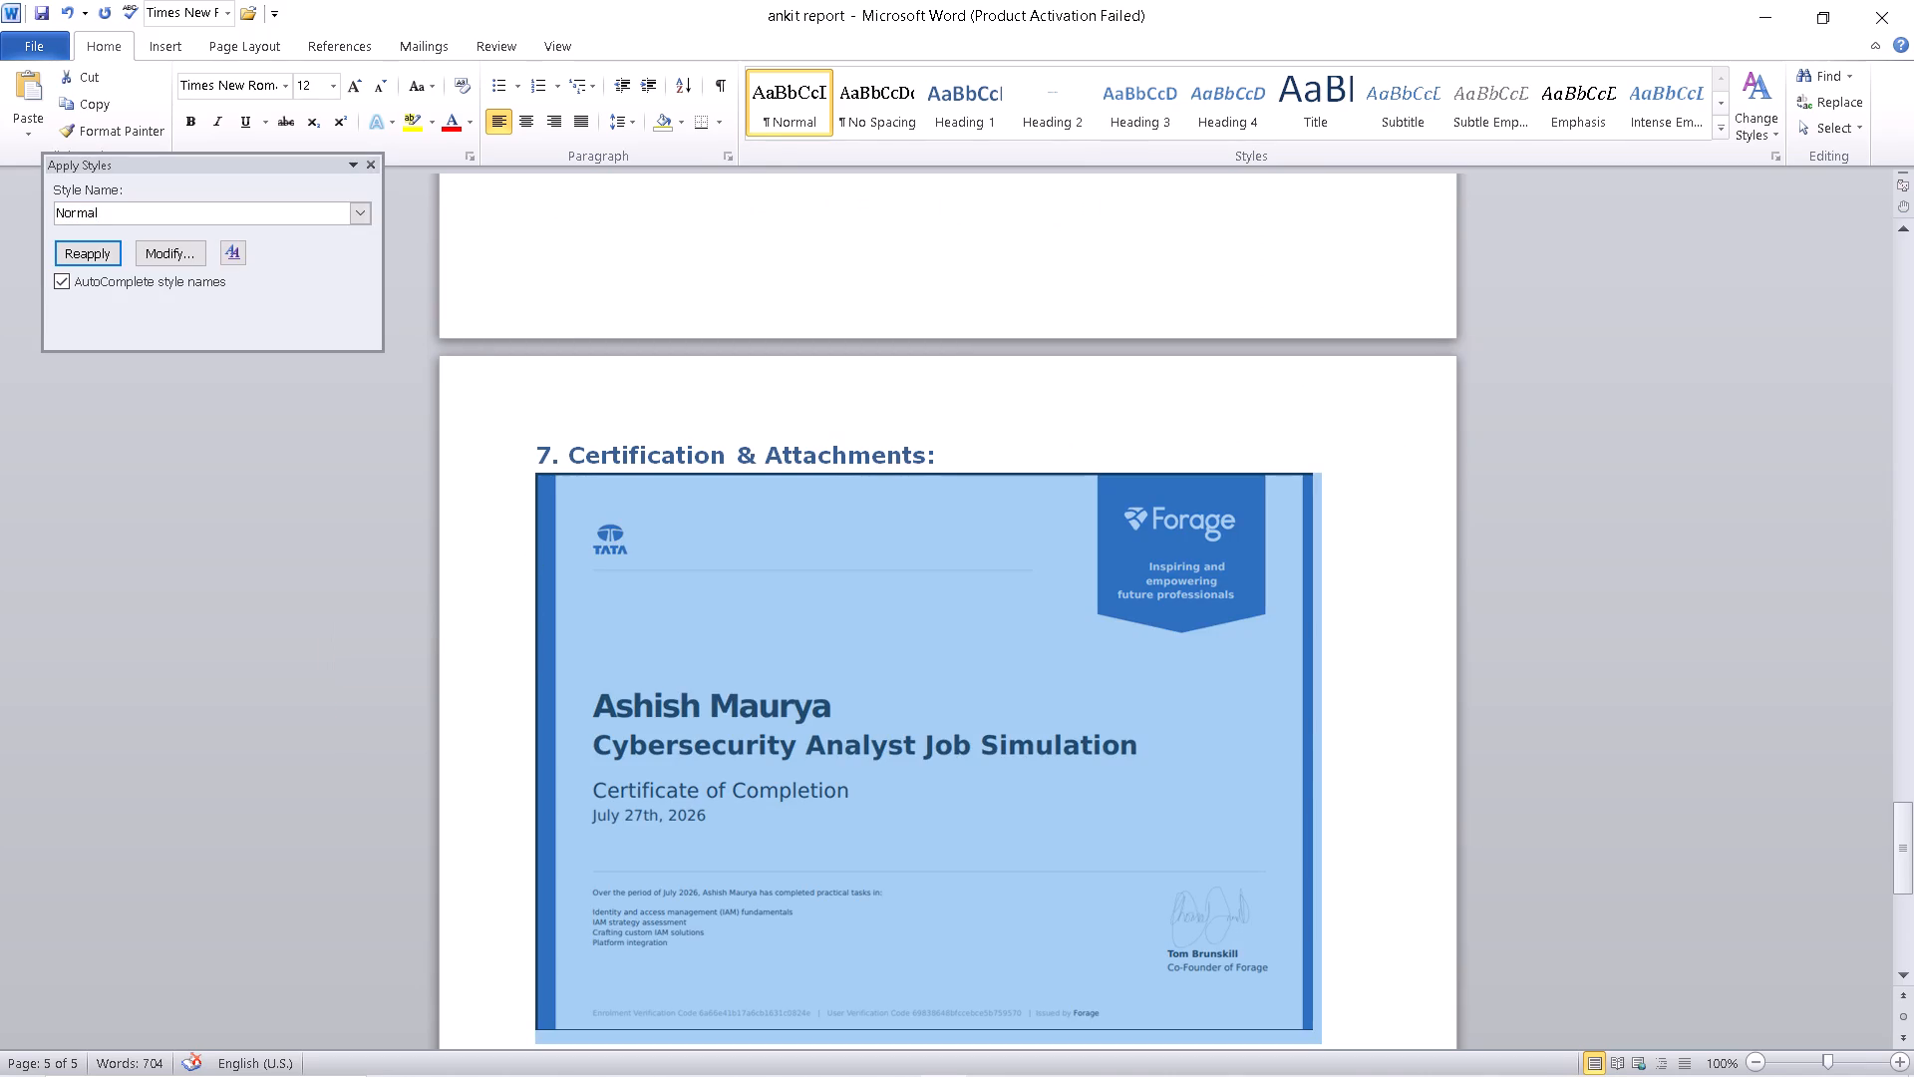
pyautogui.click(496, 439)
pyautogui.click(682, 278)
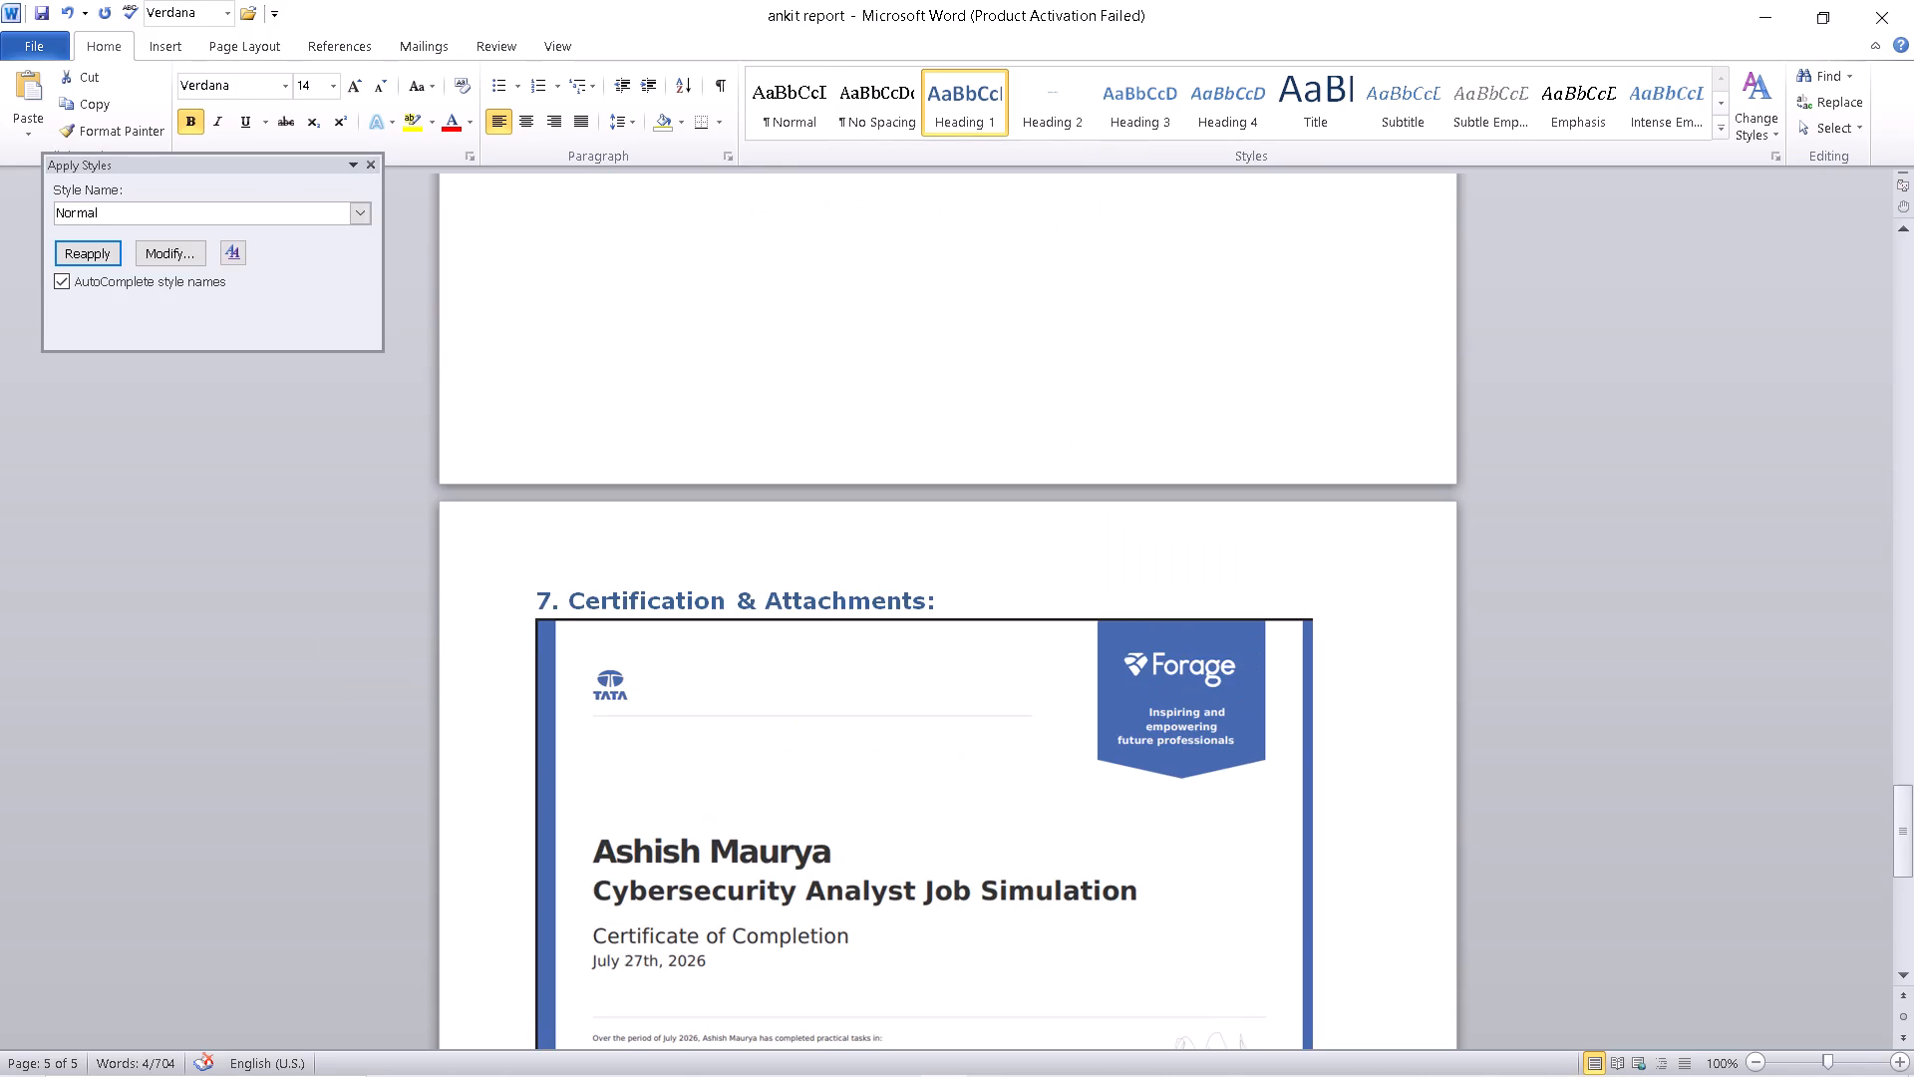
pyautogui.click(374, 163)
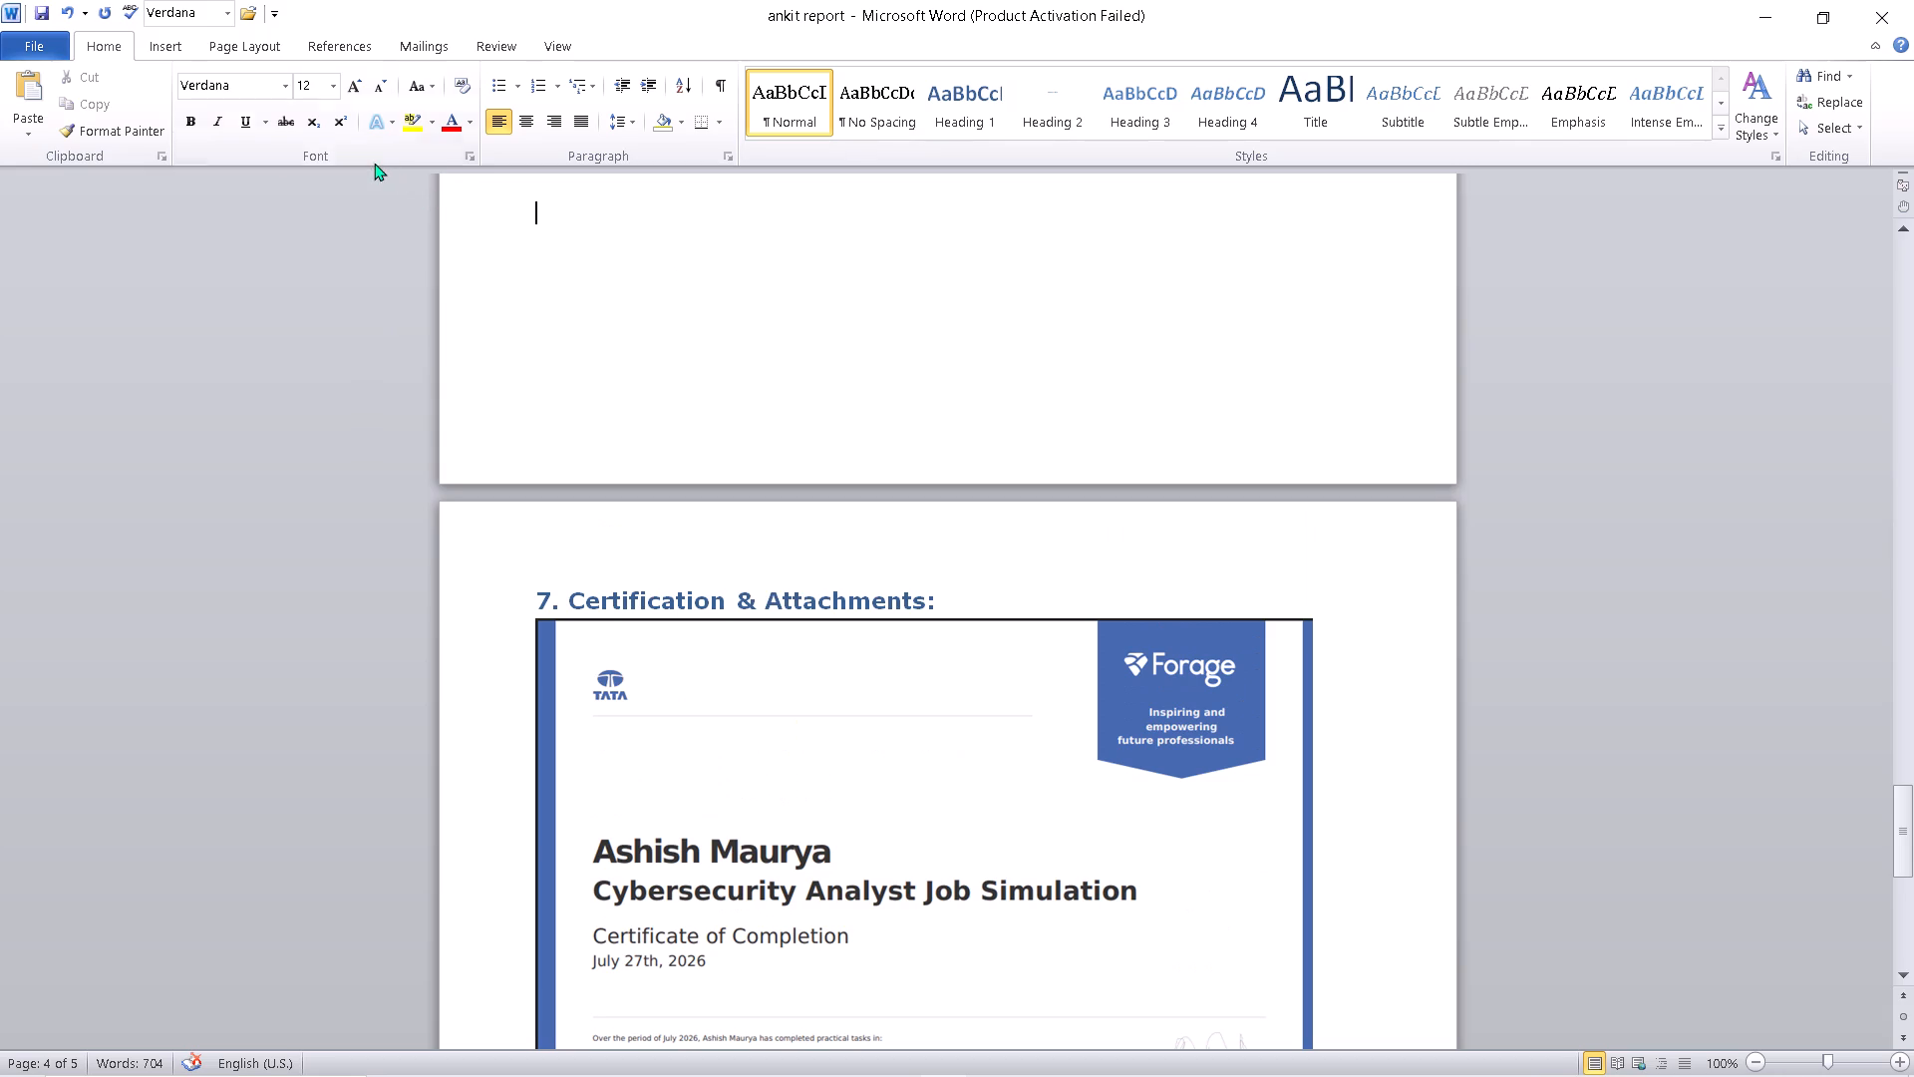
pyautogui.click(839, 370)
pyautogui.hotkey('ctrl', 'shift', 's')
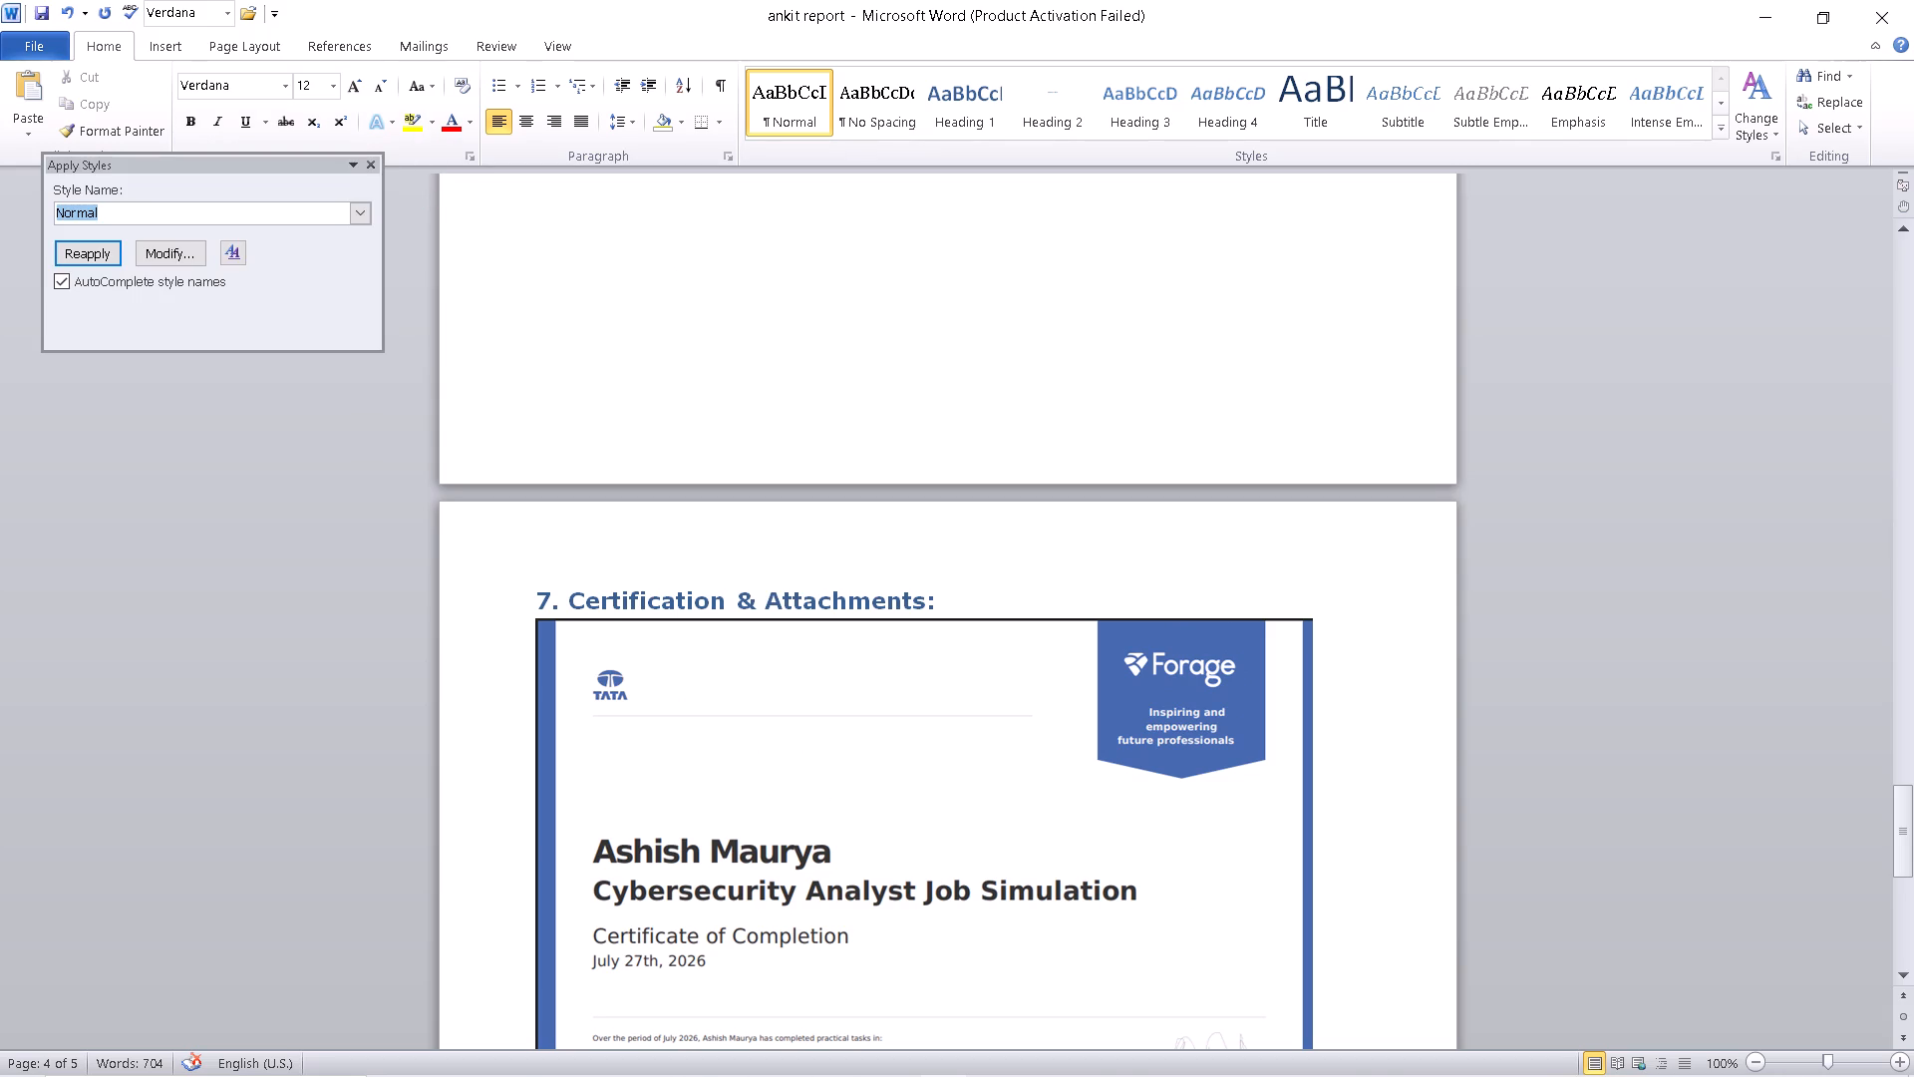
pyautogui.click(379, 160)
# Save a copy of the report as a Word document named ASHISH_REPORT in the Desktop folder.
pyautogui.click(46, 42)
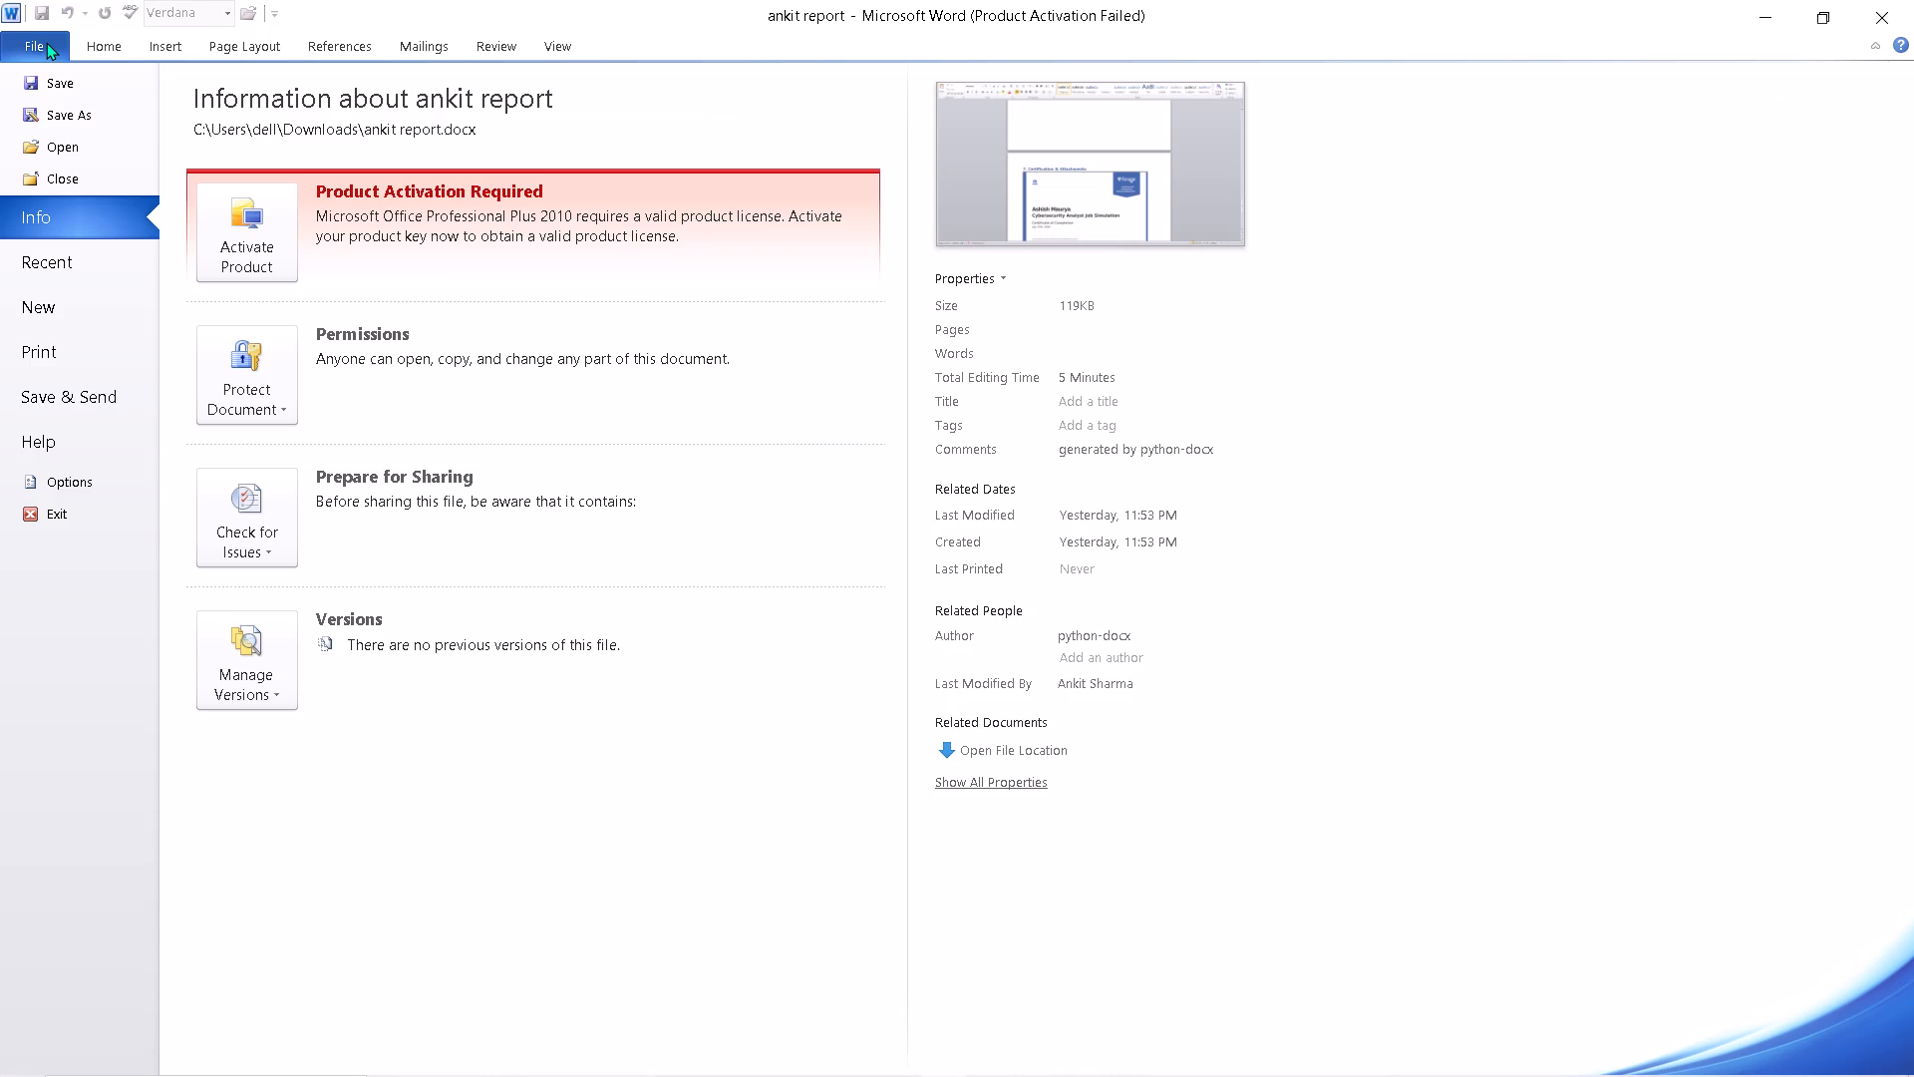
pyautogui.click(102, 125)
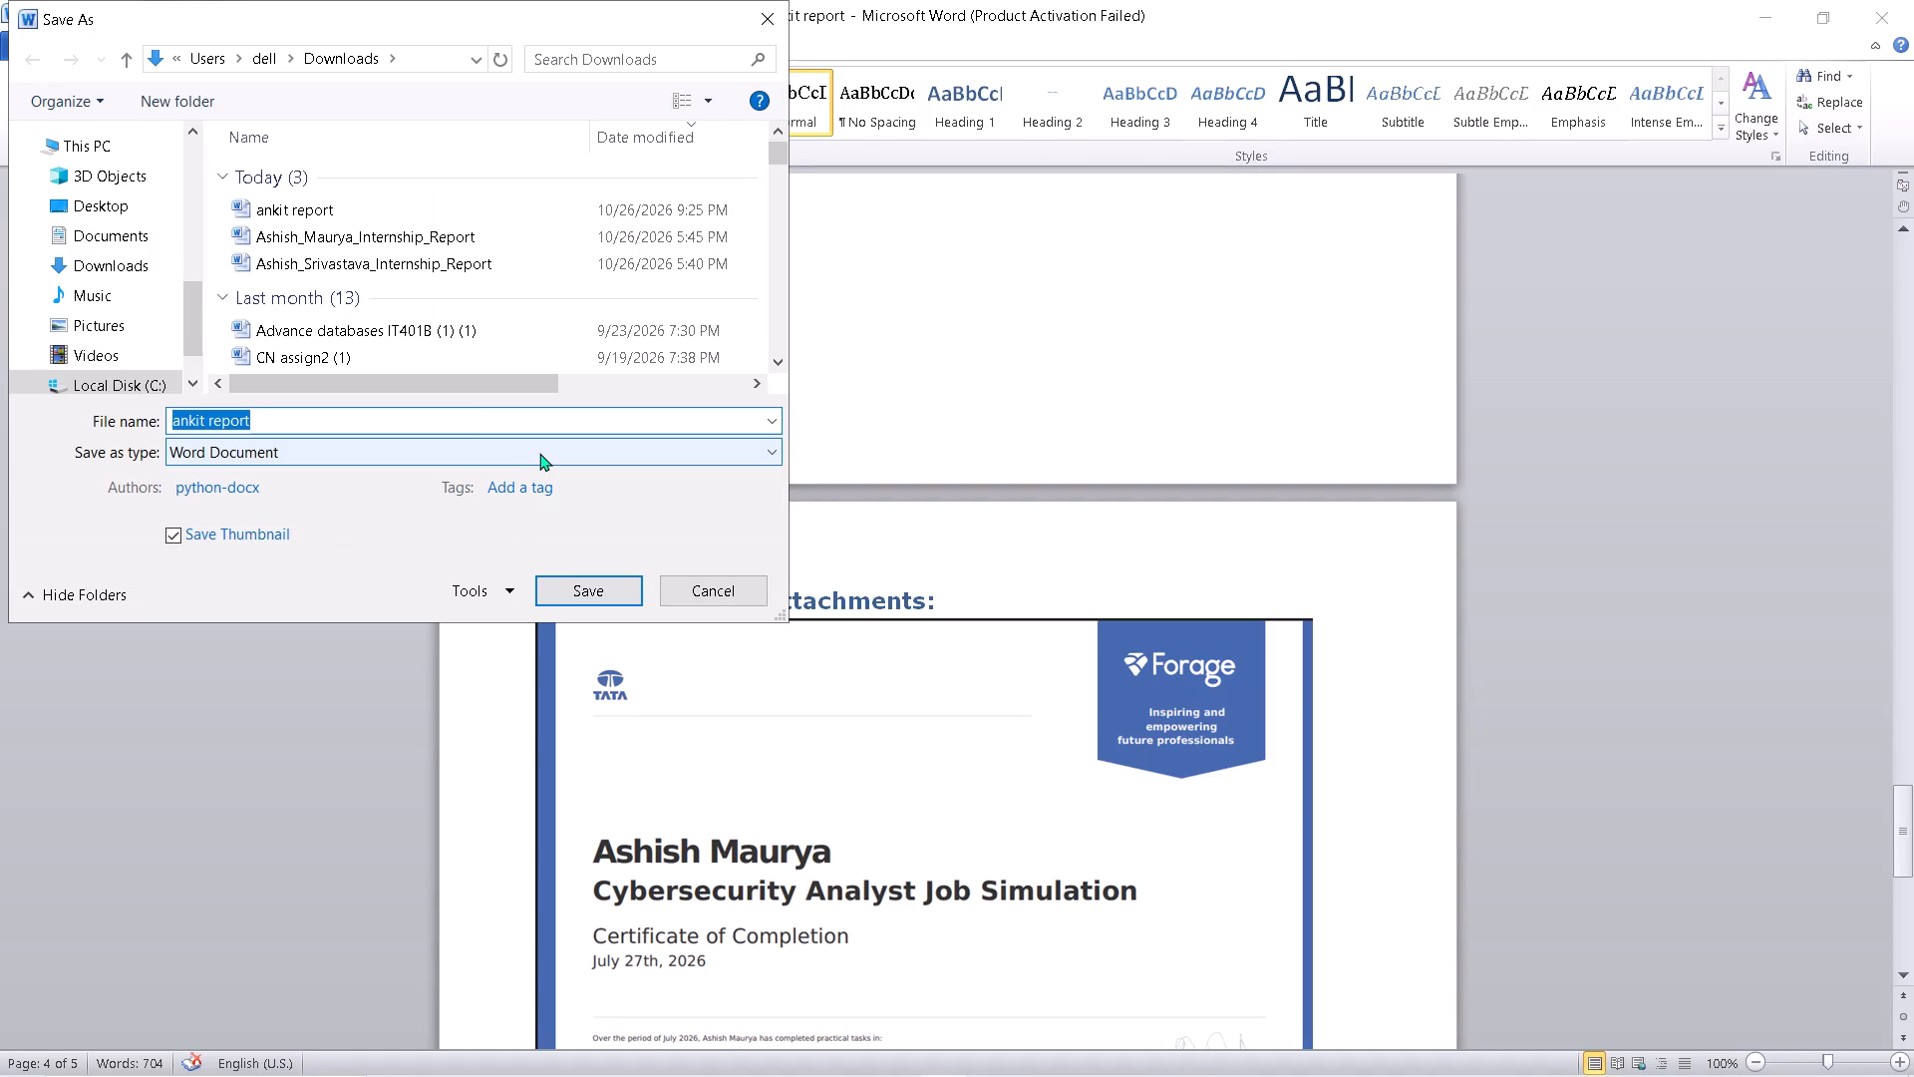
pyautogui.press('BackSpace')
pyautogui.press('BackSpace')
pyautogui.press('BackSpace')
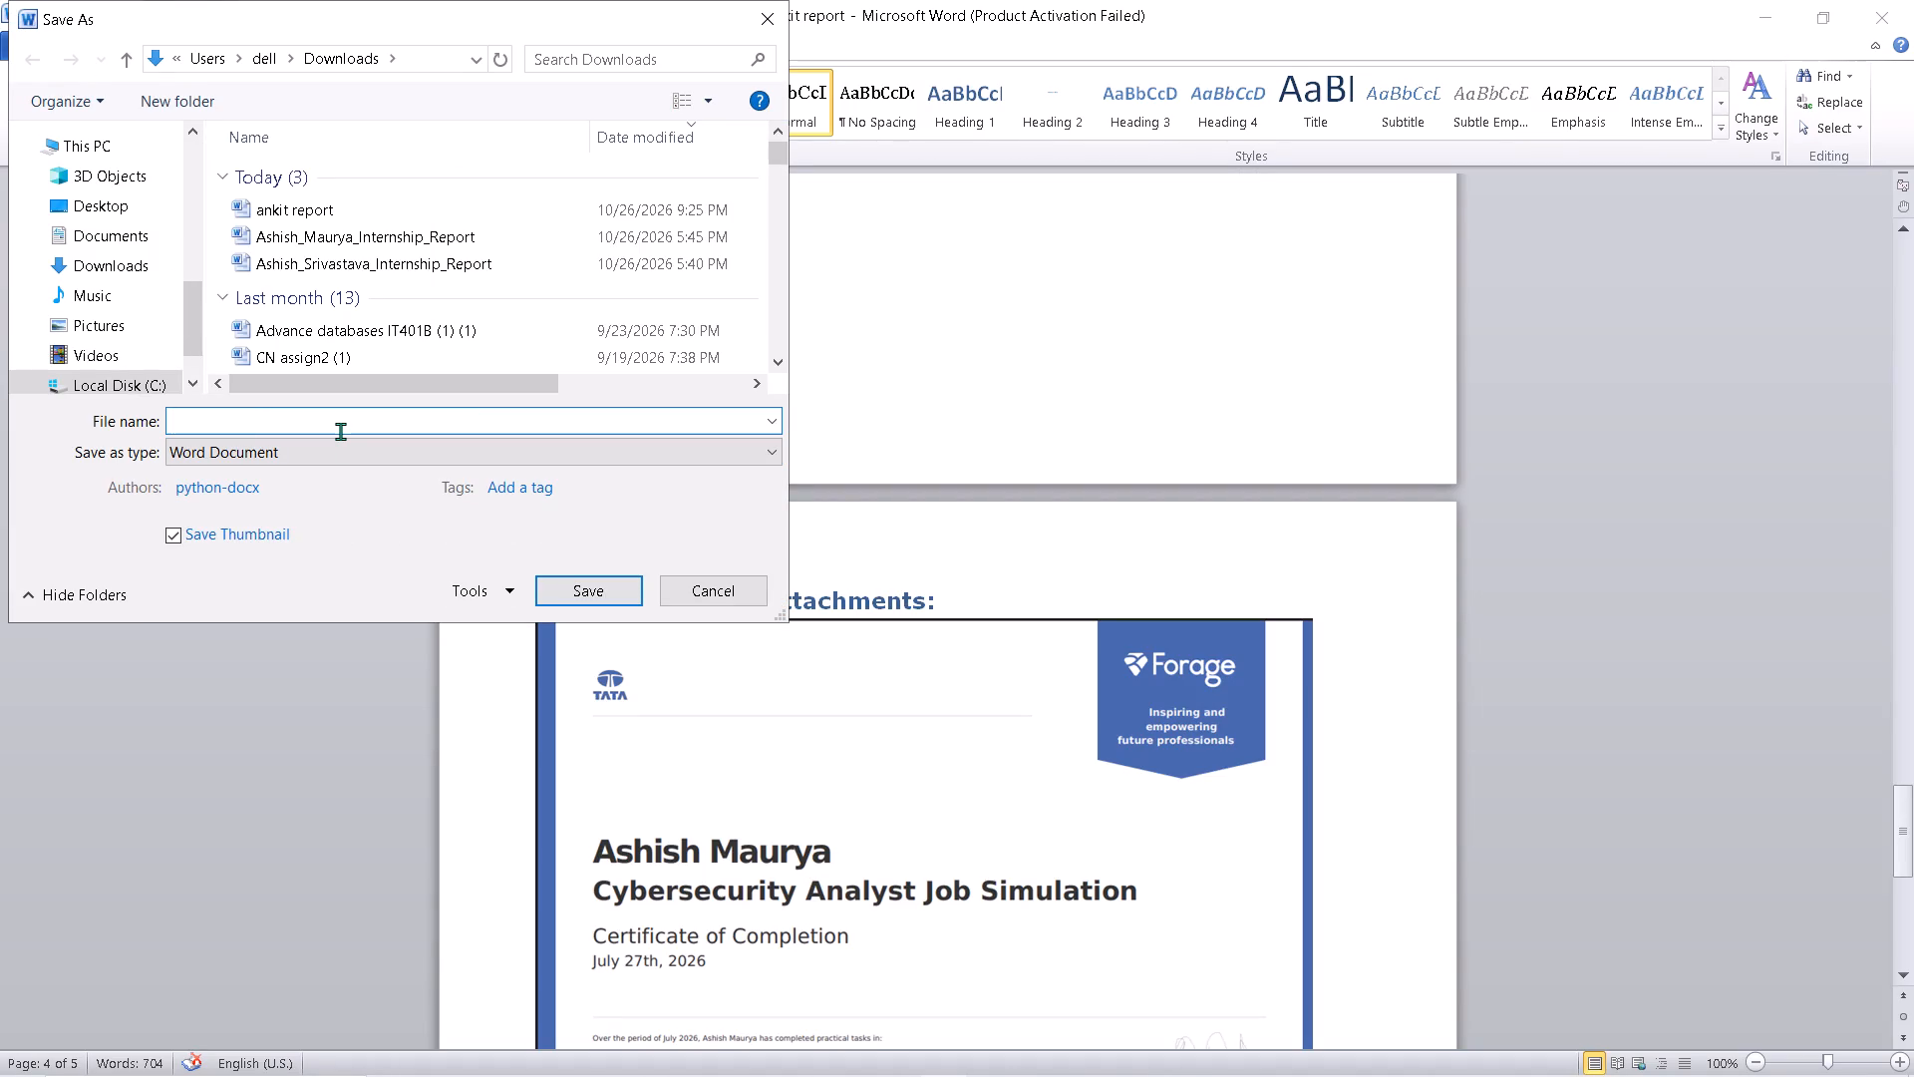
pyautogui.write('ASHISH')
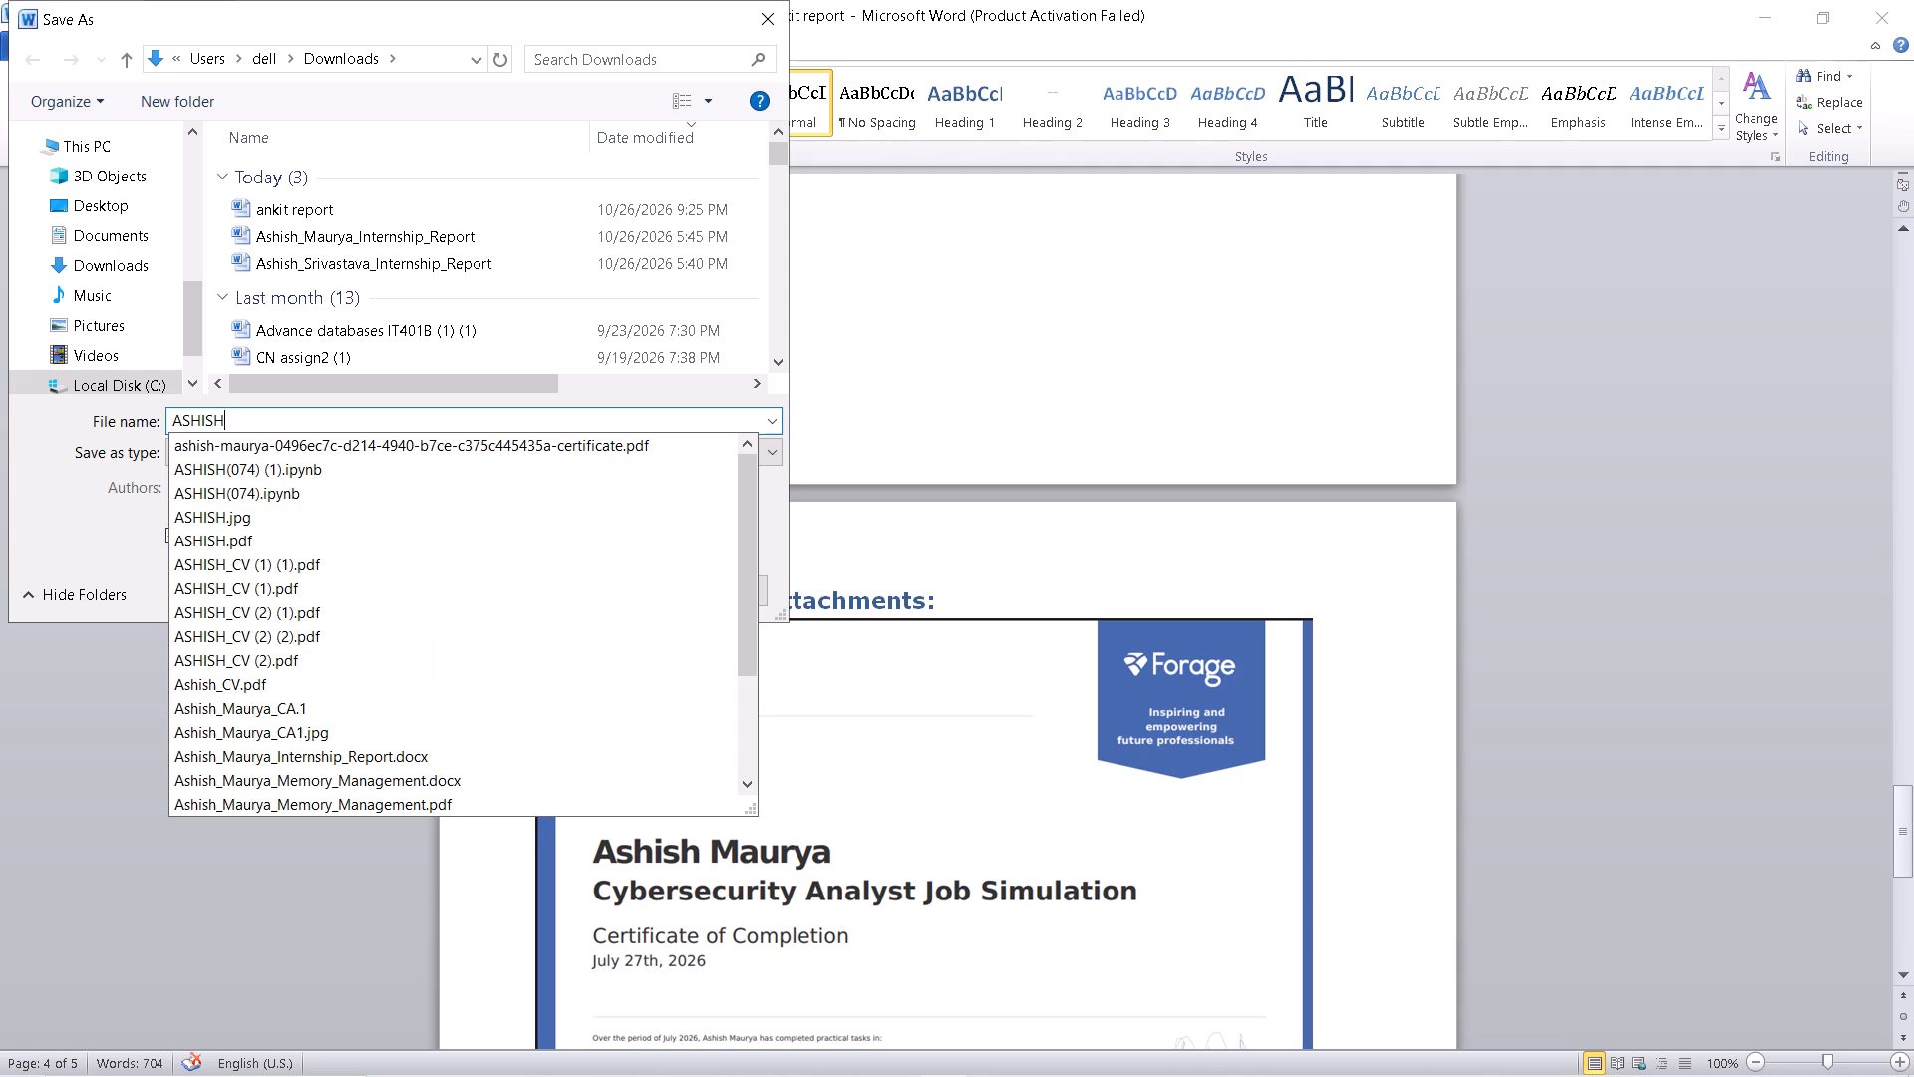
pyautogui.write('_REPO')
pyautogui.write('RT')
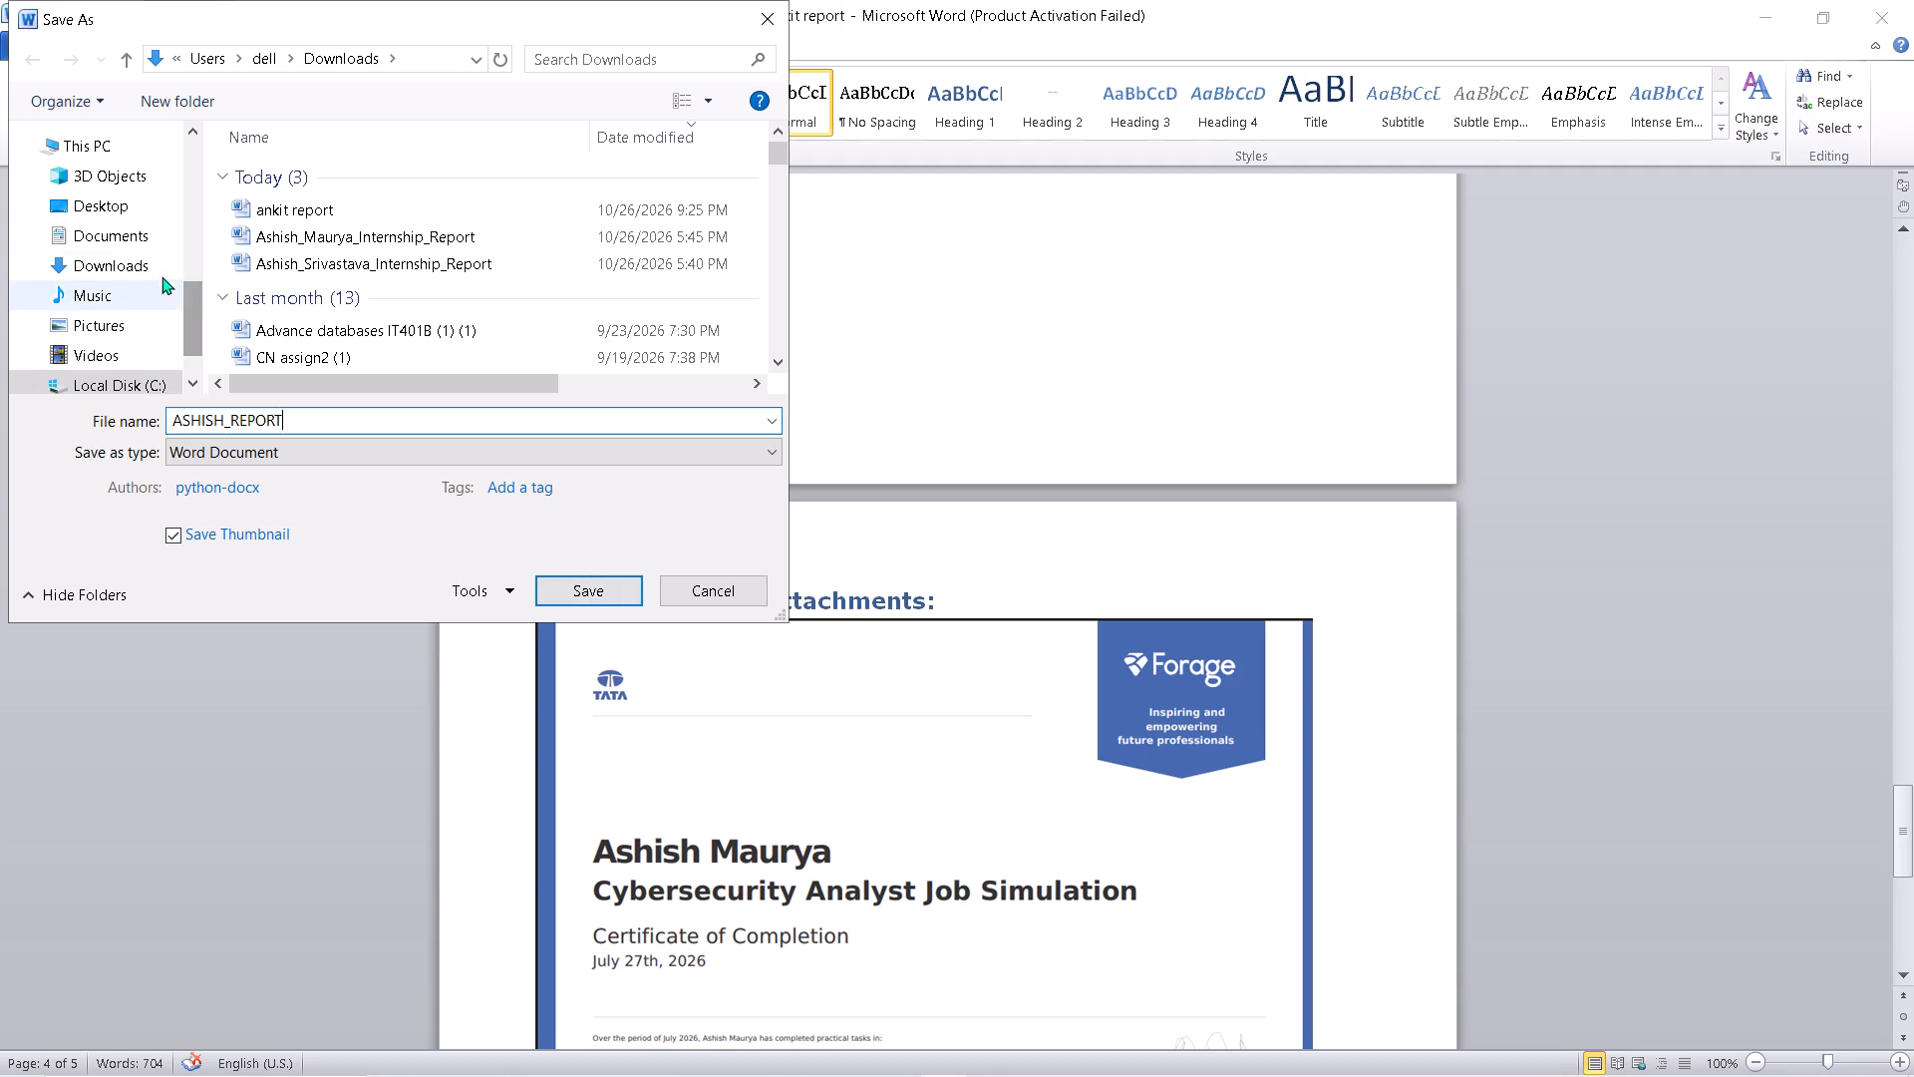
pyautogui.click(108, 199)
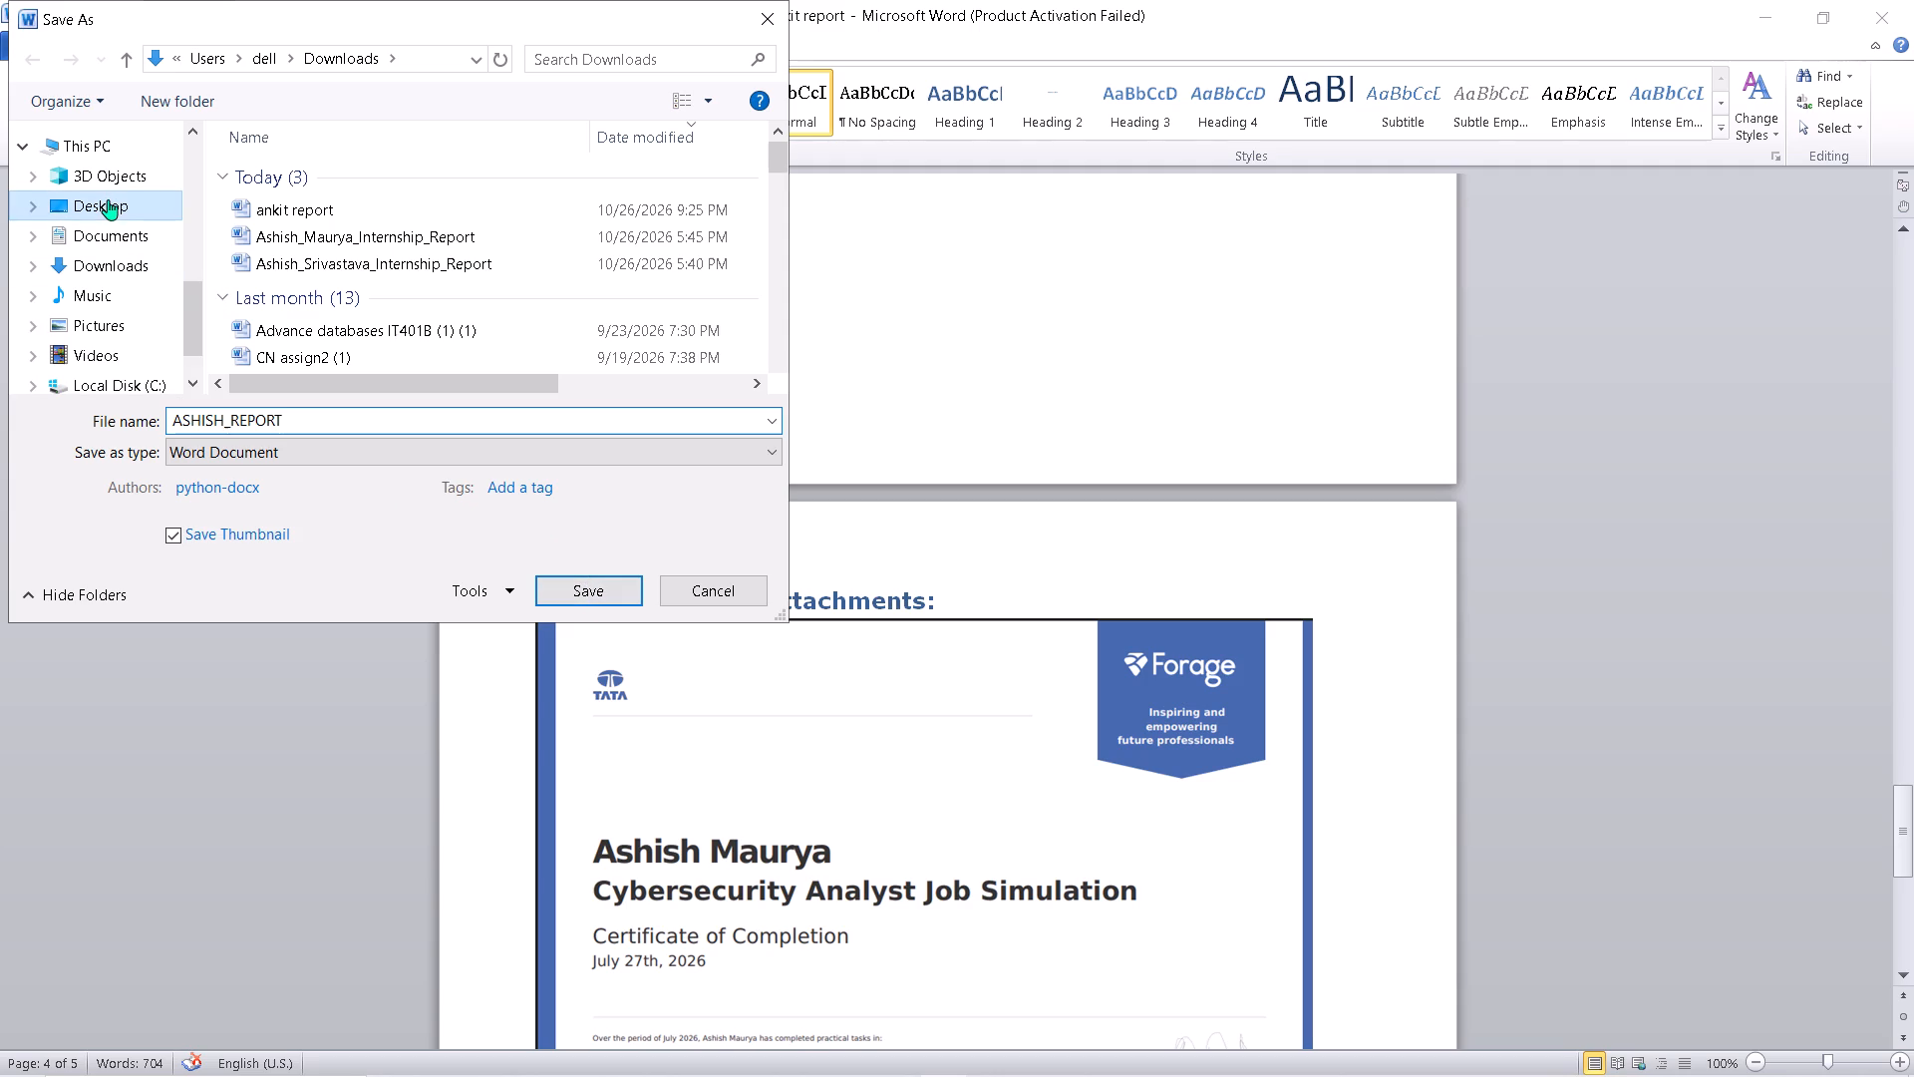
pyautogui.click(589, 589)
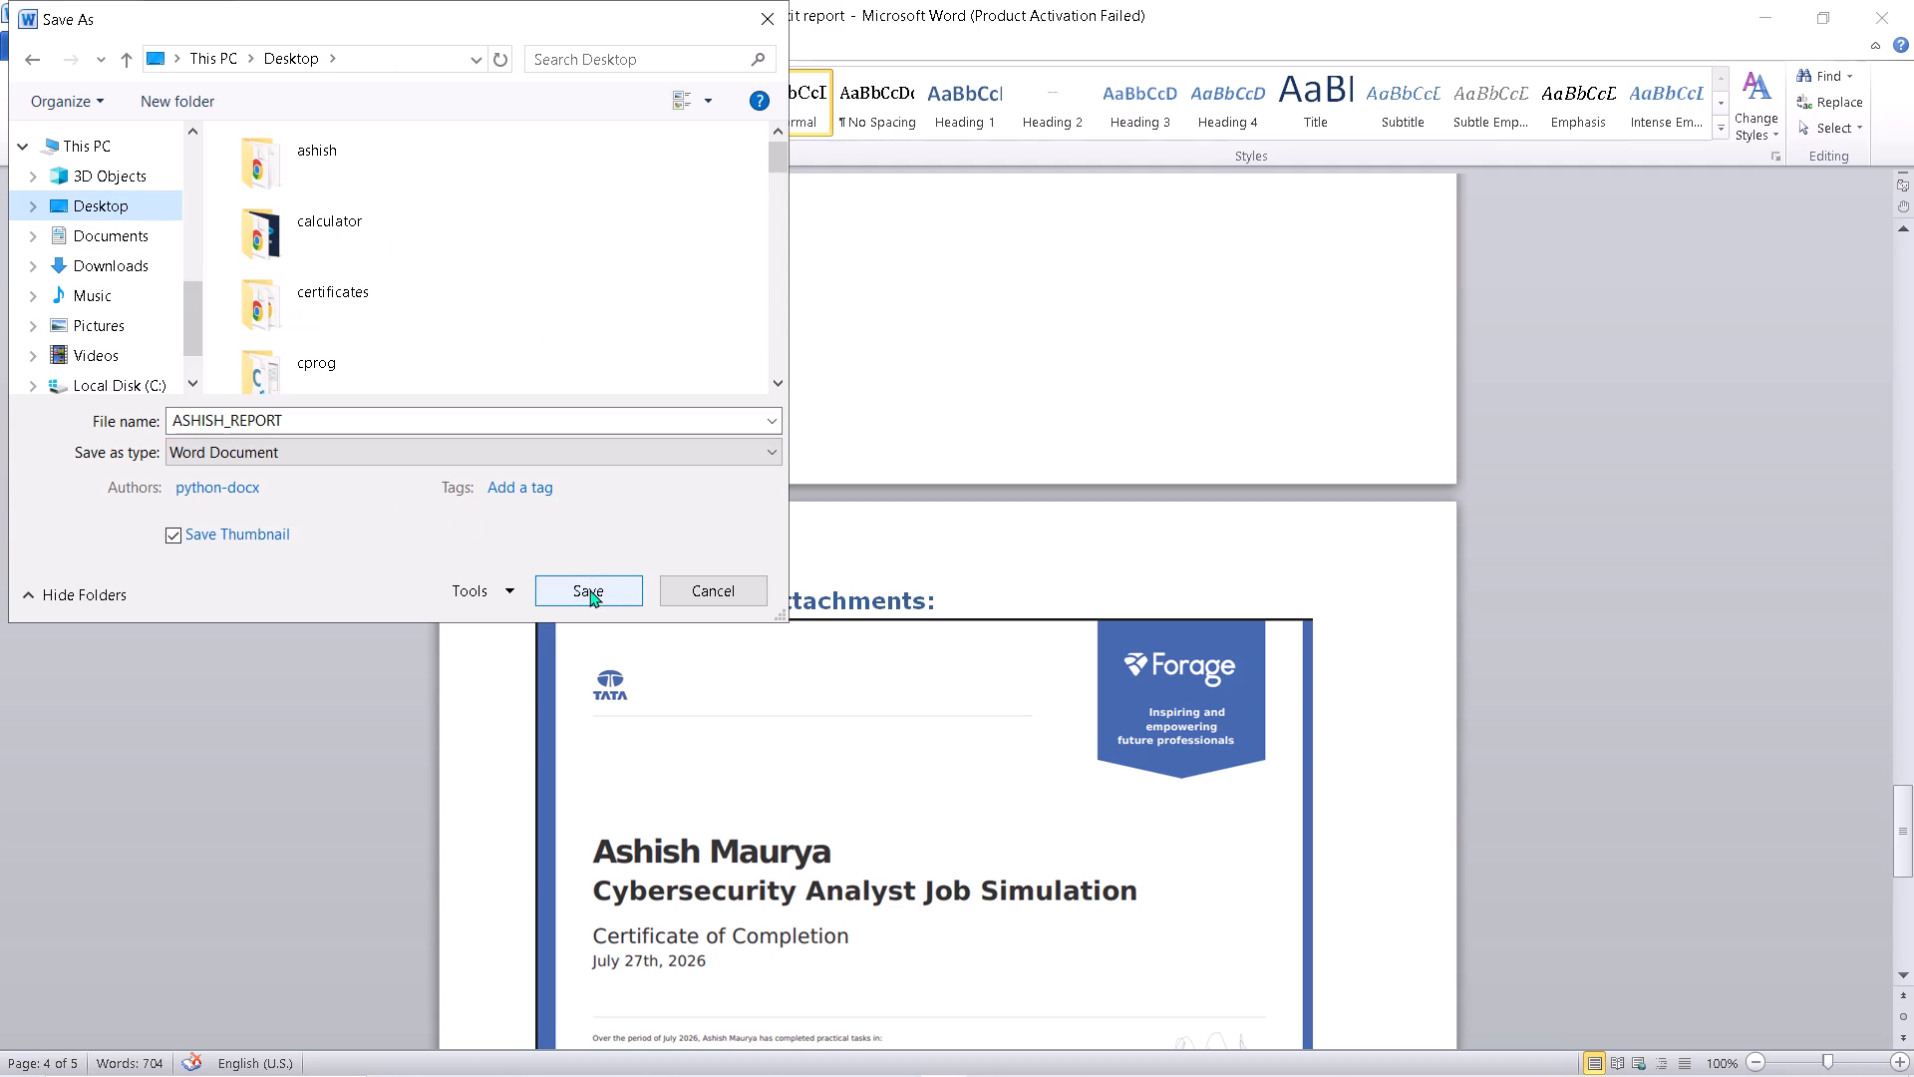
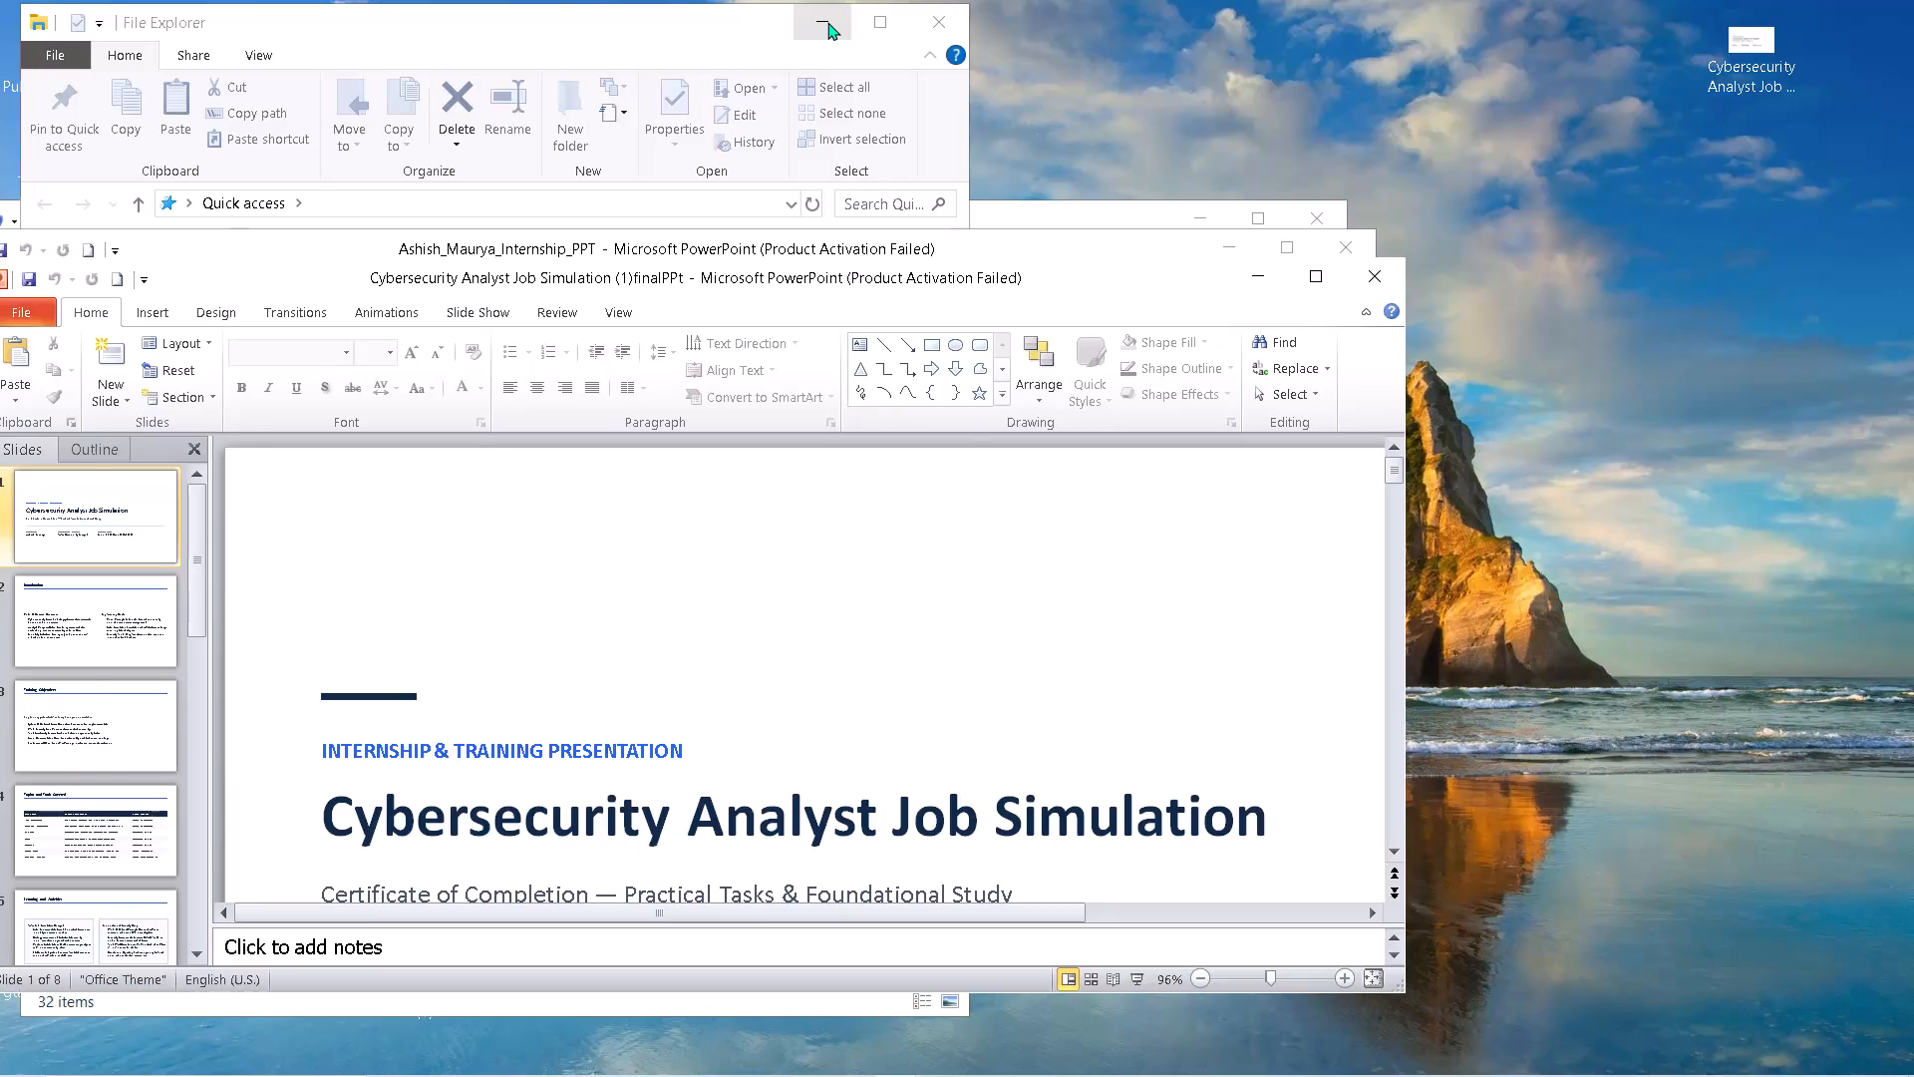
# Minimize the File Explorer and presentation windows, and move the Cybersecurity Analyst Job Simulation file directly below the ASHISH_REPORT document on the desktop.
pyautogui.click(827, 22)
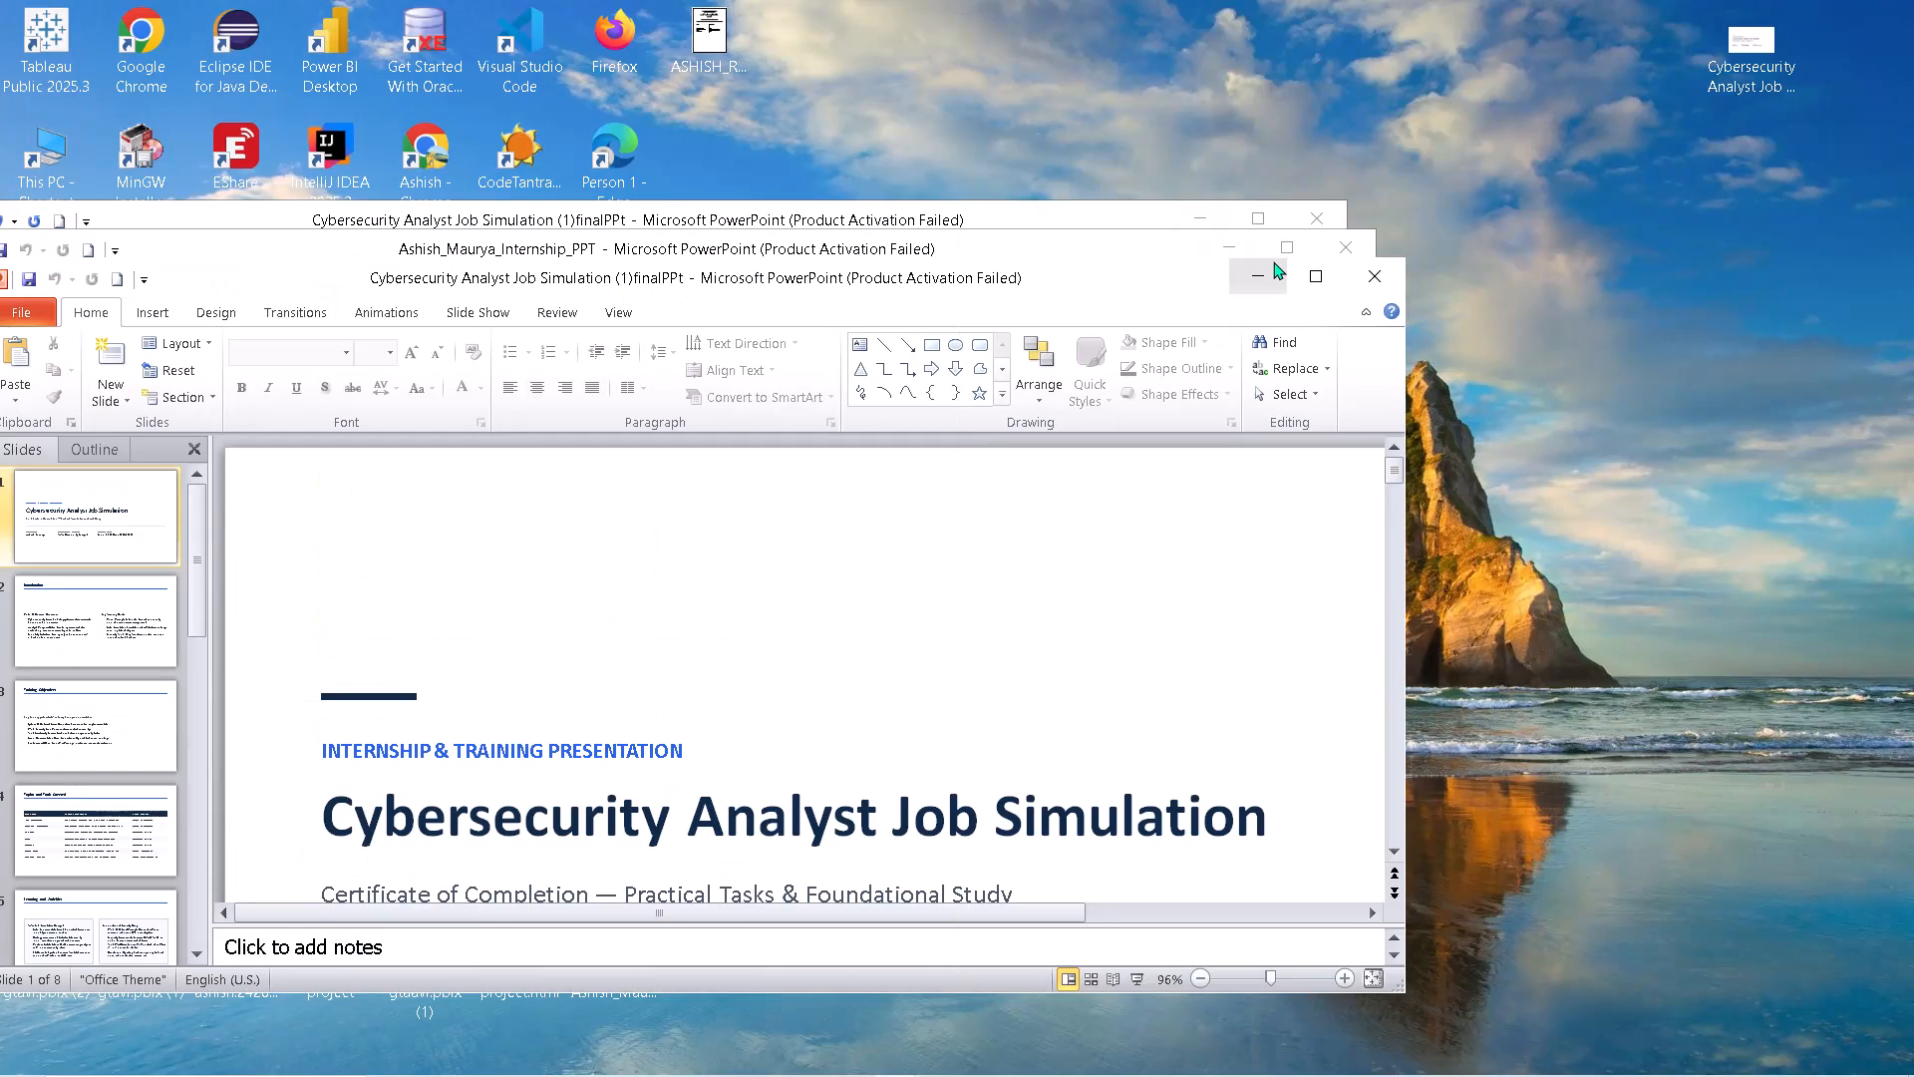
pyautogui.click(1257, 277)
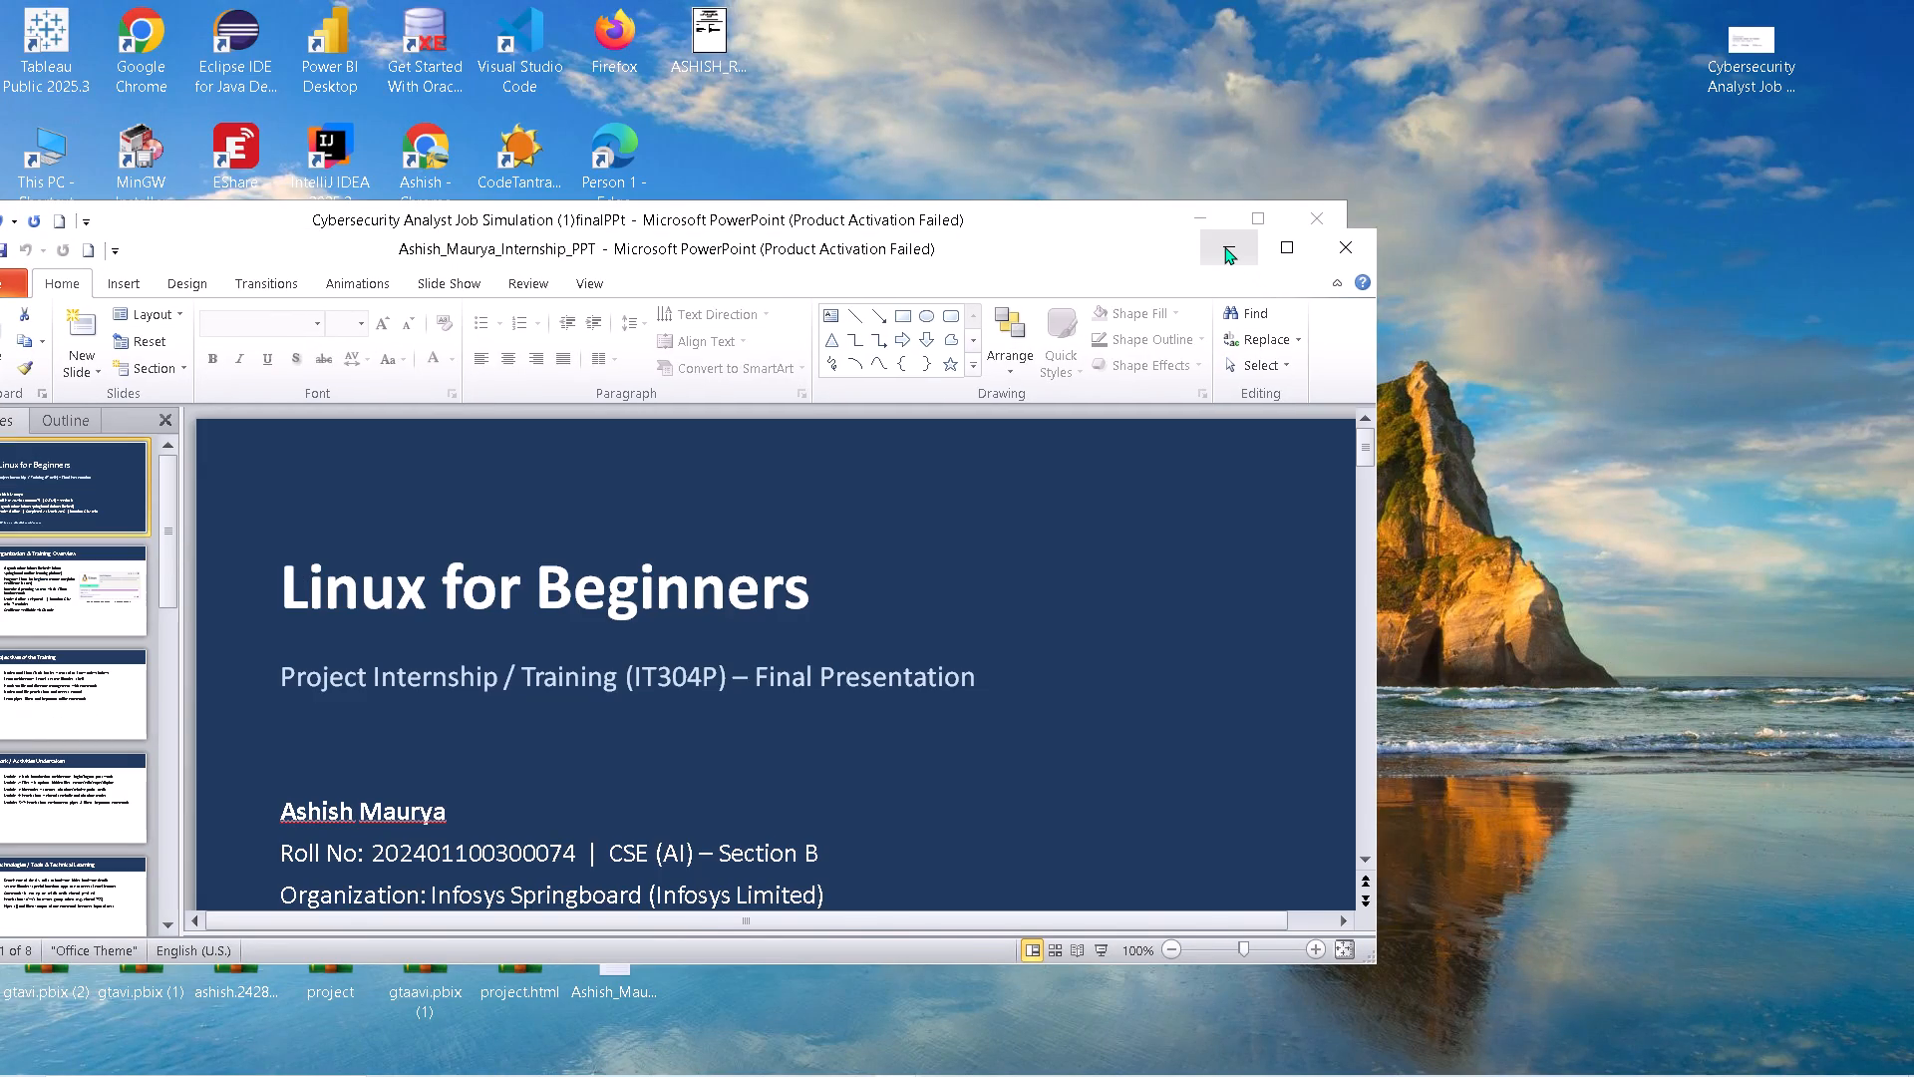
pyautogui.click(1224, 246)
pyautogui.click(1198, 216)
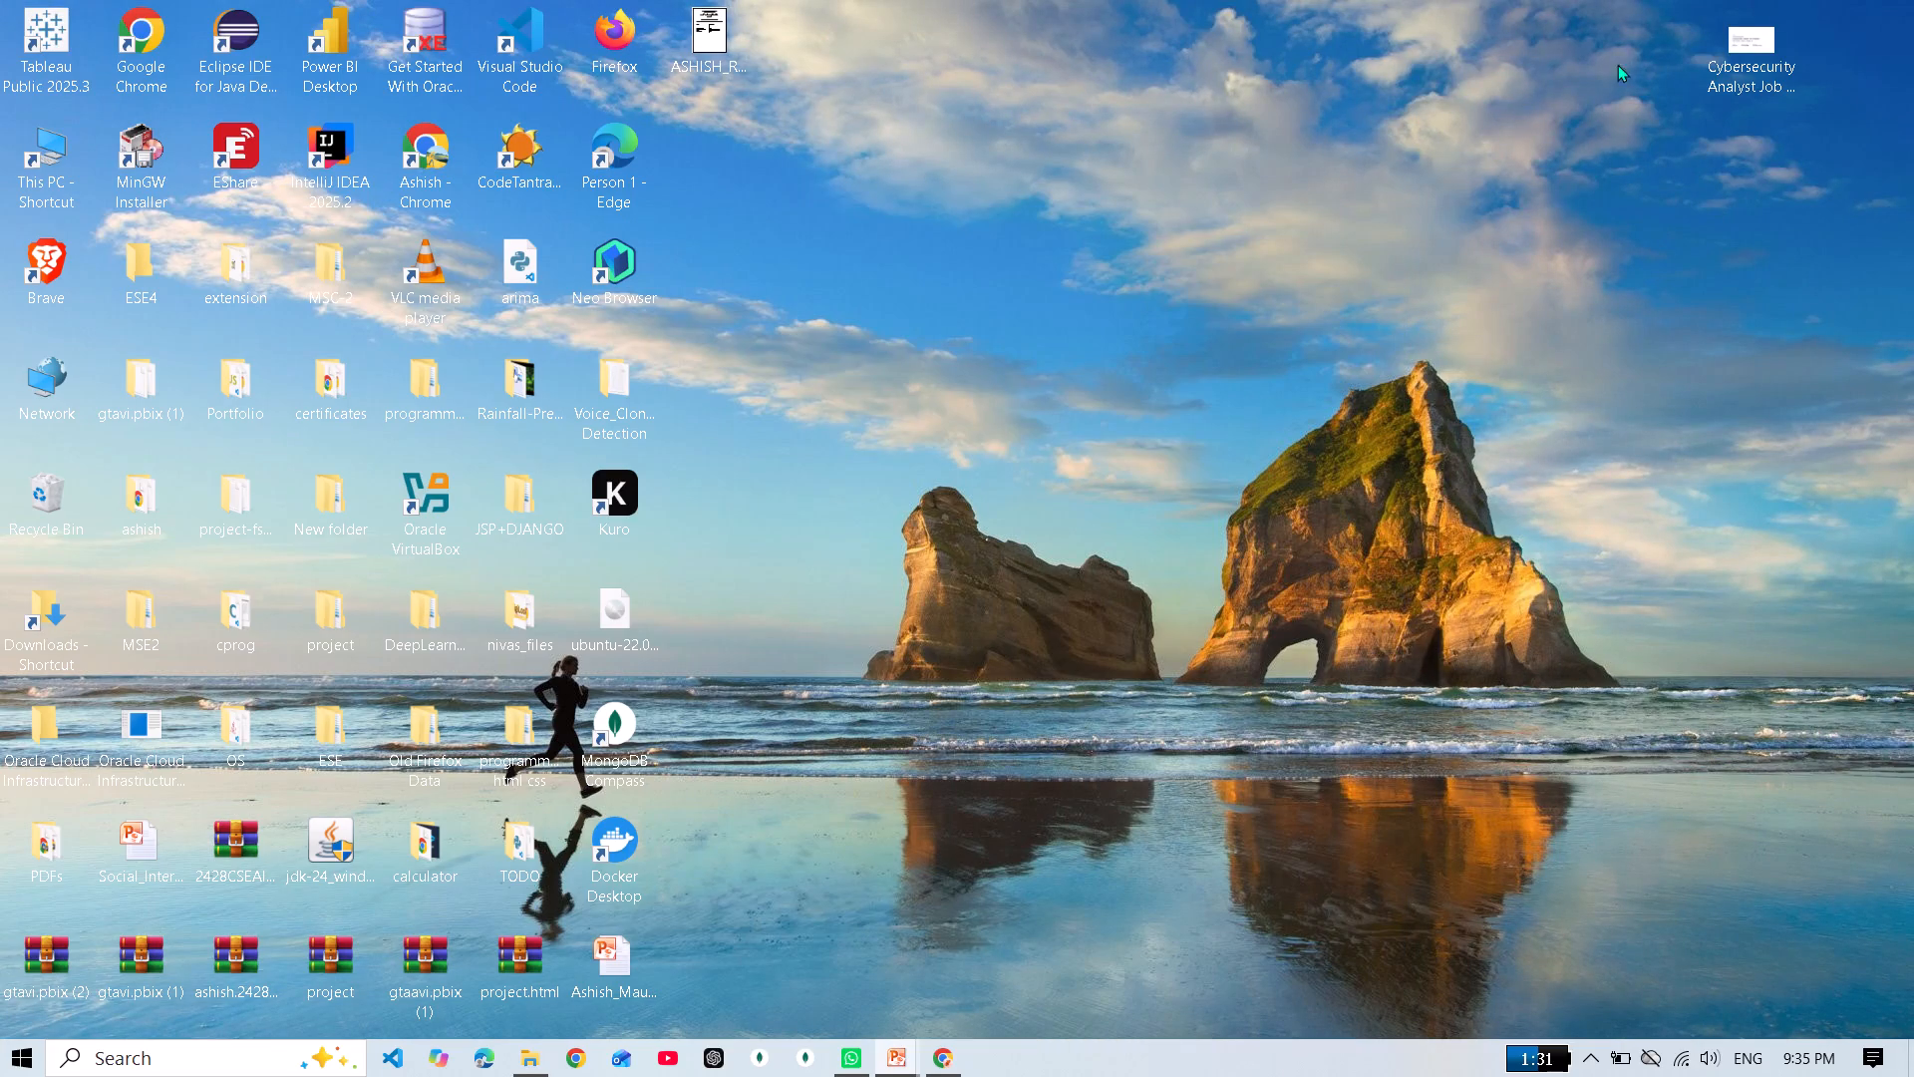
pyautogui.moveTo(1744, 45); pyautogui.dragTo(715, 108)
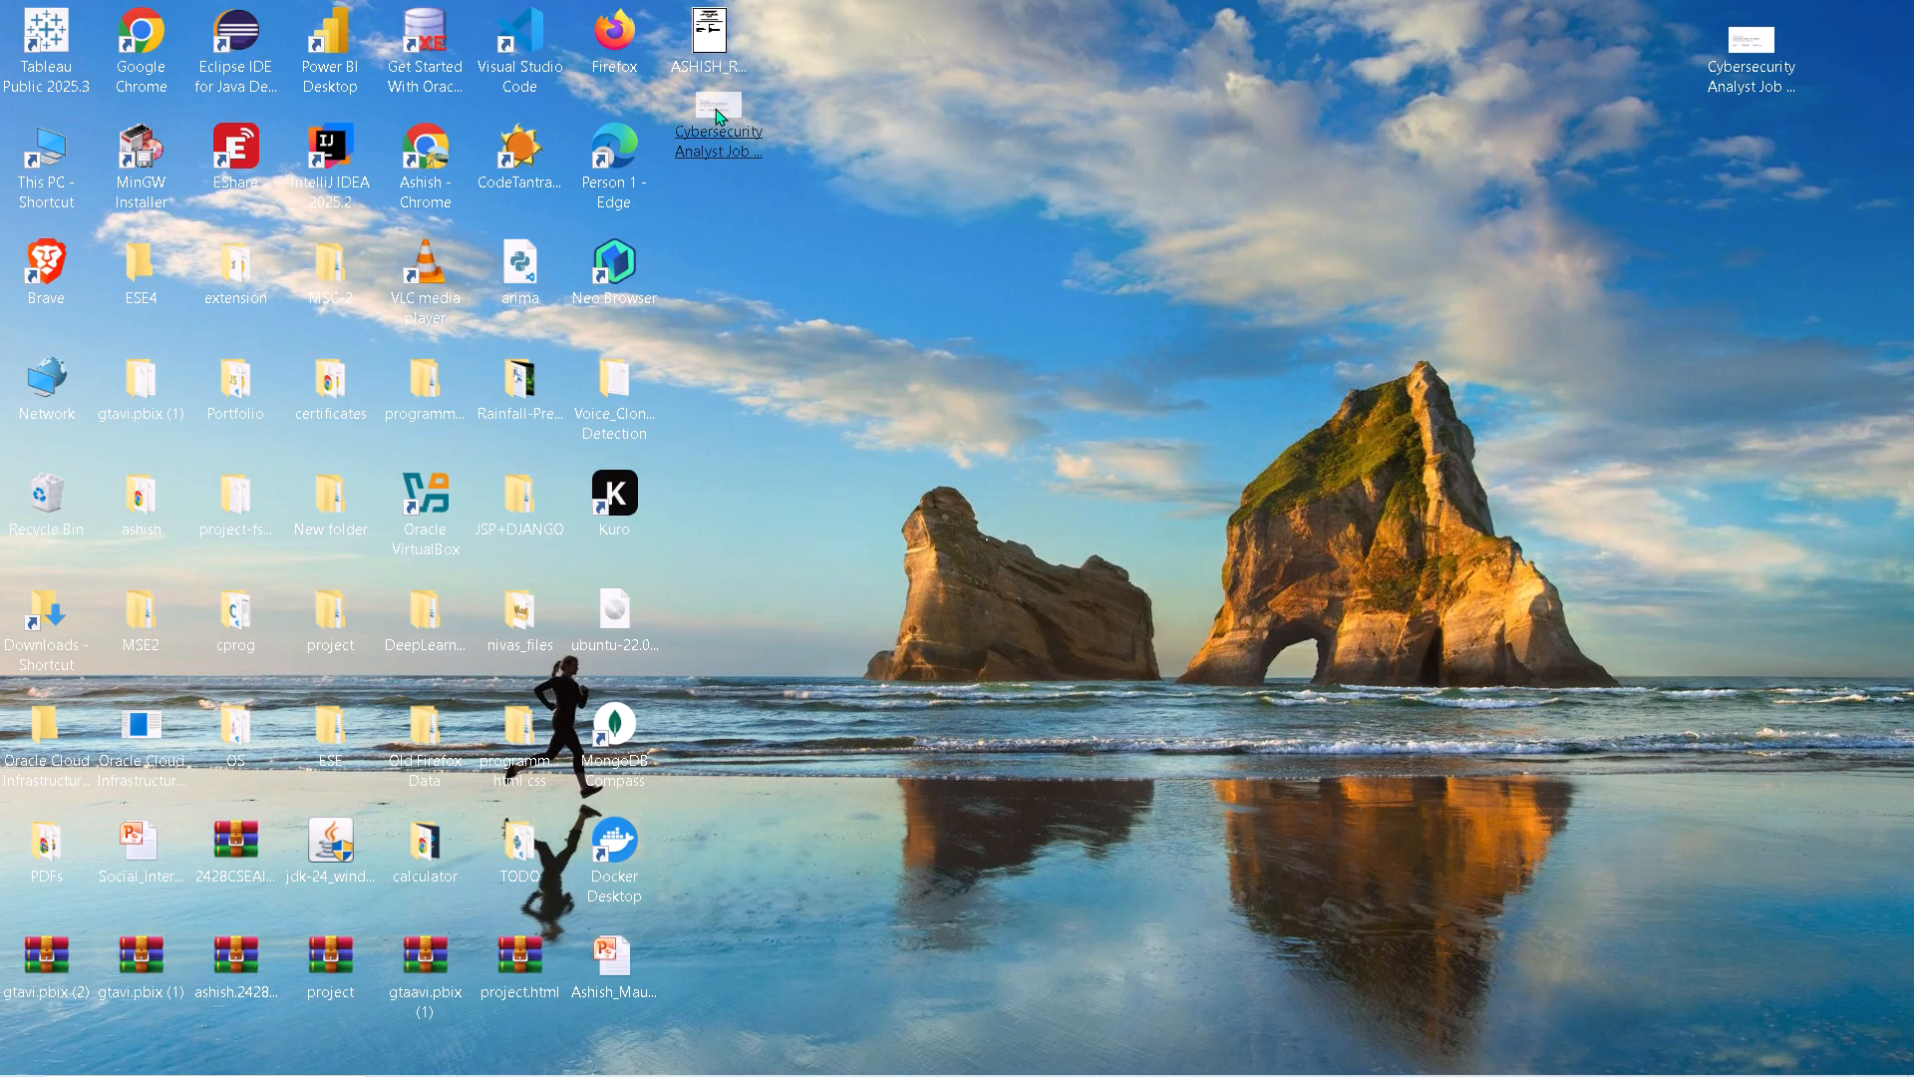
pyautogui.moveTo(715, 108); pyautogui.dragTo(717, 108)
pyautogui.click(1256, 498)
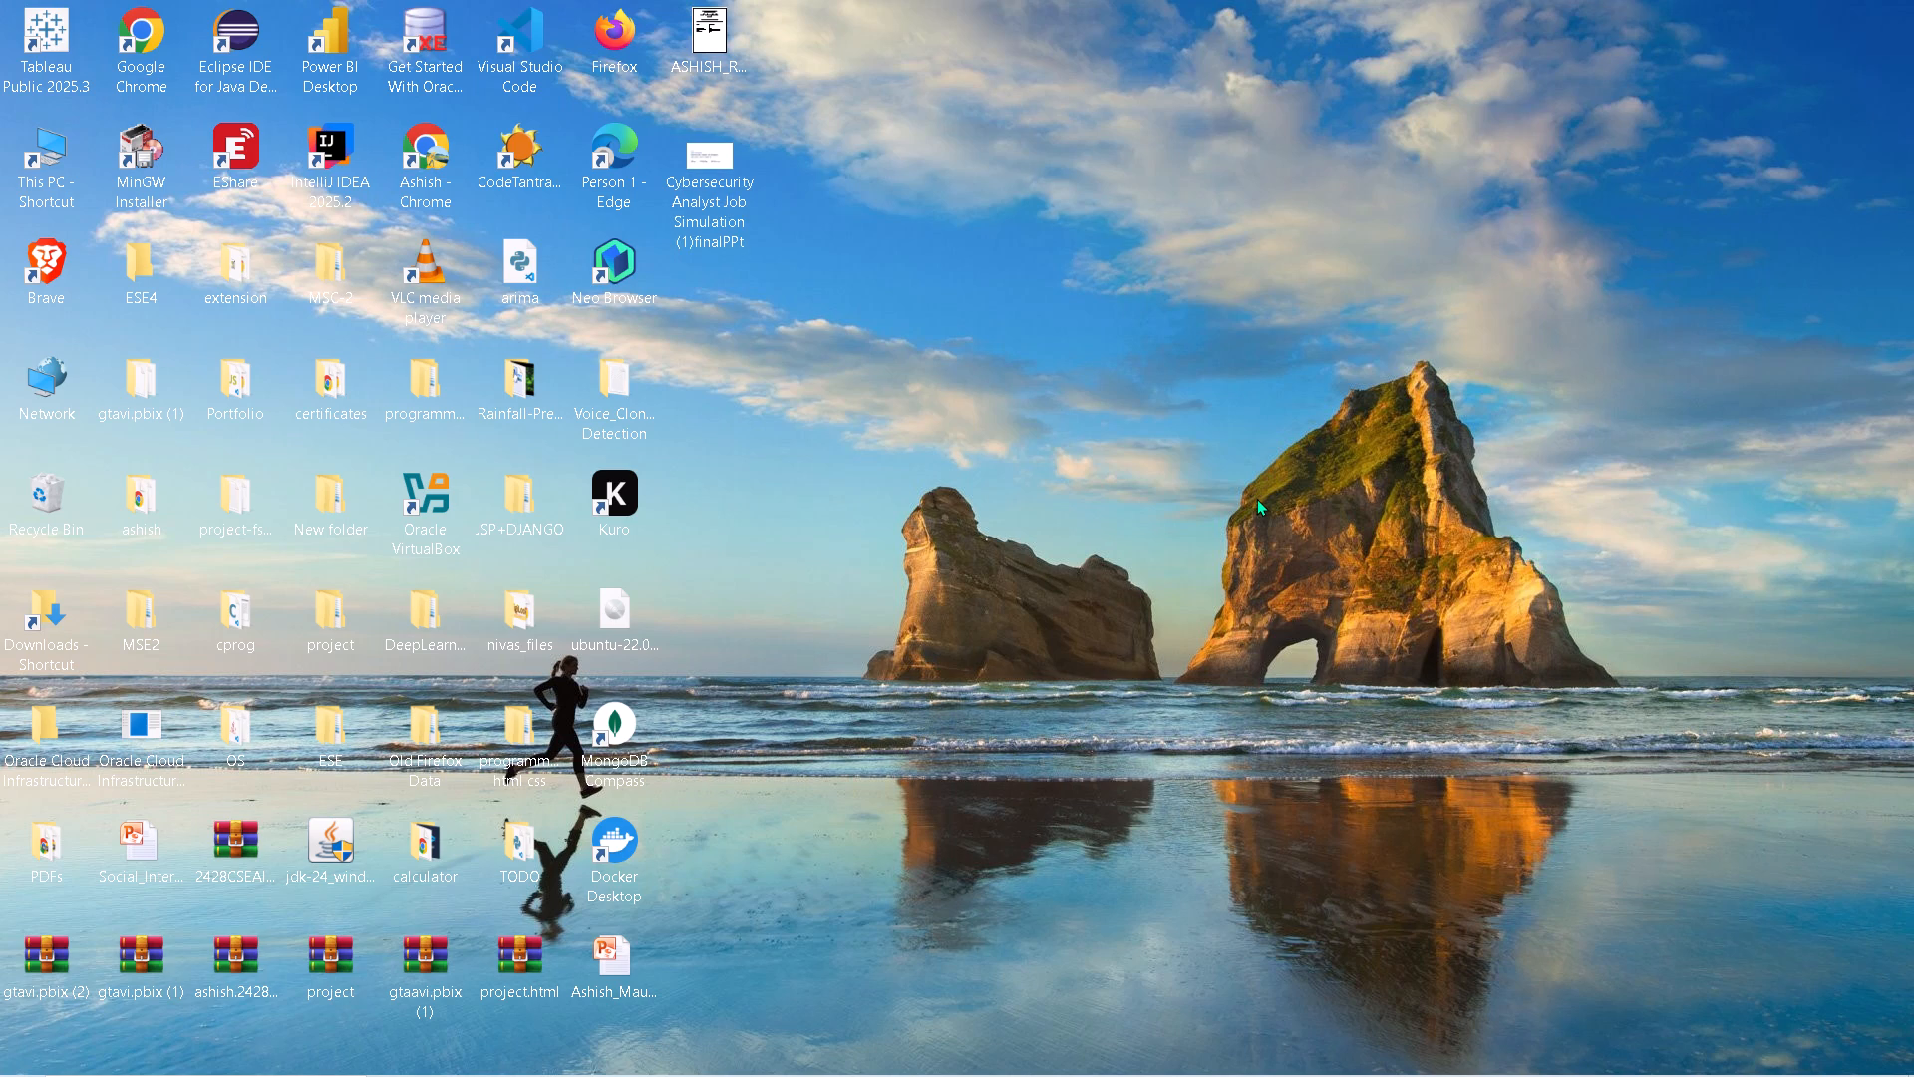